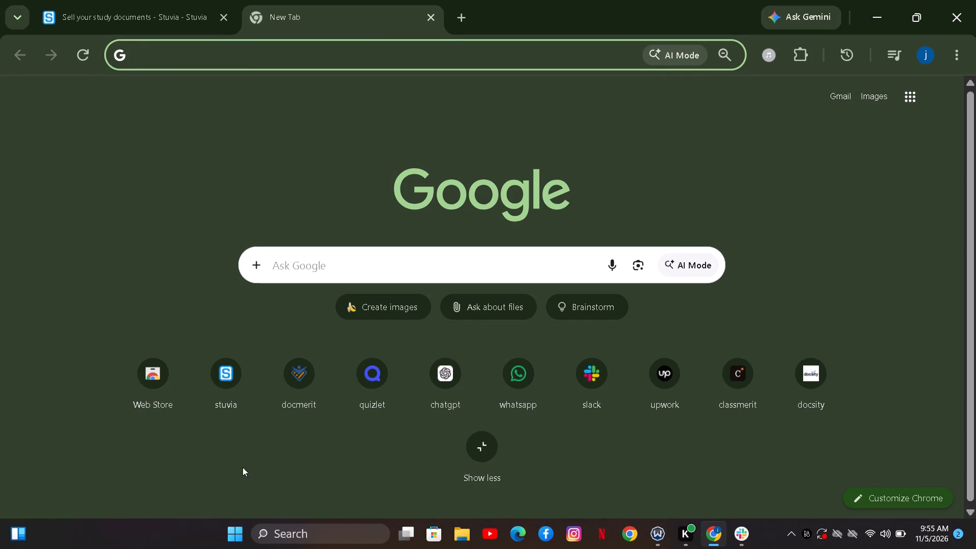
Open Docmerit and open the Nursing Practice Exam Part 4 listing from its Latest Sell feed.
click(300, 388)
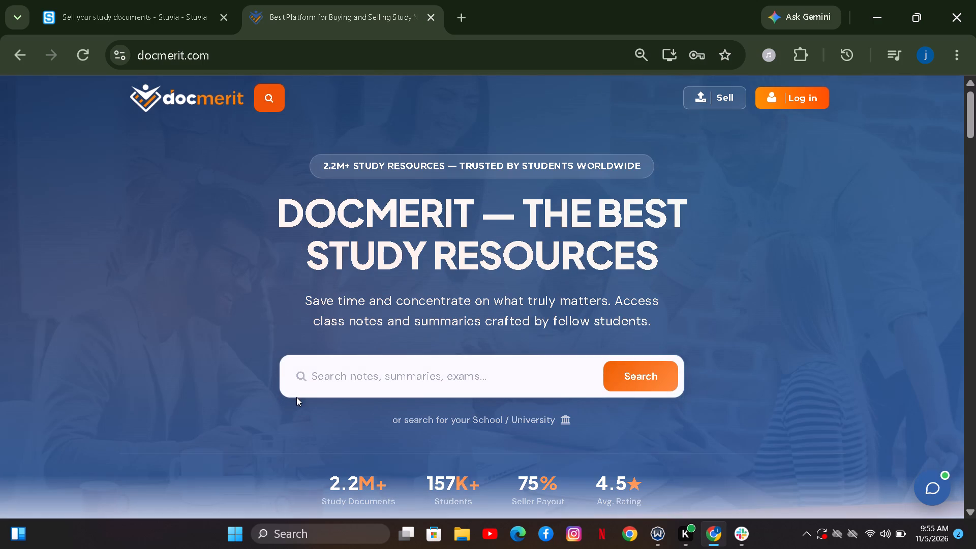
scroll(268, 403, down, 11)
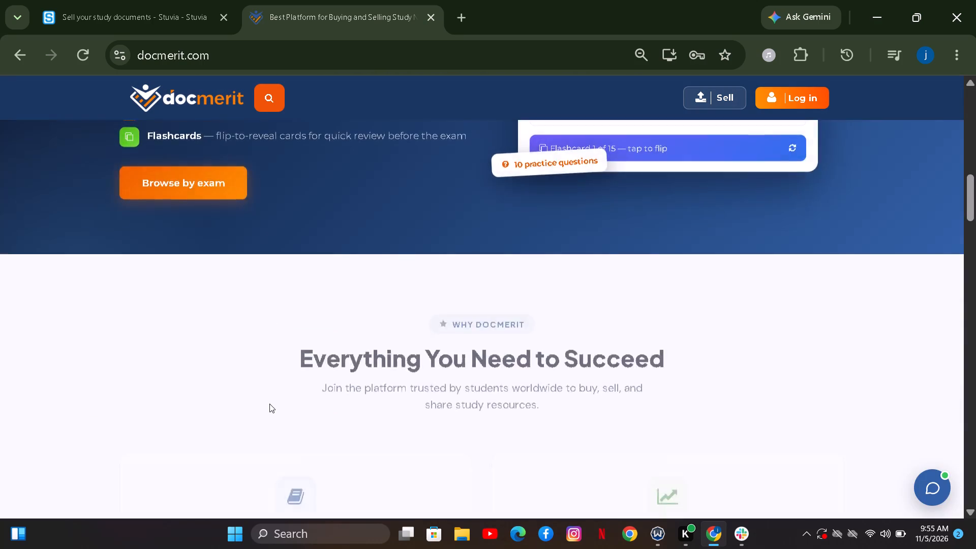
scroll(269, 404, down, 15)
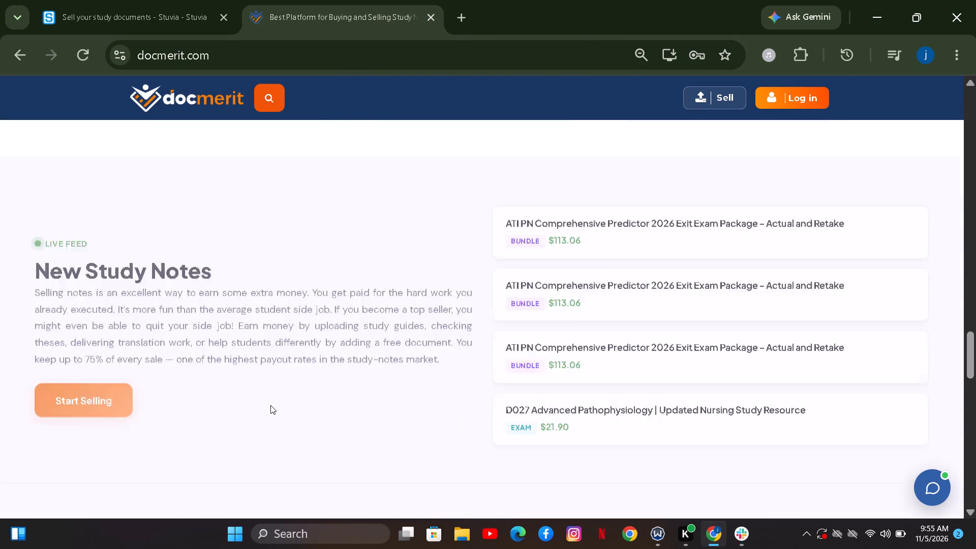
scroll(270, 405, down, 5)
scroll(158, 333, up, 3)
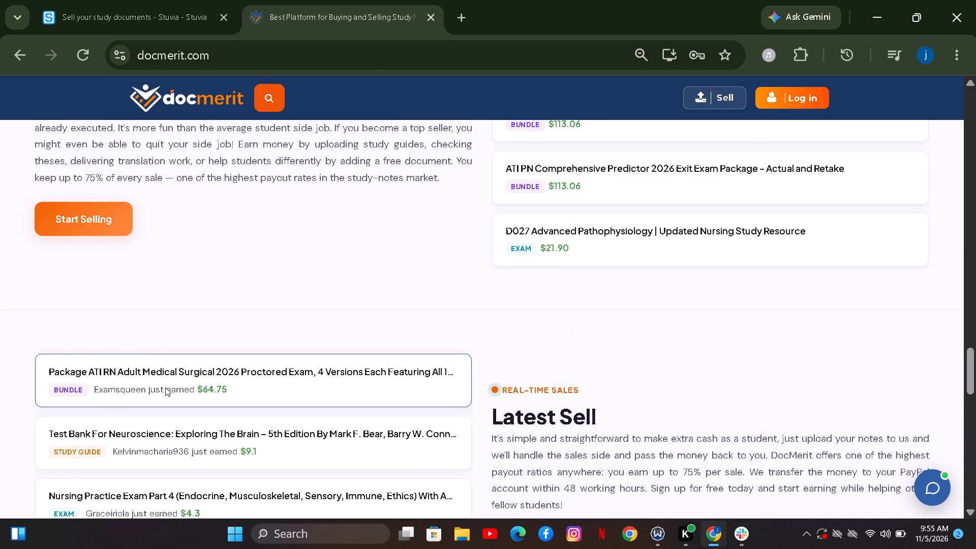
scroll(165, 387, down, 1)
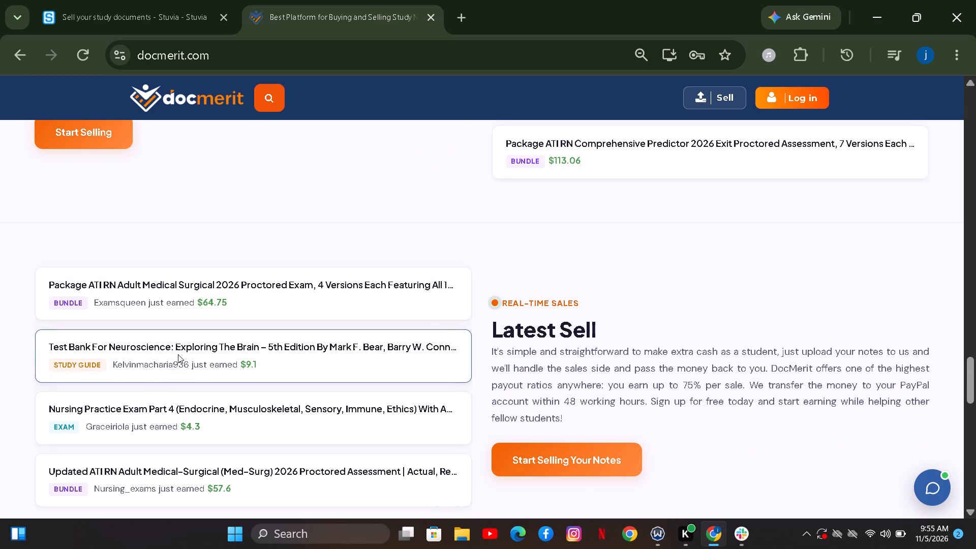
click(144, 412)
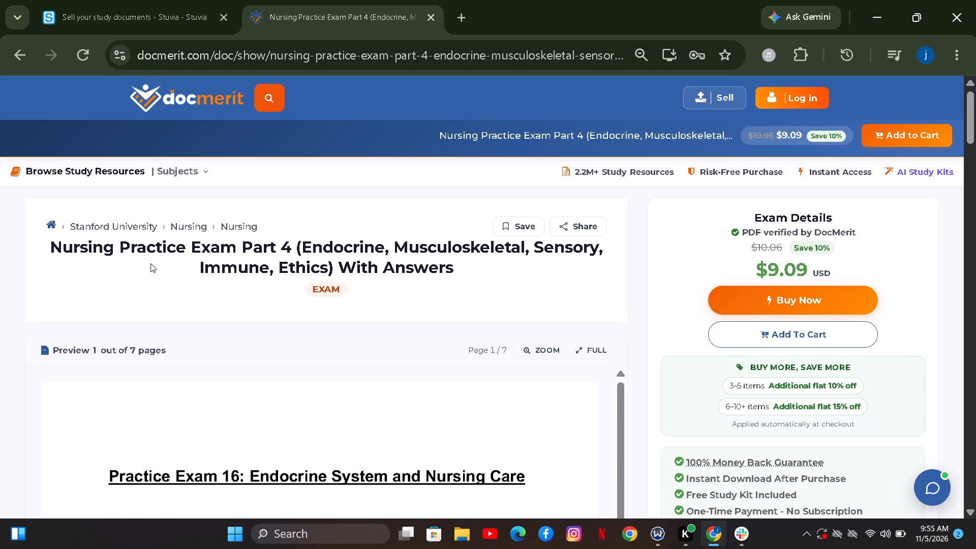
Copy the listing title "Nursing Practice Exam Part 4 (Endocrine, Musculoskeletal, Sensory, Immune, Ethics)", leaving out "With Answers".
drag(54, 246, 62, 246)
drag(62, 246, 228, 246)
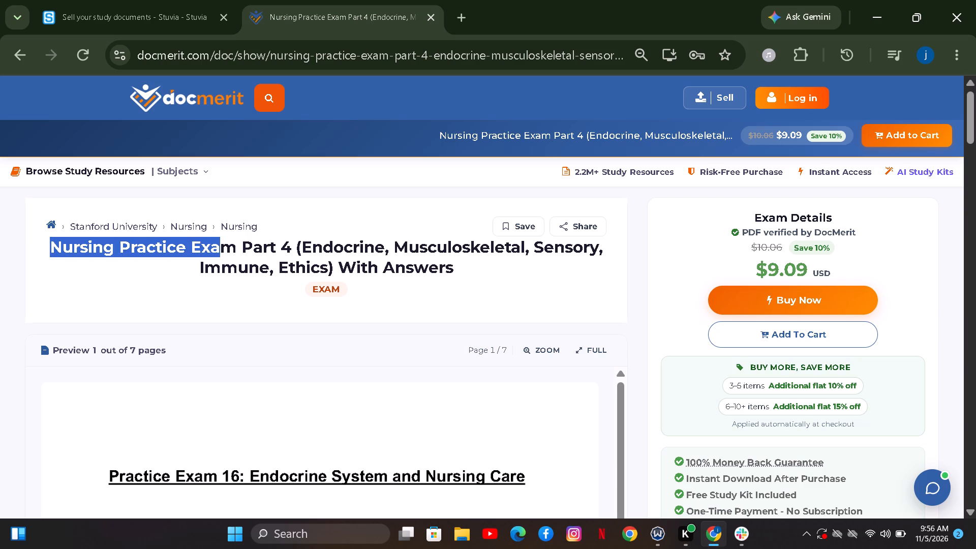
drag(228, 246, 391, 251)
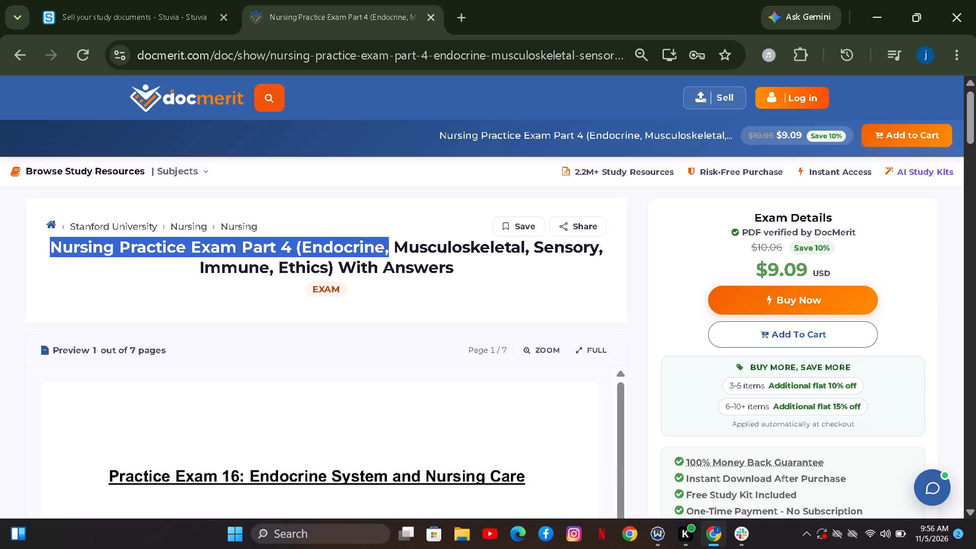
drag(391, 251, 606, 265)
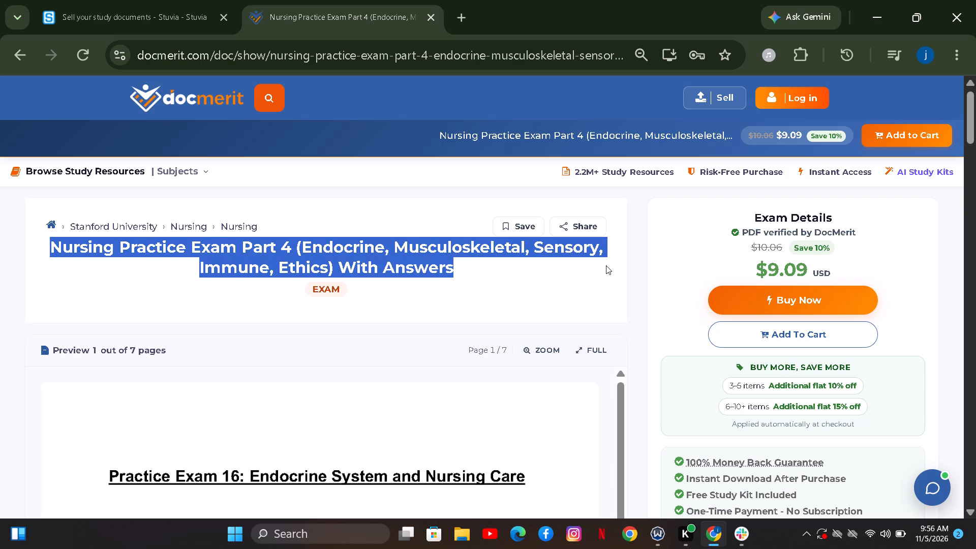
drag(606, 265, 383, 269)
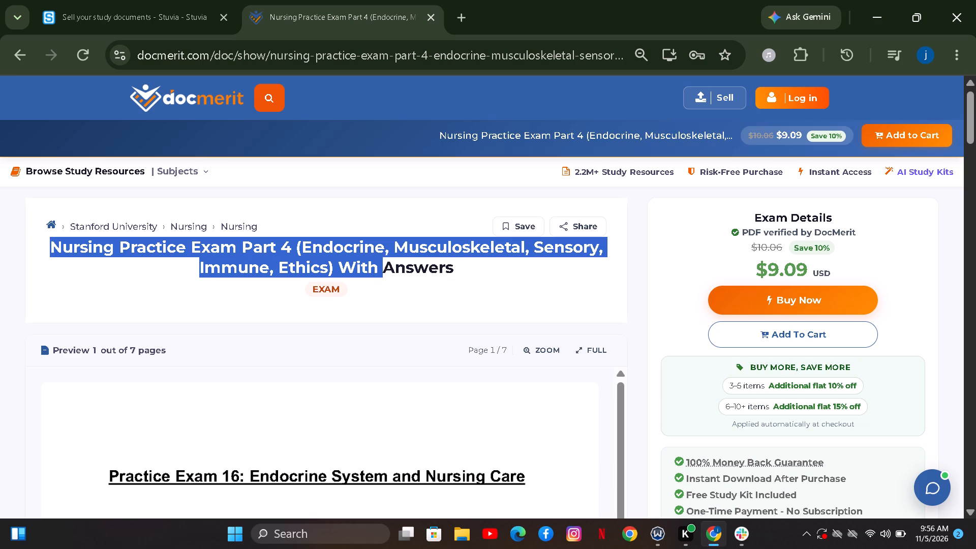
drag(383, 269, 322, 271)
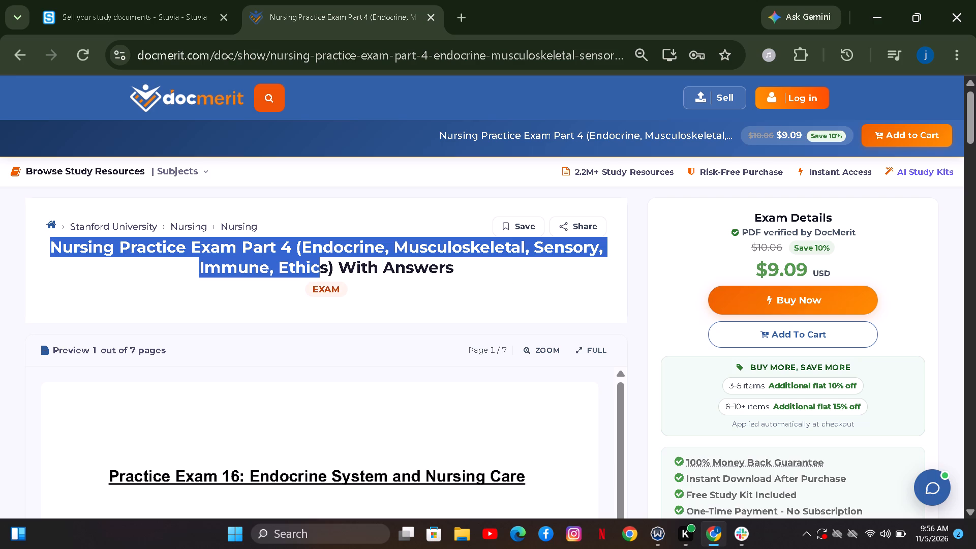
drag(322, 271, 335, 274)
key(ctrl+c)
key(ctrl+c)
key(ctrl+c)
Open Quizlet in a new browser tab and search it for the copied exam title.
scroll(241, 339, down, 5)
scroll(246, 342, up, 2)
scroll(246, 342, down, 1)
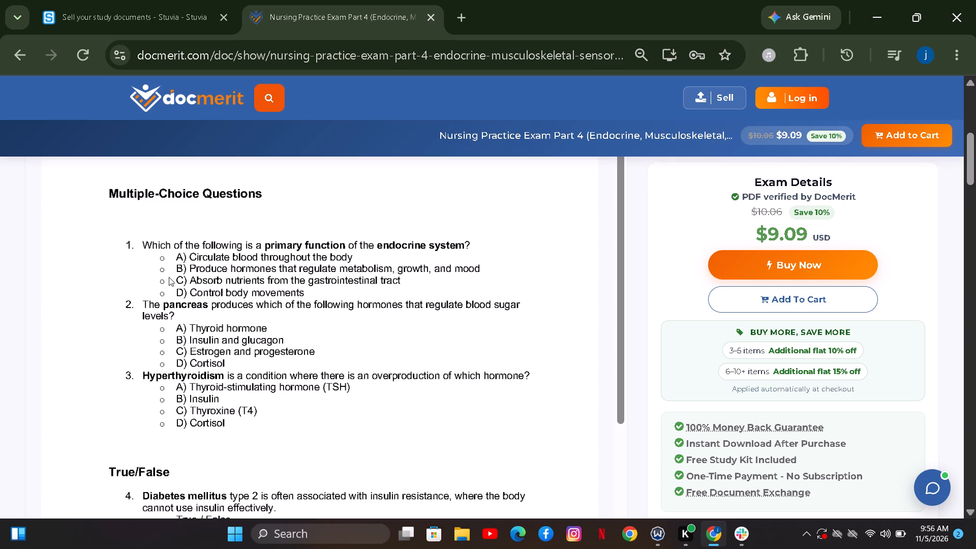
click(462, 18)
click(363, 382)
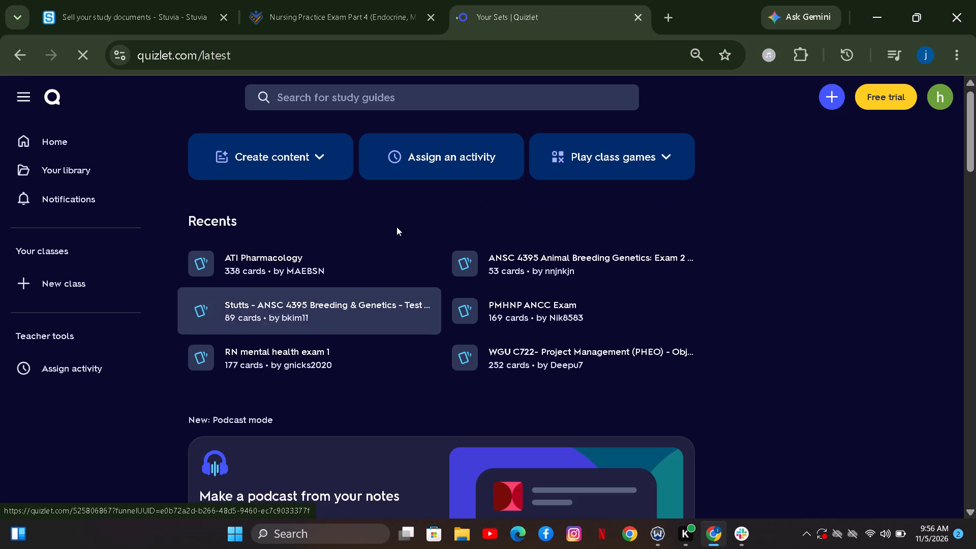
click(409, 94)
click(410, 95)
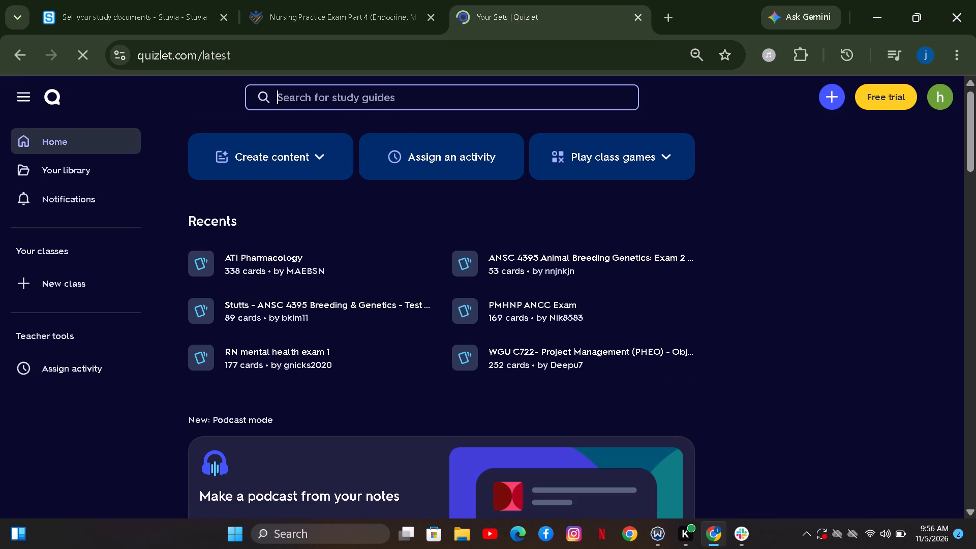
key(ctrl+v)
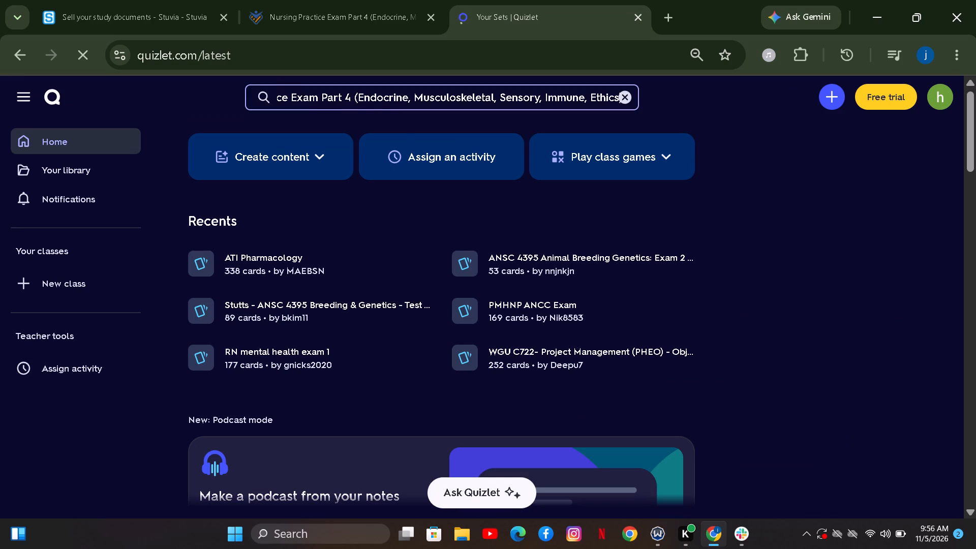
key(Return)
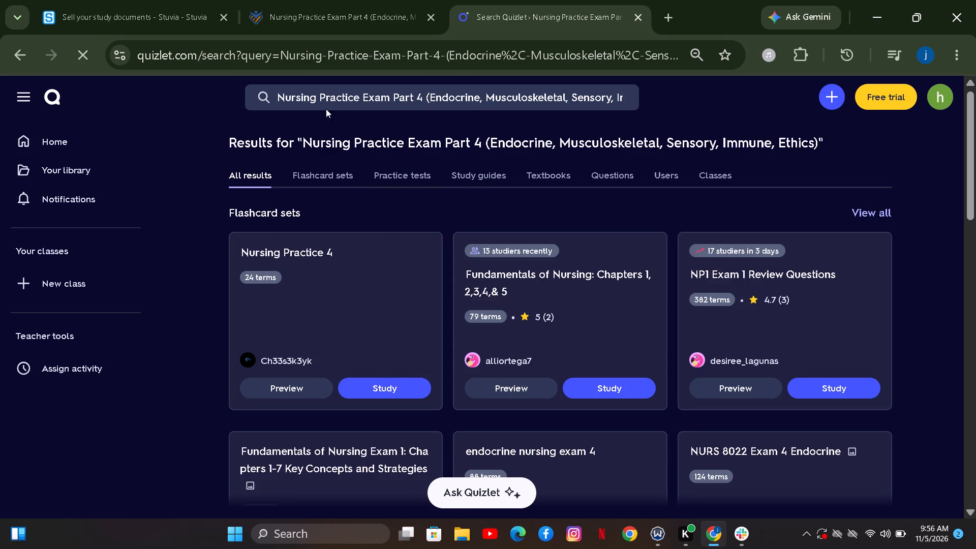
Recheck the title and preview of the exam listing on Docmerit.
click(320, 23)
scroll(373, 267, up, 6)
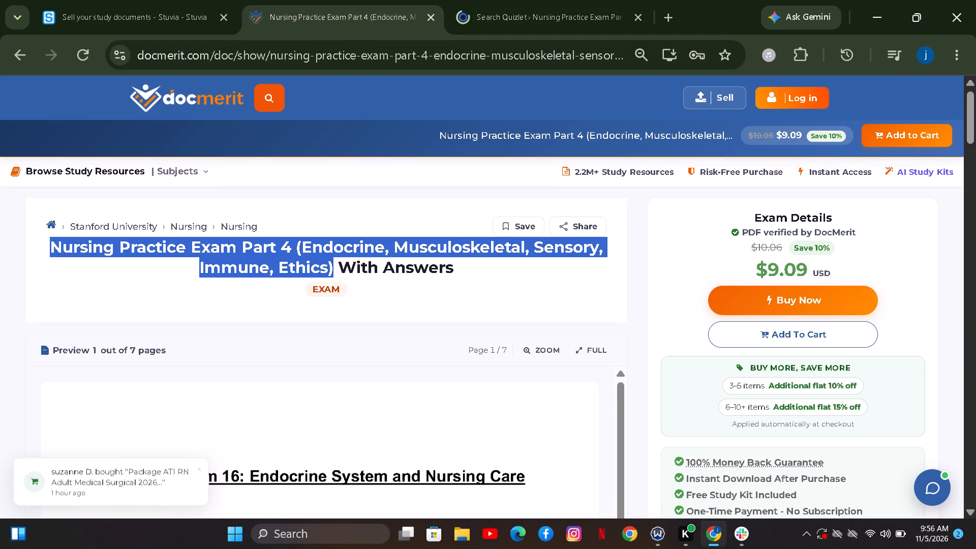
scroll(288, 276, up, 6)
Return to the Quizlet results and preview the Nursing Practice 4 flashcard set, then close the preview.
click(553, 10)
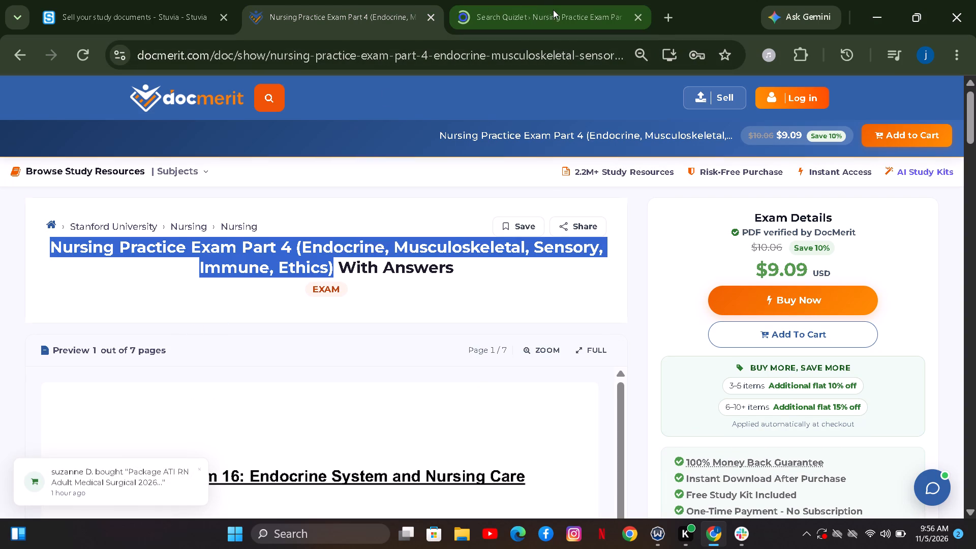
click(300, 388)
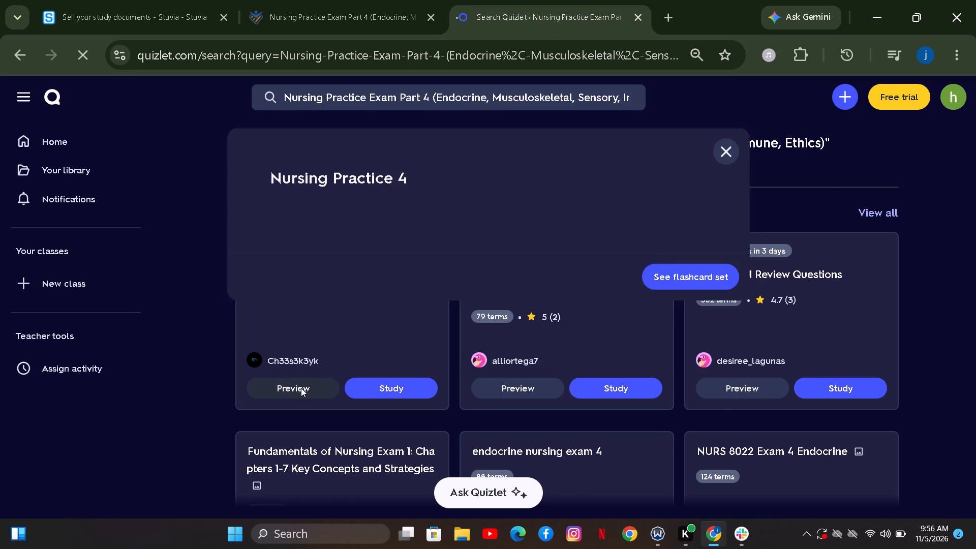
scroll(319, 248, down, 4)
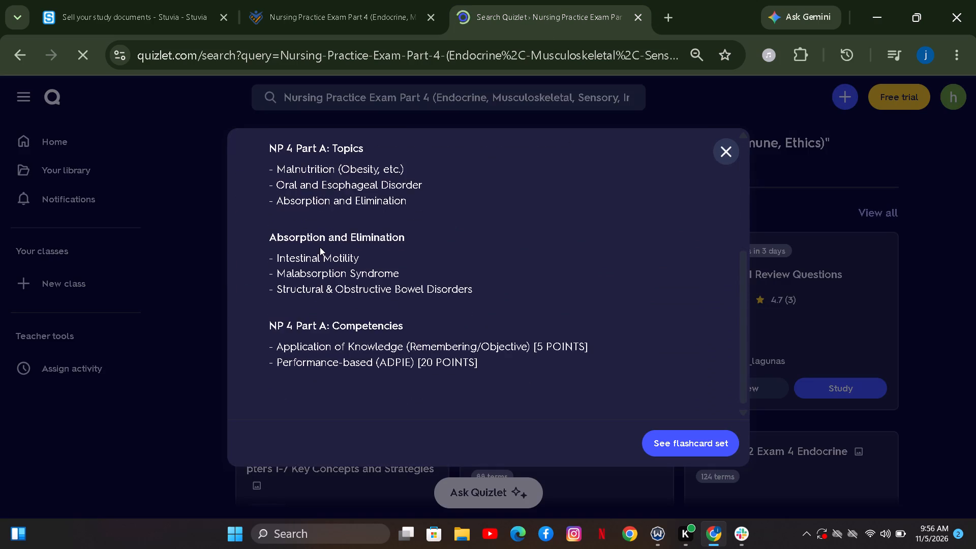
scroll(320, 247, down, 3)
click(726, 152)
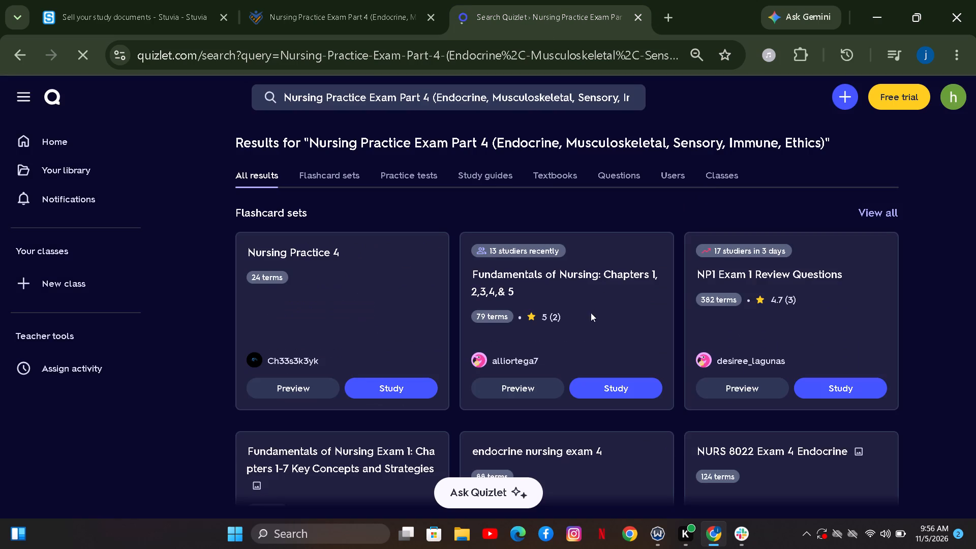
Preview the questions in the "Fundamentals of Nursing: Chapters 1,2,3,4,& 5" flashcard set and close the preview.
click(512, 391)
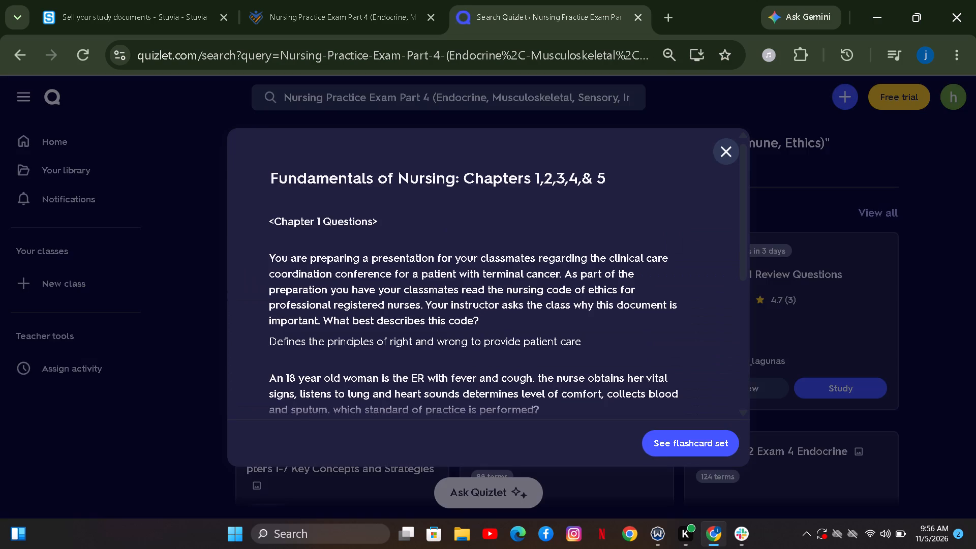
scroll(439, 306, down, 7)
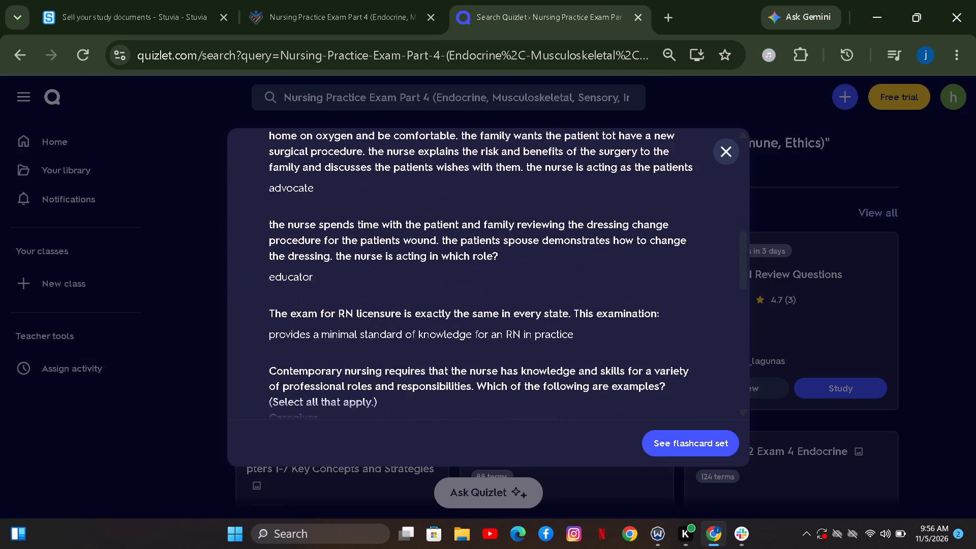
scroll(441, 308, down, 1)
scroll(444, 304, up, 1)
click(726, 154)
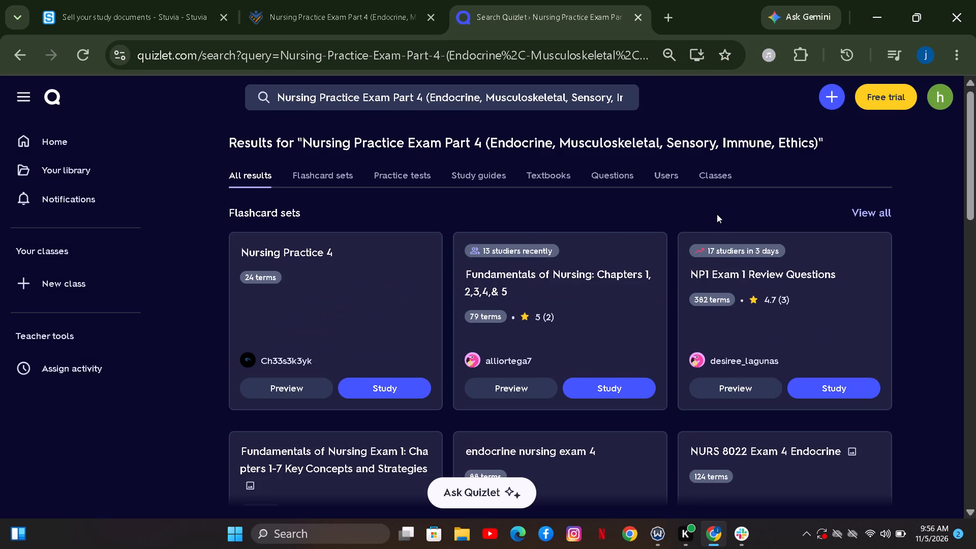
Compare the previews of the "NP1 Exam 1 Review Questions" and "Fundamentals of Nursing: Chapters 1,2,3,4,& 5" sets.
click(732, 391)
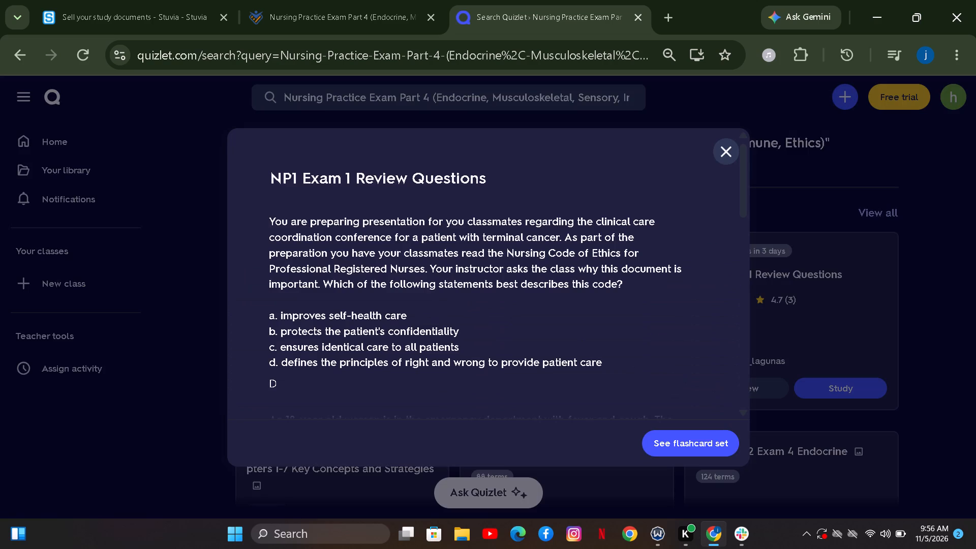
click(725, 150)
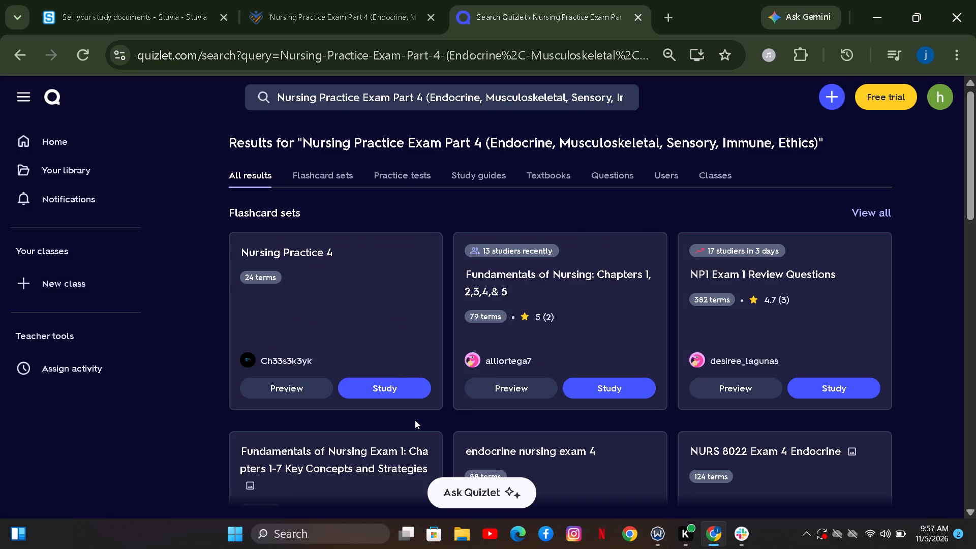
click(502, 388)
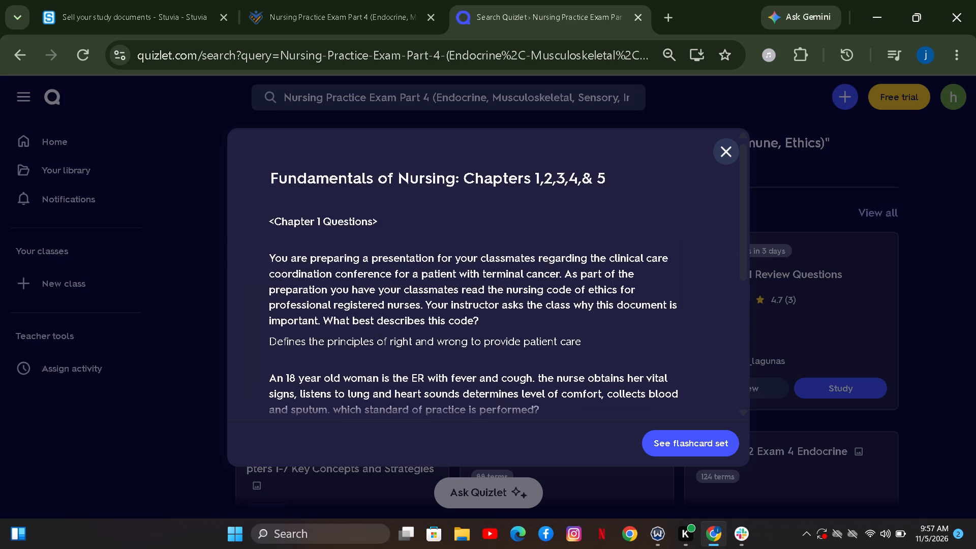
click(722, 152)
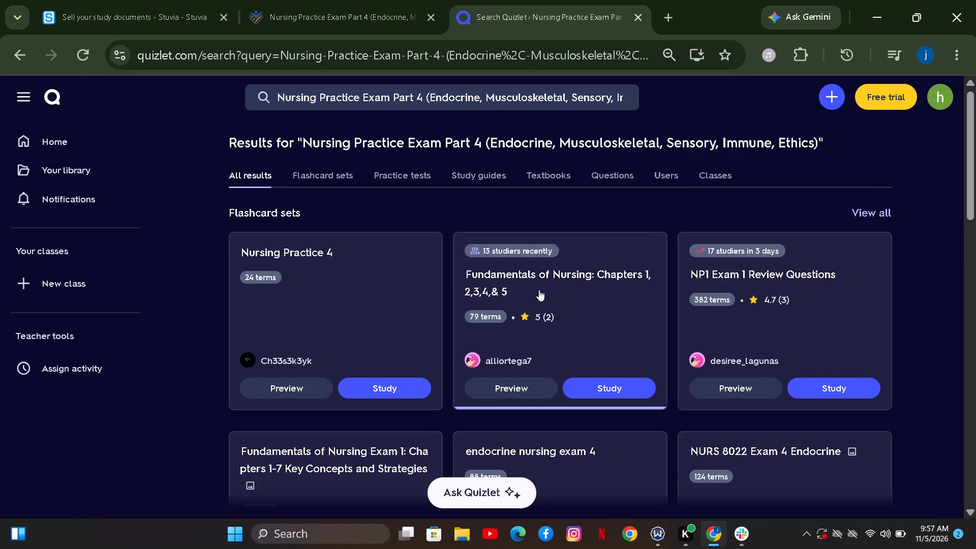
Open the "NP1 Exam 1 Review Questions" flashcard set from the Quizlet search results.
scroll(539, 290, down, 2)
scroll(607, 251, up, 1)
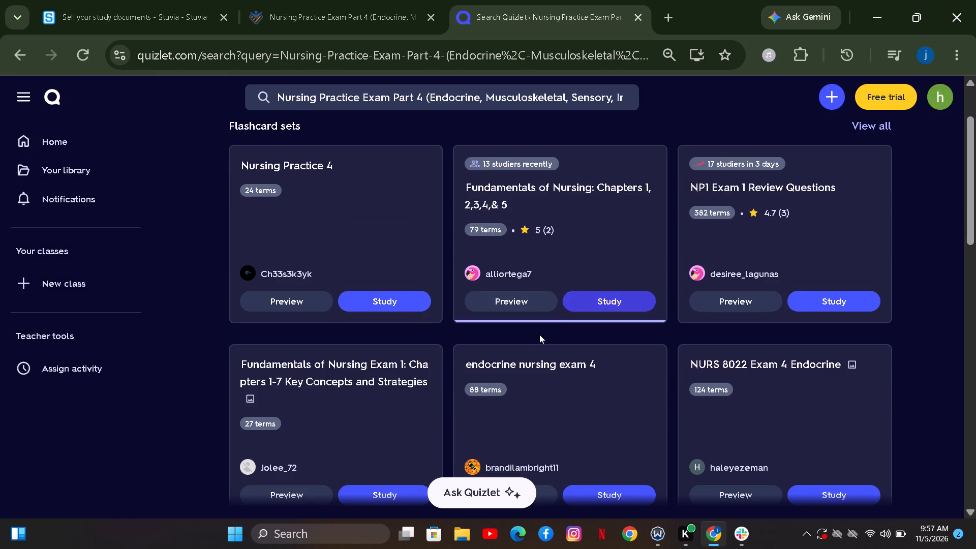
scroll(518, 368, down, 1)
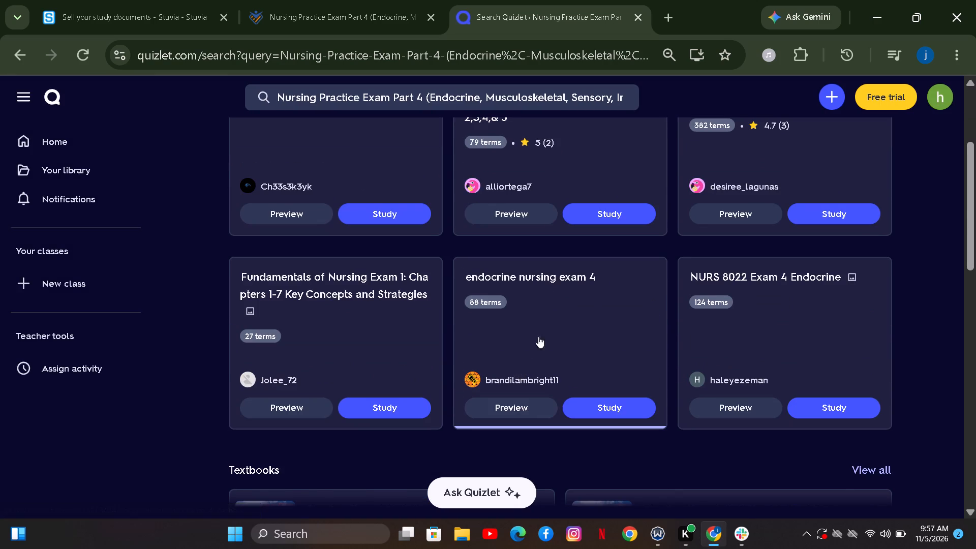
scroll(560, 307, up, 2)
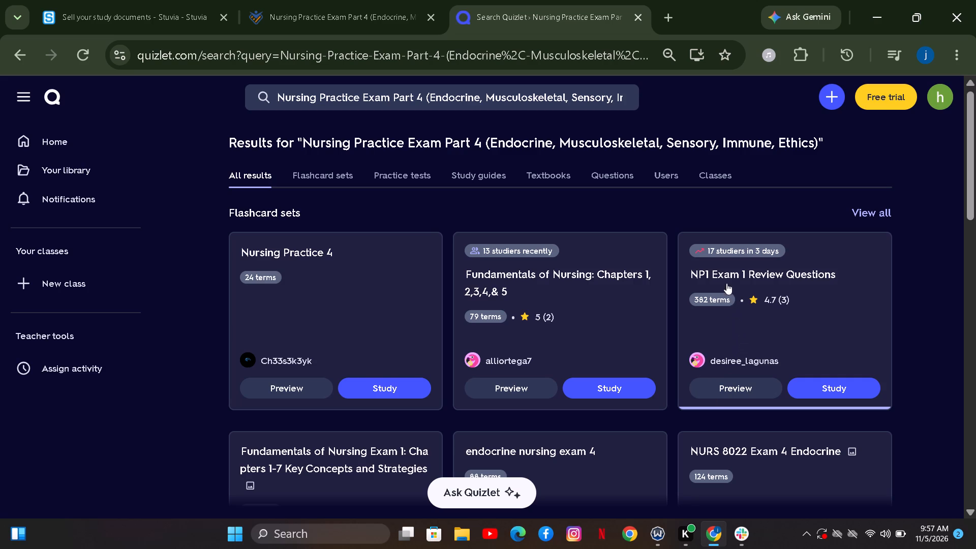
click(729, 271)
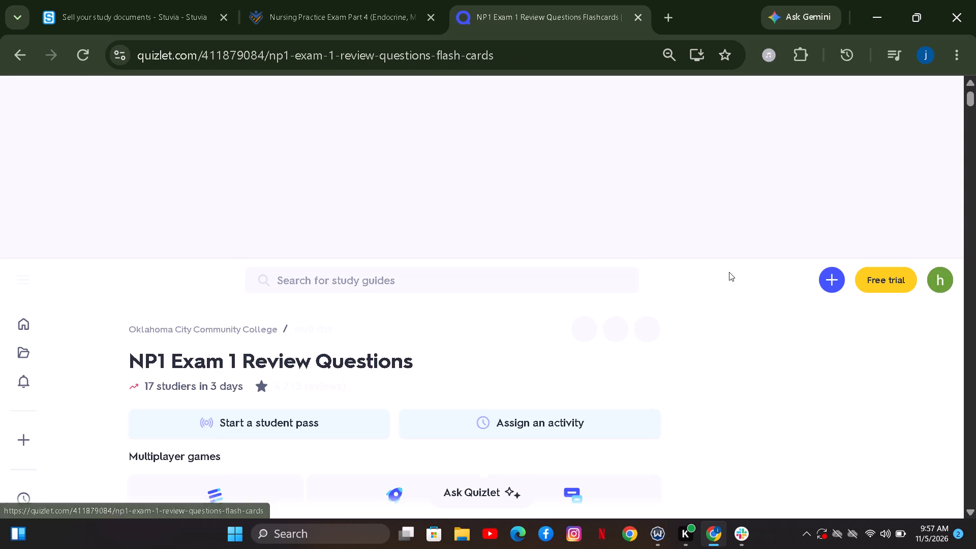
Examine the opening questions and answers in the terms list of the NP1 Exam 1 Review Questions set.
scroll(438, 355, down, 13)
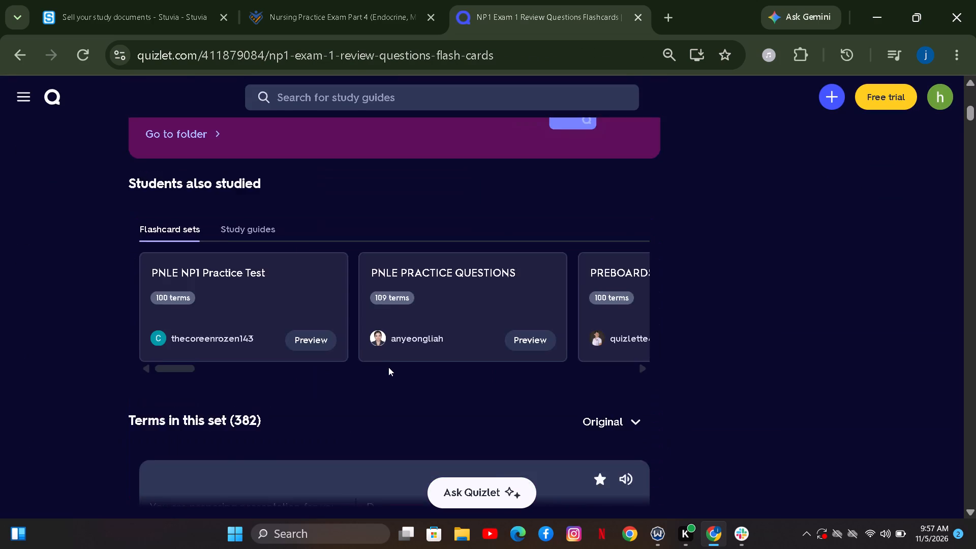
scroll(388, 367, down, 14)
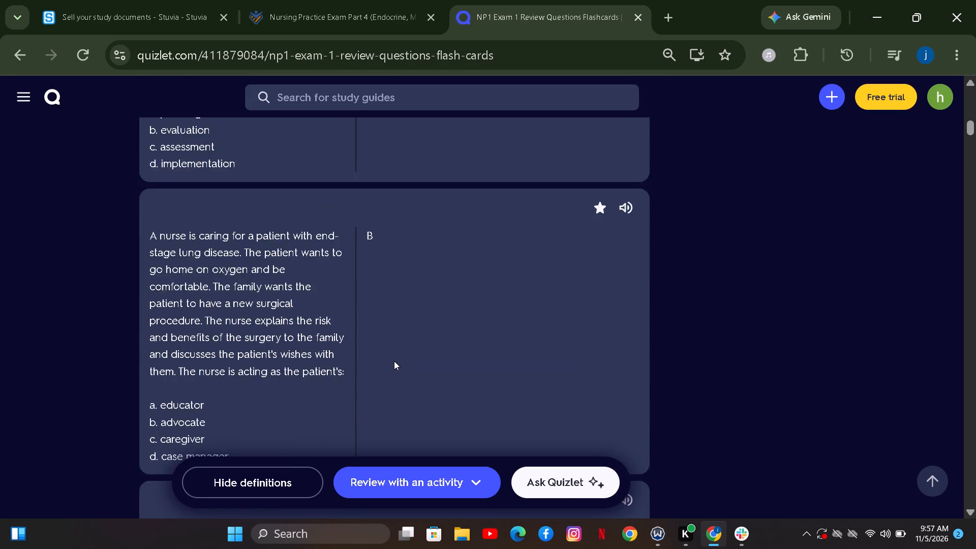
scroll(395, 360, up, 13)
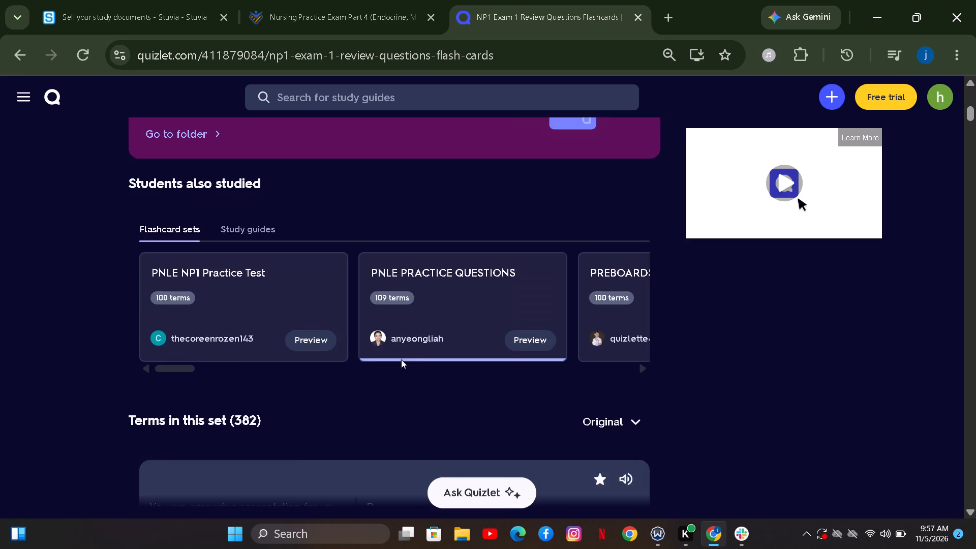
scroll(401, 359, up, 1)
scroll(403, 361, down, 3)
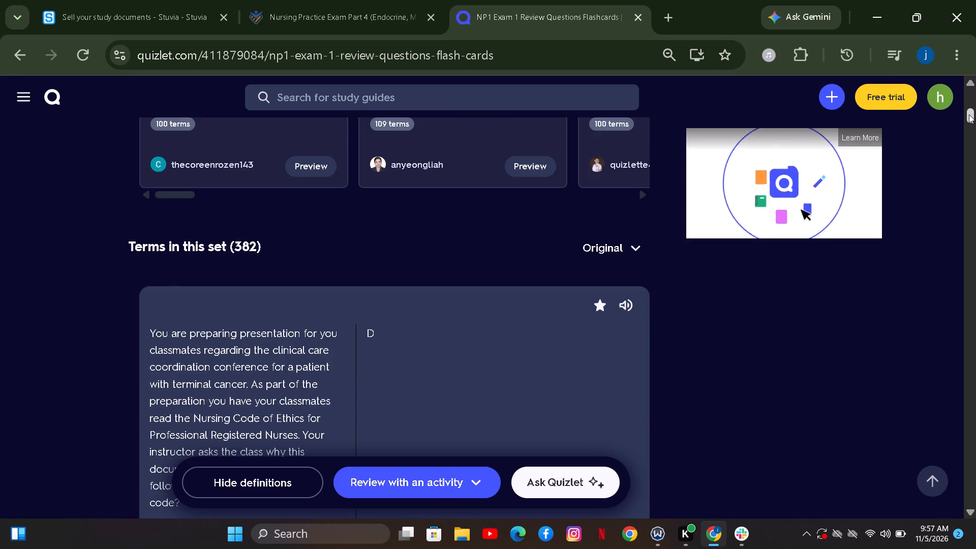
Go through the loaded questions to the end of the terms list and expand the remaining terms.
drag(969, 114, 973, 155)
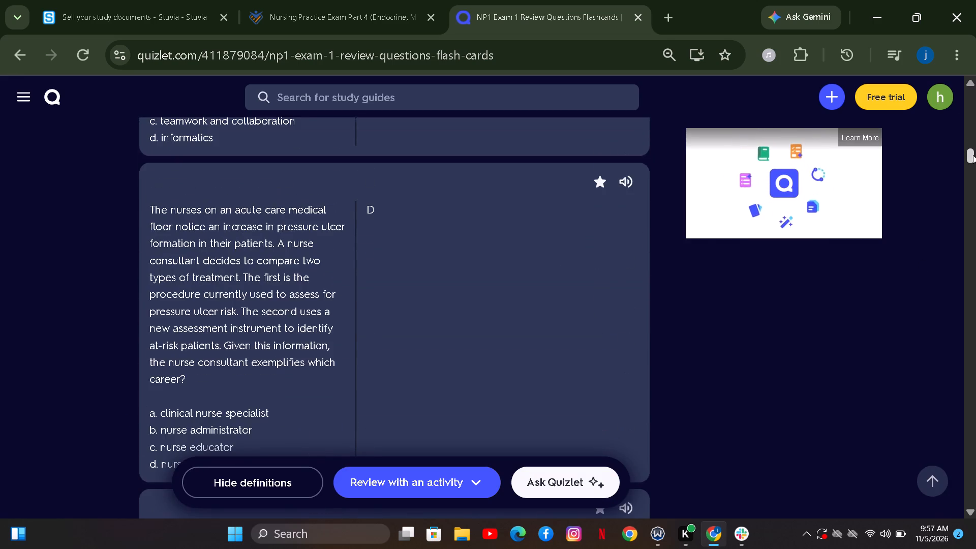
drag(973, 155, 974, 200)
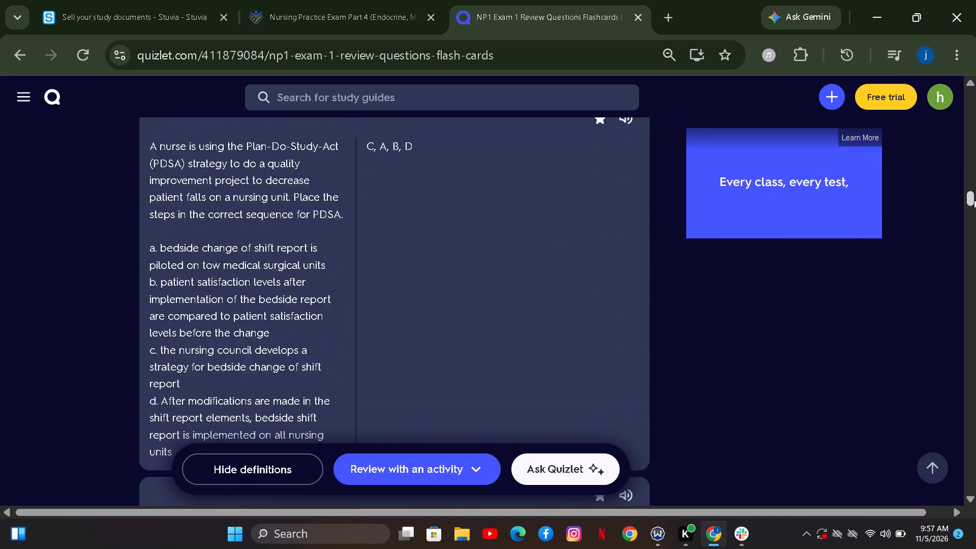
drag(974, 200, 975, 271)
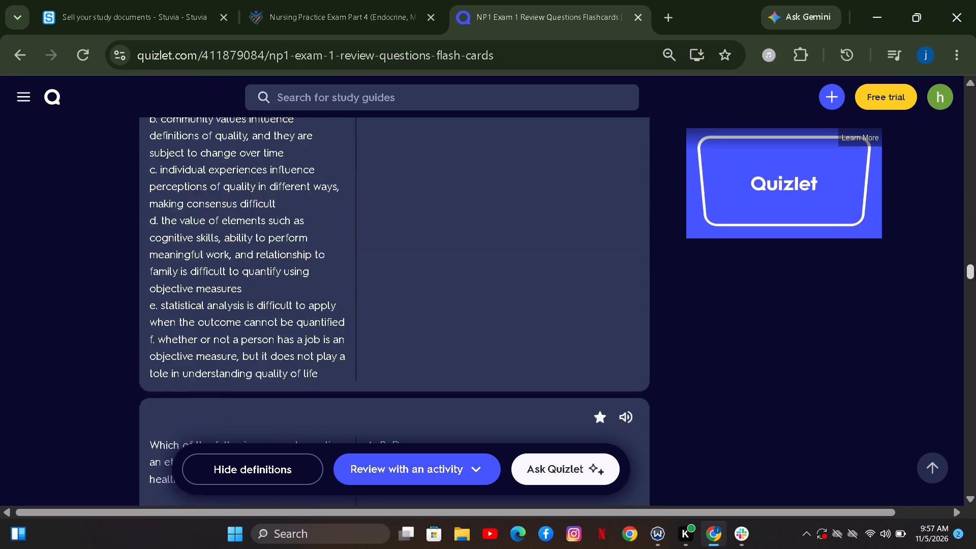
drag(975, 271, 975, 318)
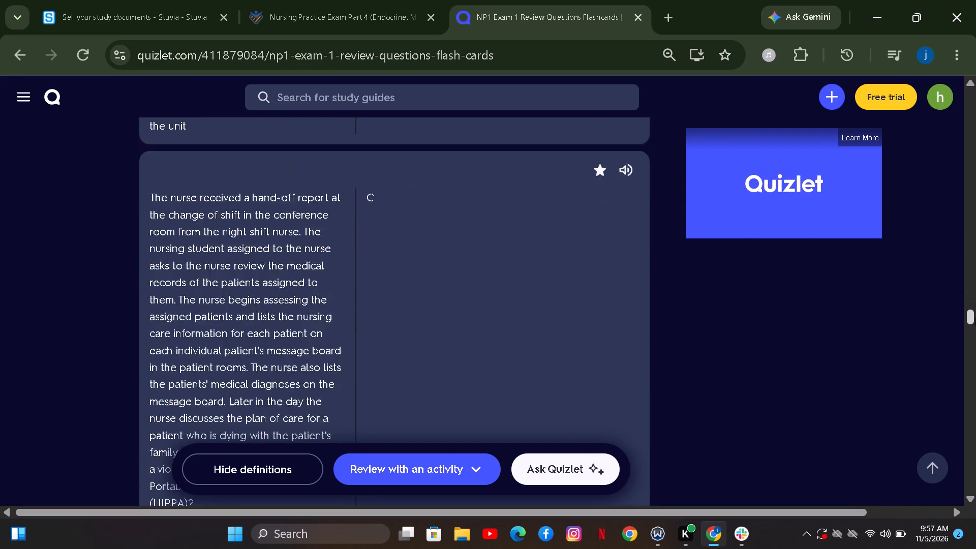
drag(975, 318, 975, 364)
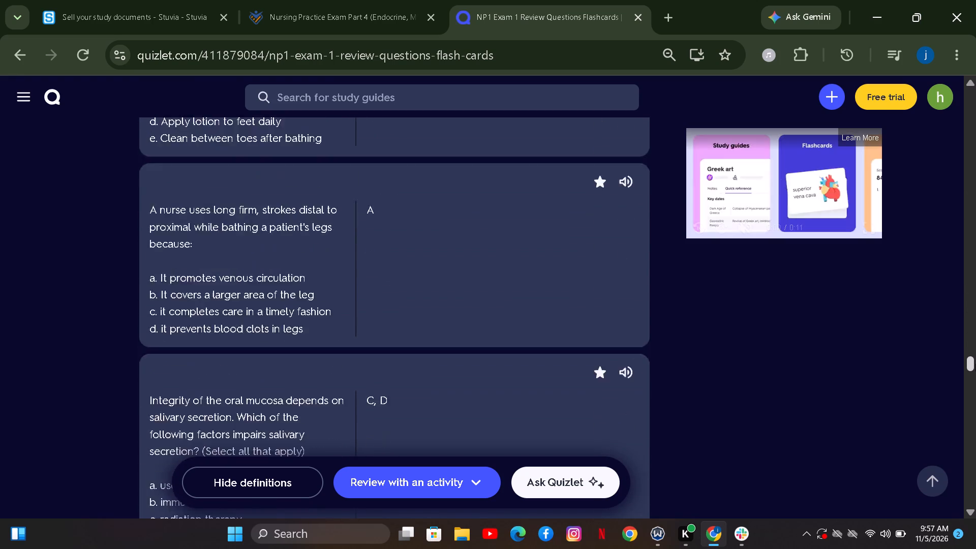
drag(975, 364, 975, 395)
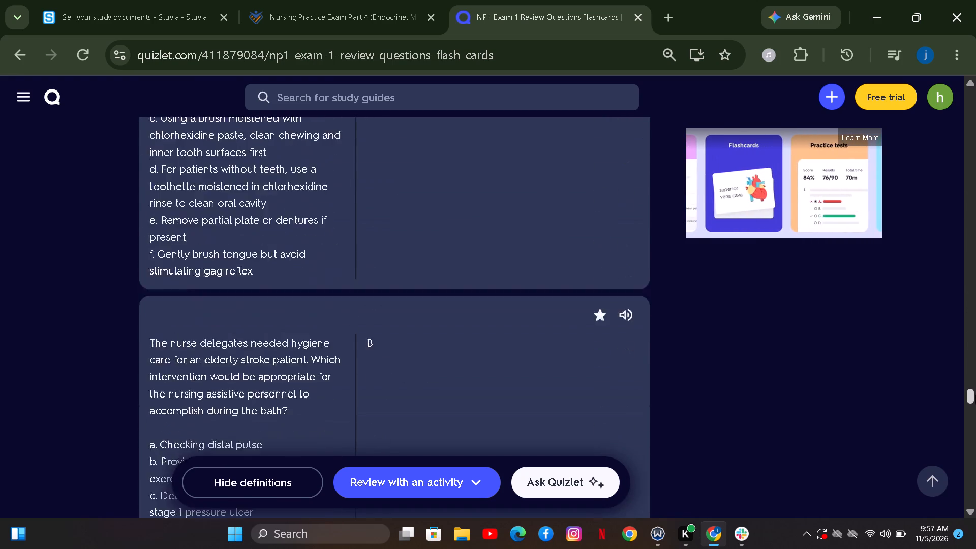
drag(975, 395, 972, 439)
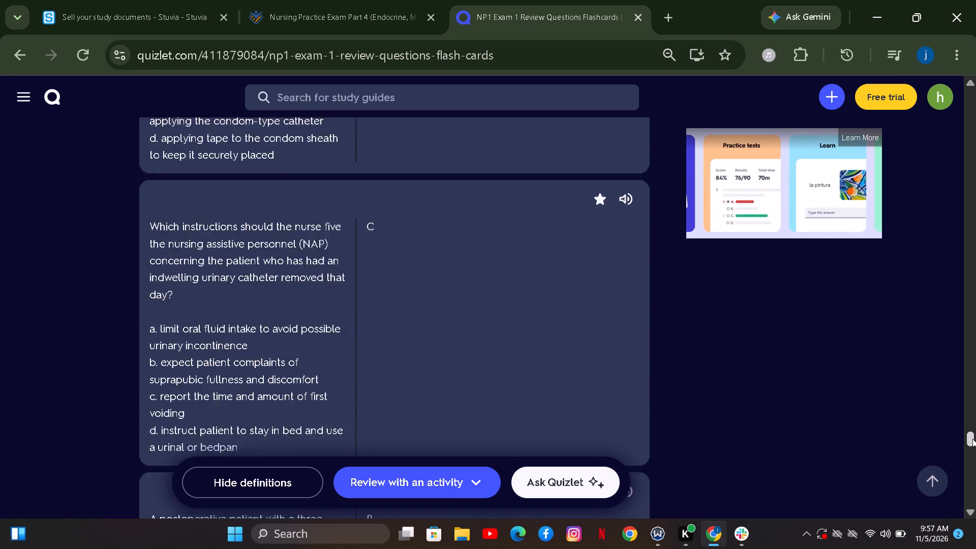
drag(972, 439, 969, 479)
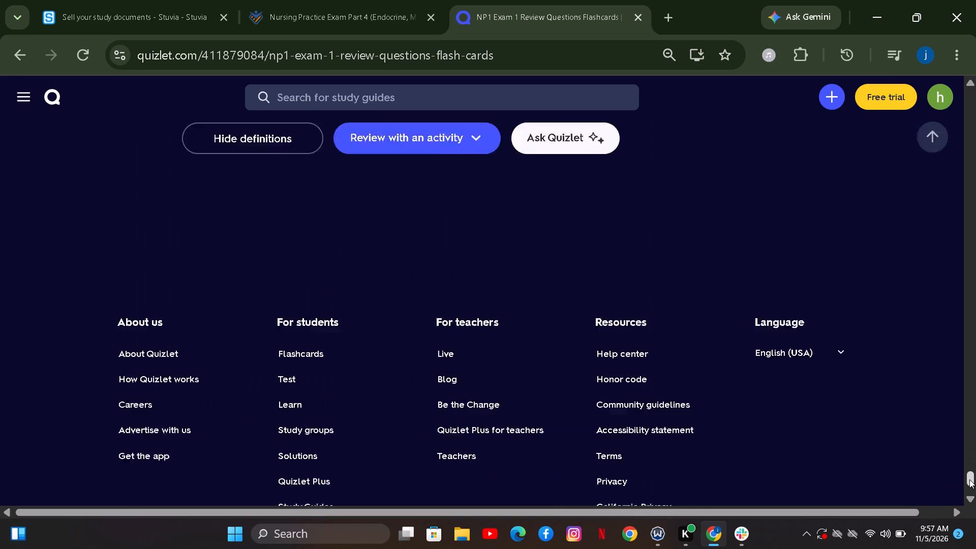
drag(969, 479, 968, 479)
scroll(491, 308, up, 6)
scroll(411, 374, down, 2)
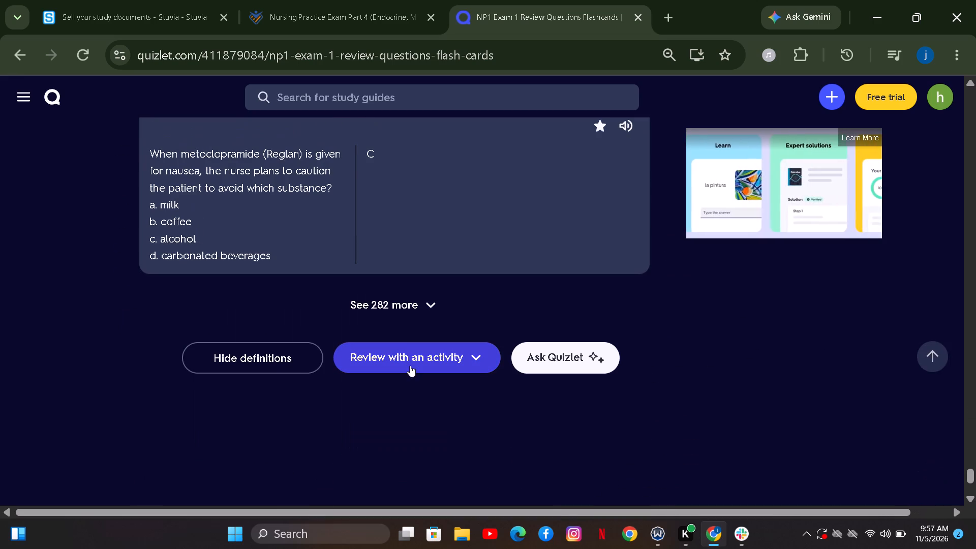
click(372, 301)
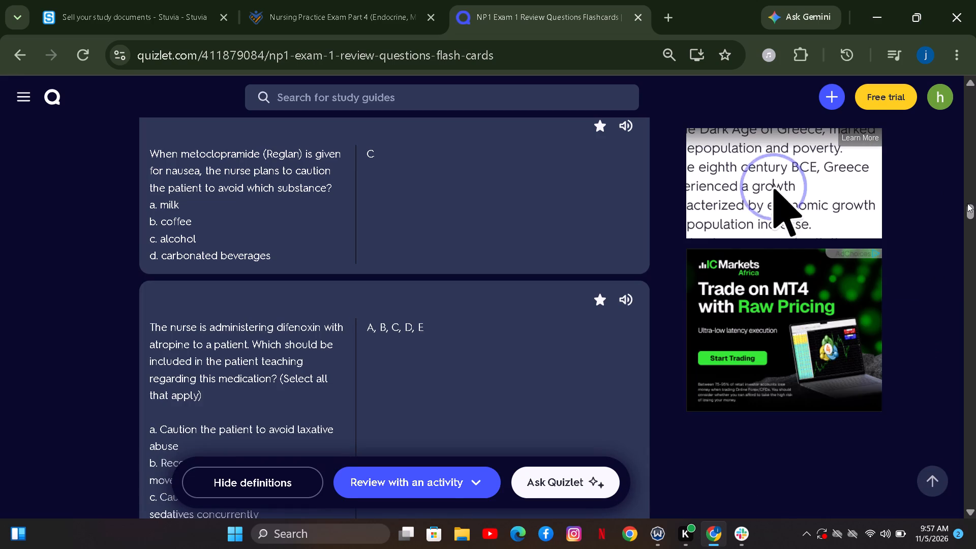
Skim the newly loaded questions and answers through to the end of the expanded terms list.
drag(971, 205, 975, 239)
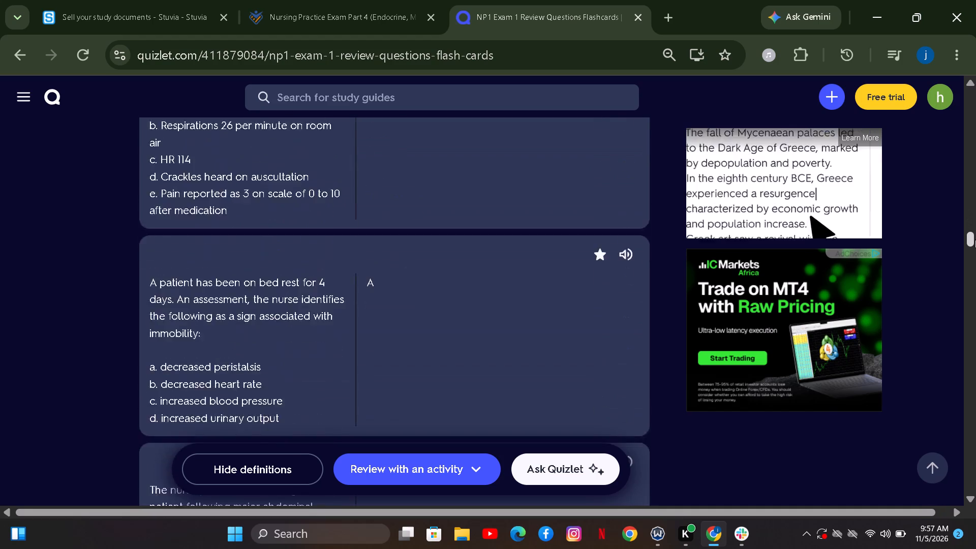
drag(975, 239, 975, 266)
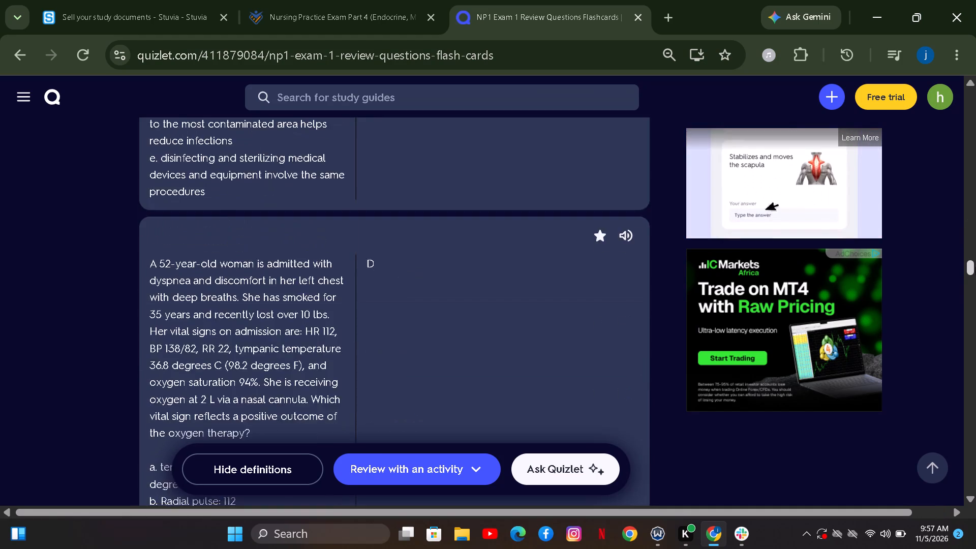
drag(975, 266, 975, 295)
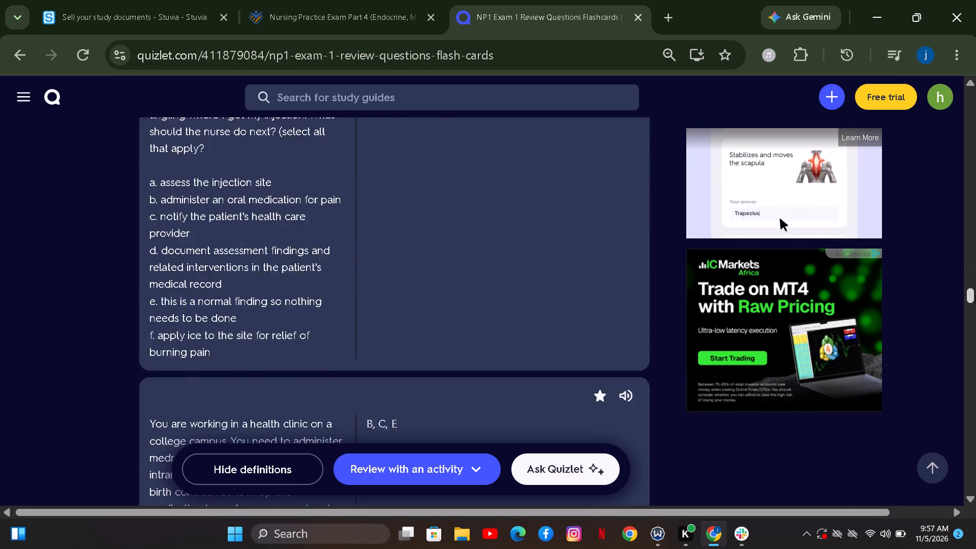
drag(975, 295, 975, 330)
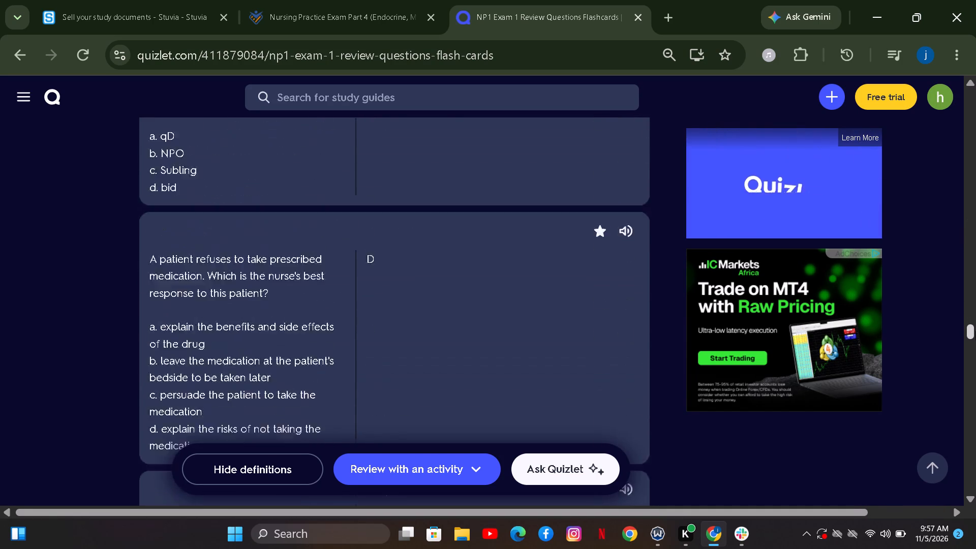
drag(975, 330, 975, 367)
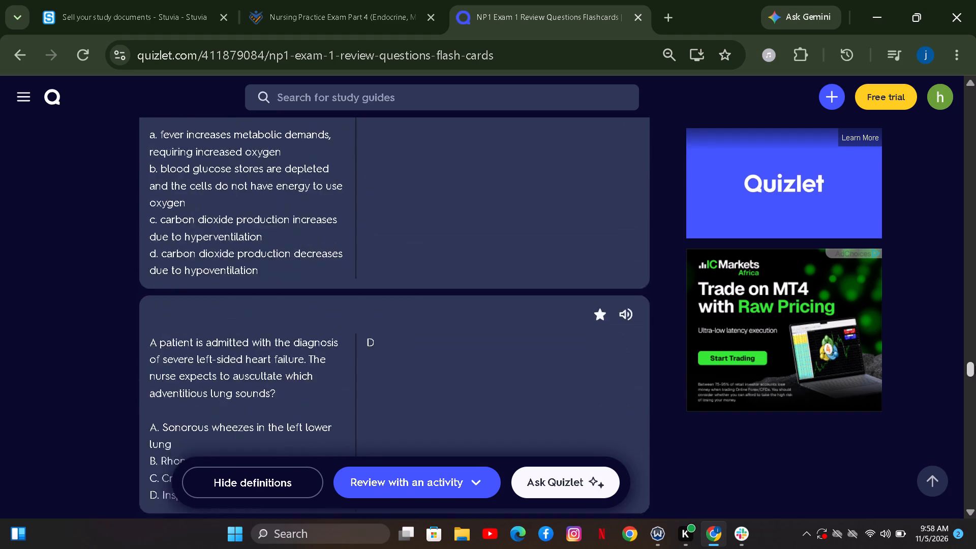
drag(975, 367, 974, 398)
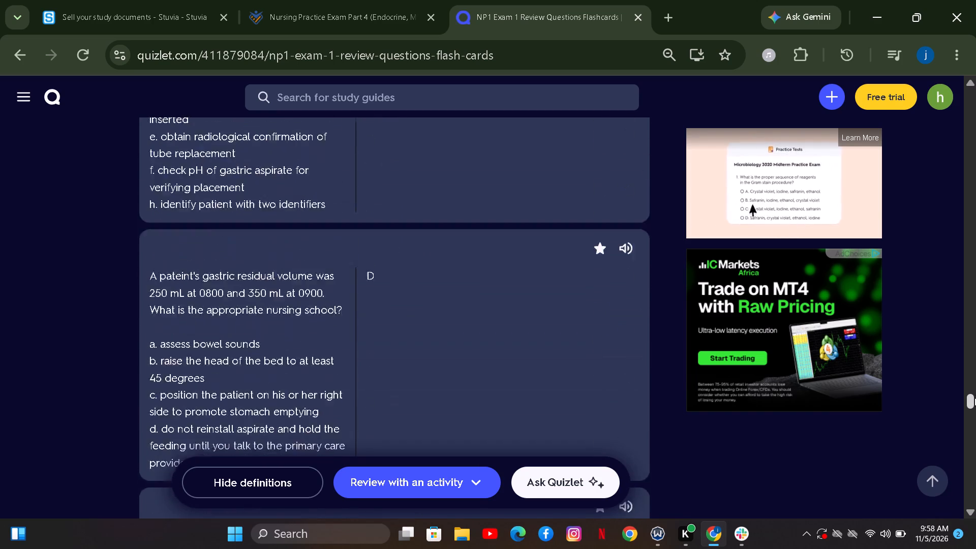
drag(974, 398, 973, 417)
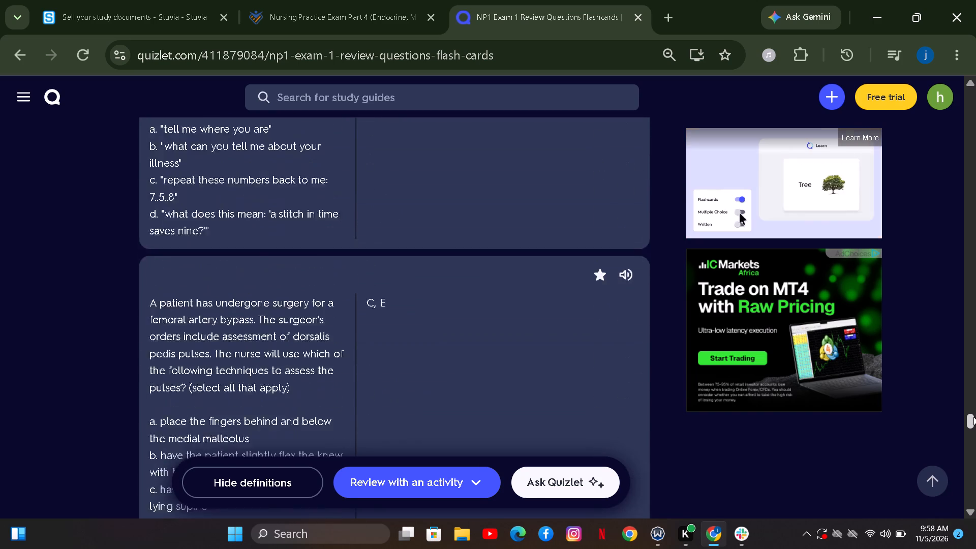
drag(973, 417, 972, 470)
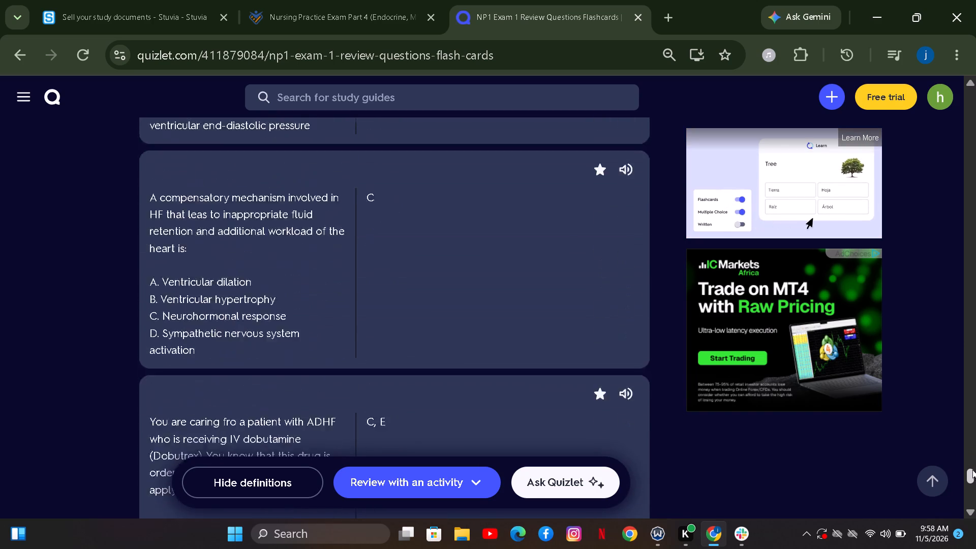
drag(972, 470, 971, 490)
Return to the start of the 382-term list and look through the first questions for where the copy should begin.
drag(969, 484, 970, 435)
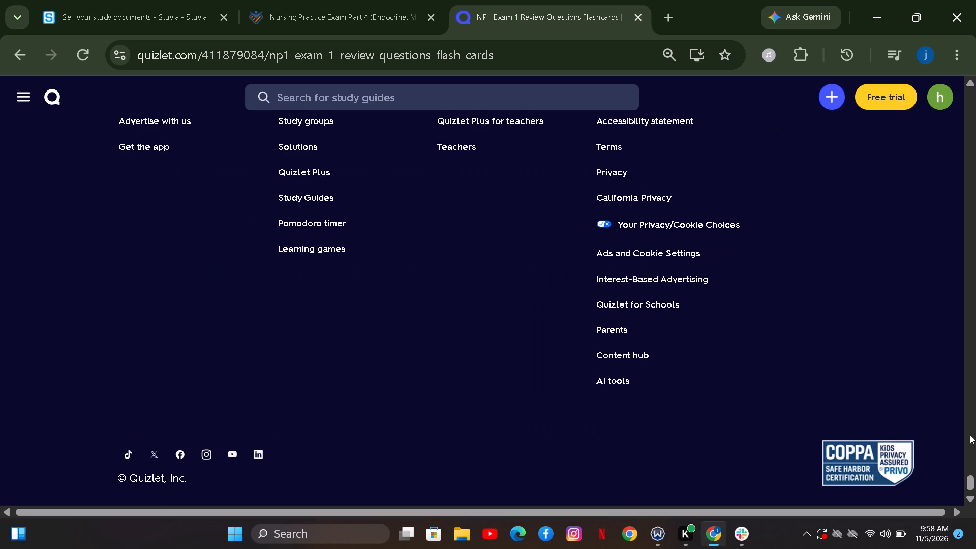
drag(970, 435, 975, 101)
scroll(532, 208, down, 4)
scroll(396, 268, down, 2)
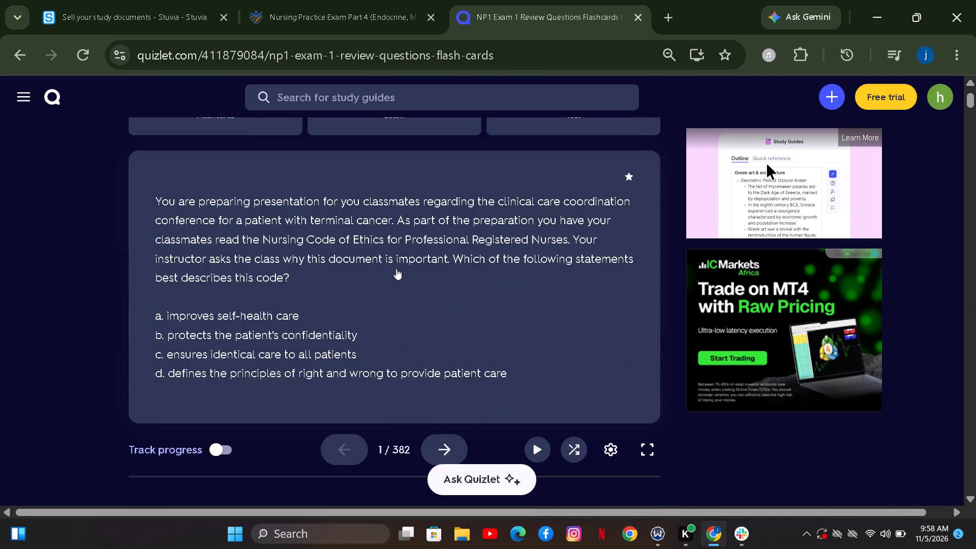
scroll(396, 268, down, 11)
scroll(405, 268, up, 4)
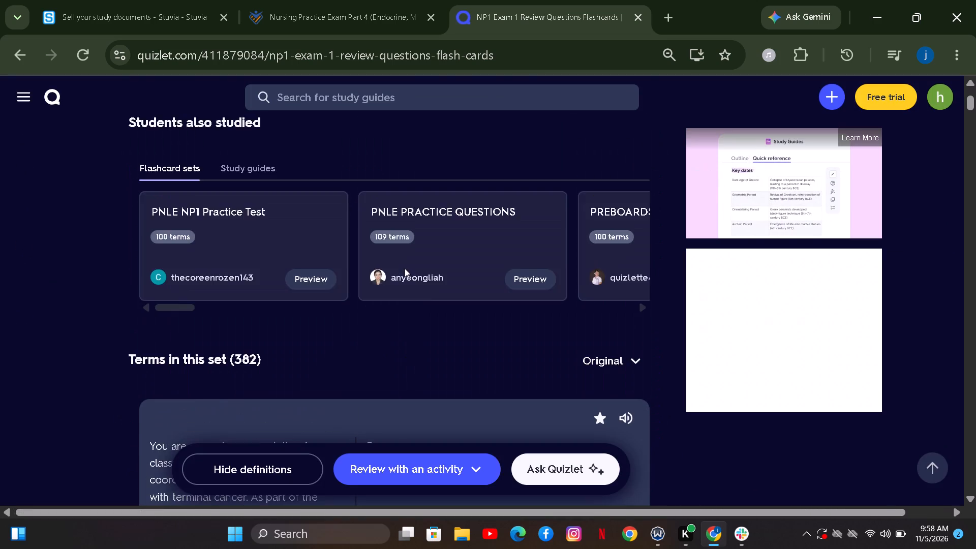
scroll(405, 268, down, 8)
scroll(409, 266, up, 3)
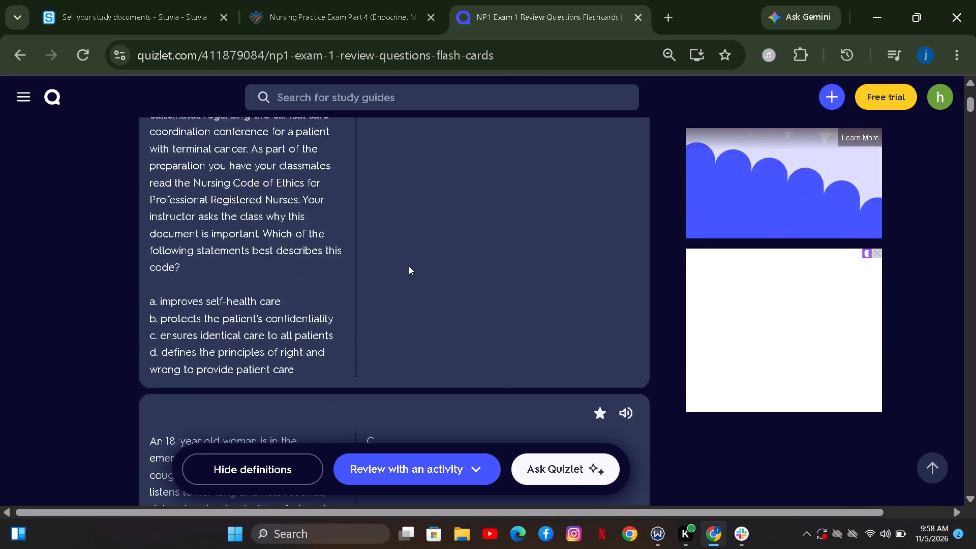
scroll(409, 266, up, 4)
scroll(267, 371, down, 3)
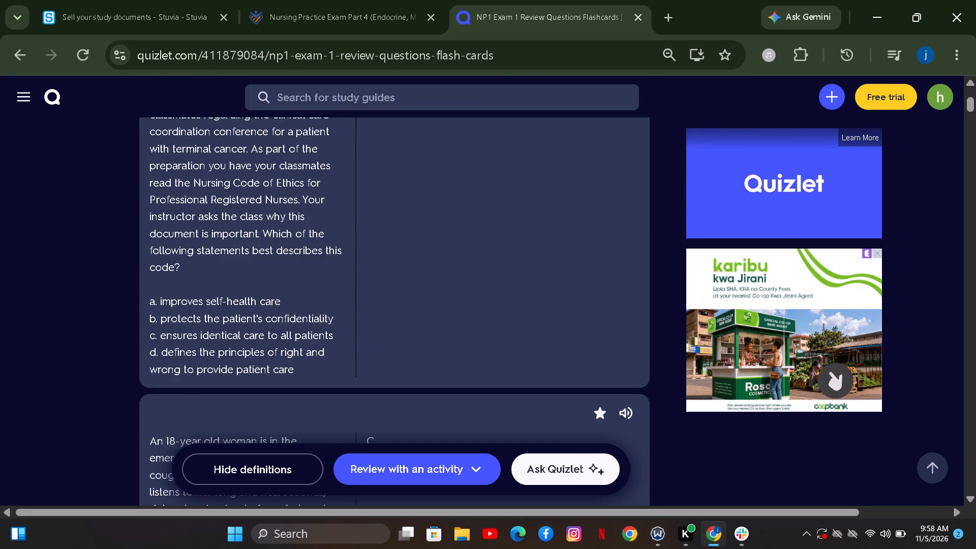
scroll(269, 371, down, 5)
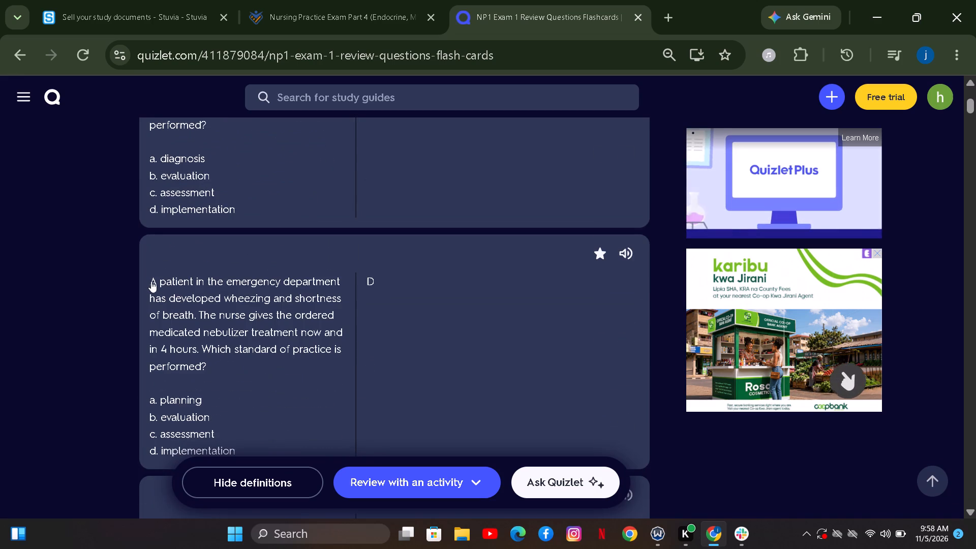
Copy the questions and answers from the wheezing emergency-department patient through the 72-year-old patient with 13 ordered medications.
drag(150, 281, 449, 548)
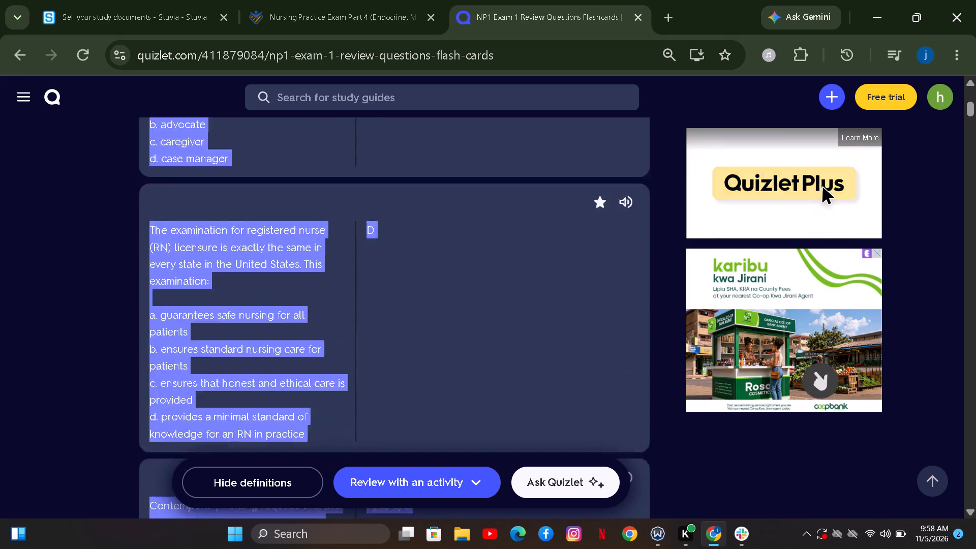
drag(449, 548, 451, 548)
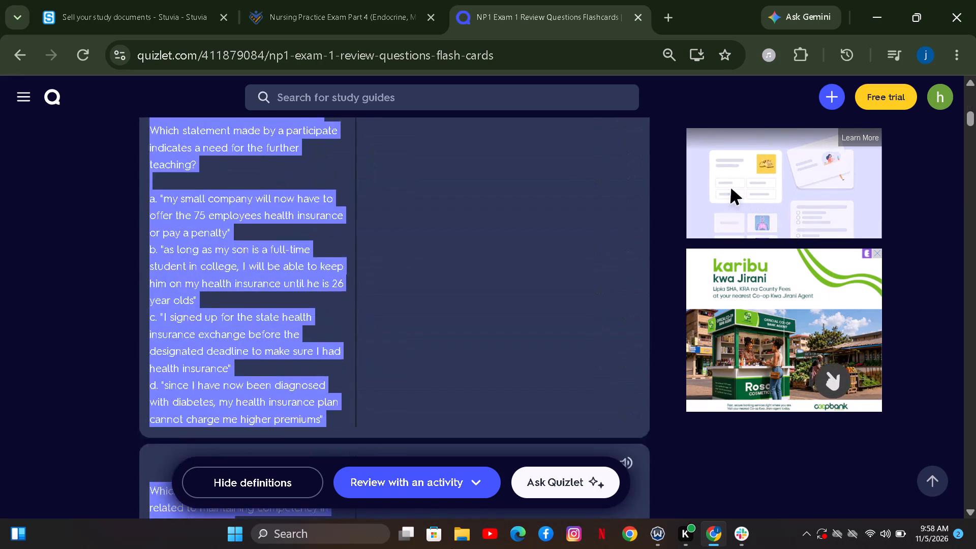
drag(451, 548, 452, 548)
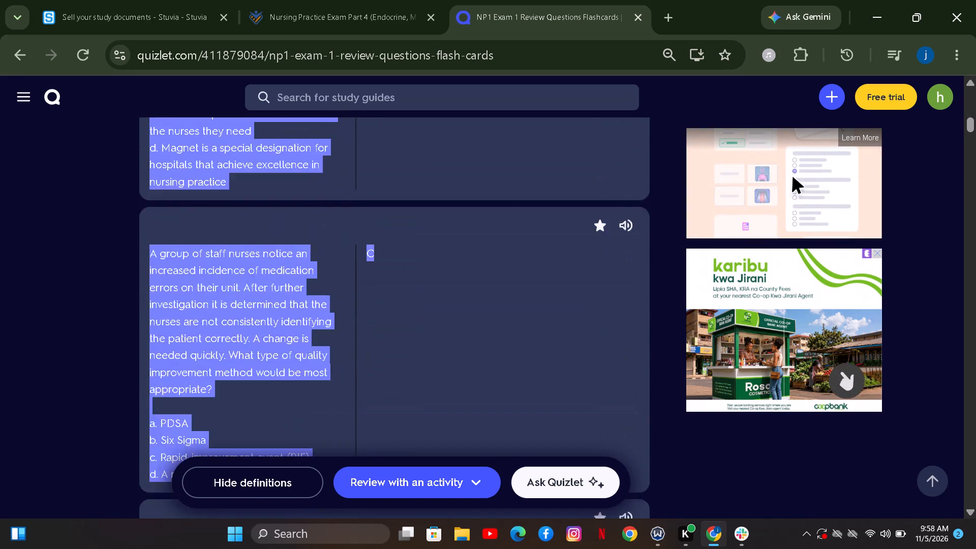
drag(452, 548, 454, 548)
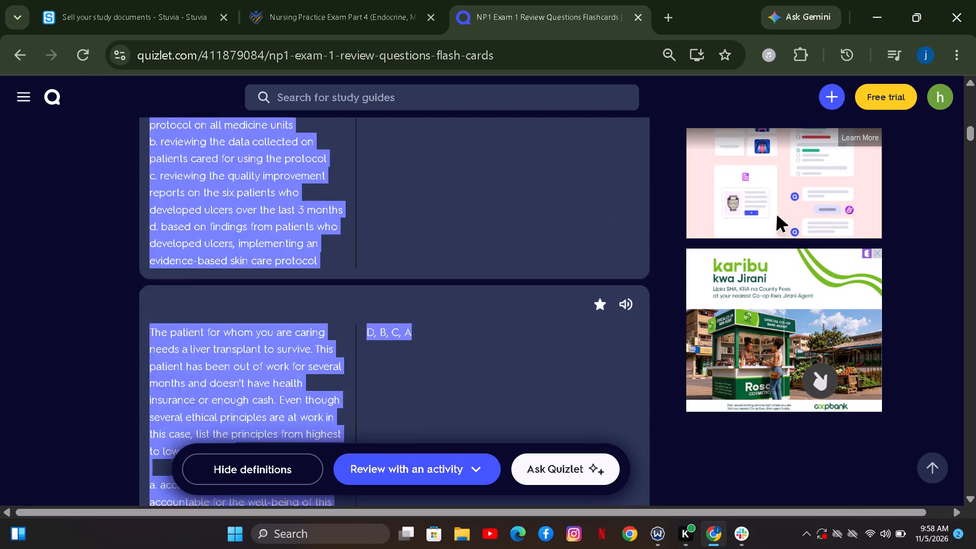
drag(454, 548, 456, 548)
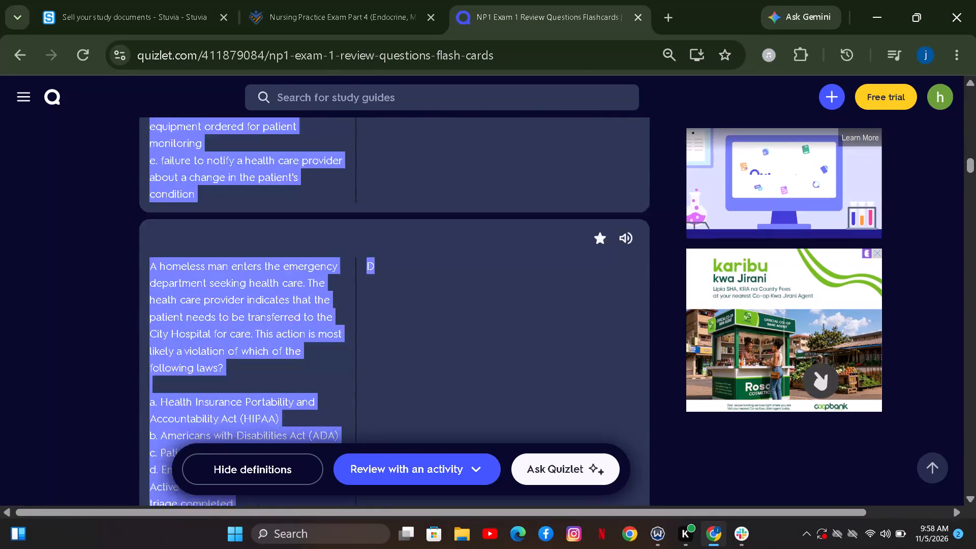
drag(456, 548, 456, 548)
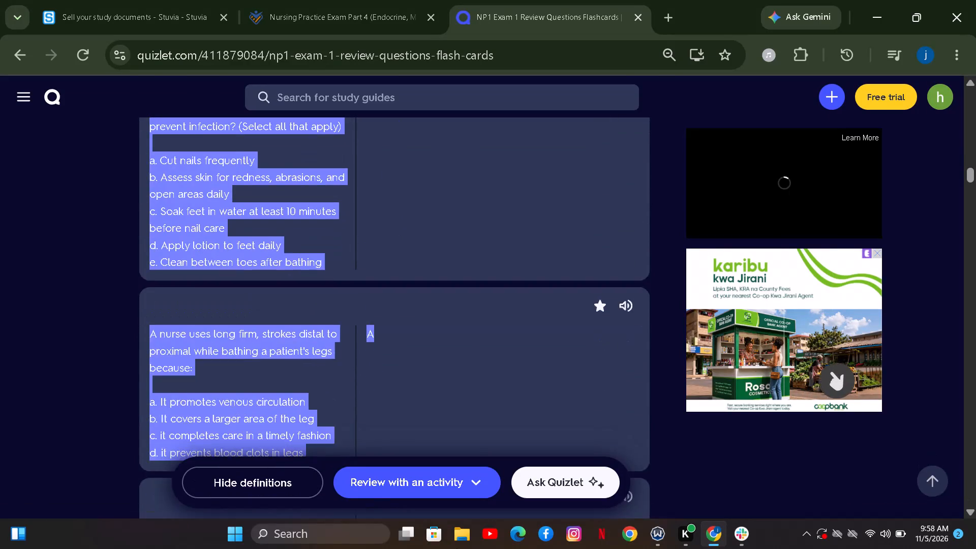
drag(456, 548, 457, 548)
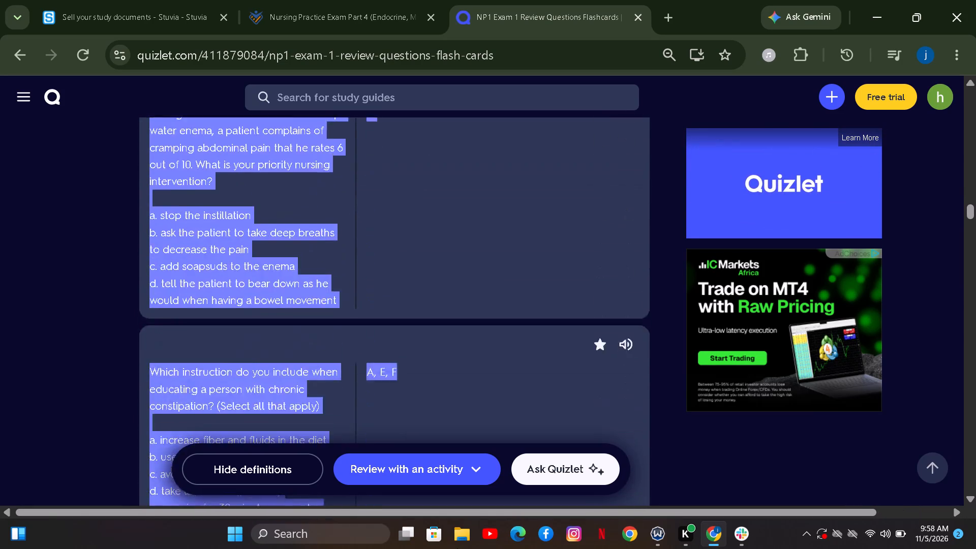
drag(457, 548, 457, 548)
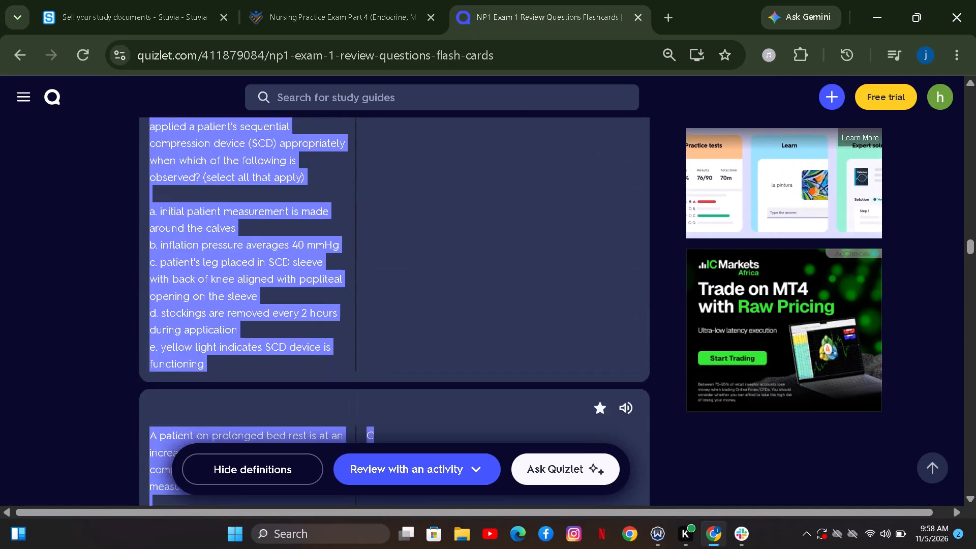
drag(457, 548, 458, 548)
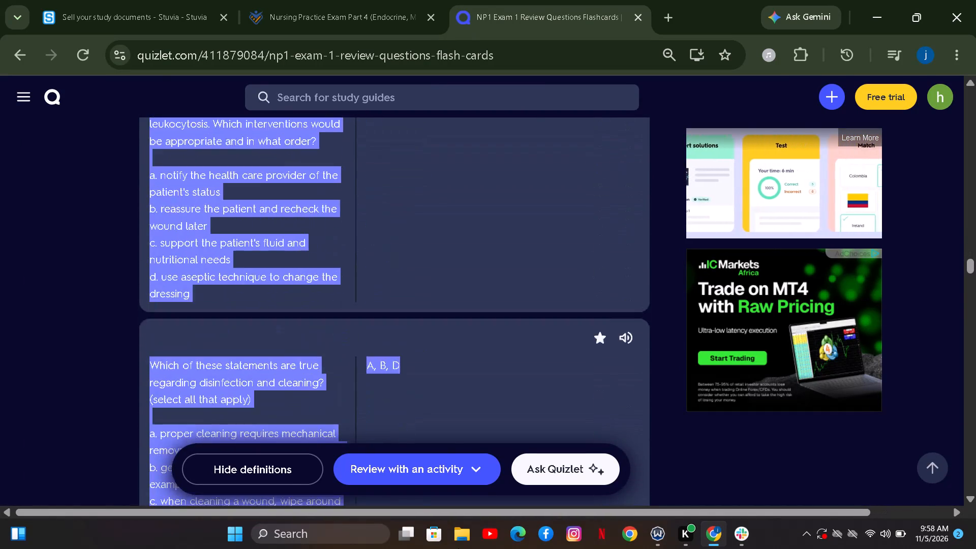
drag(458, 548, 459, 548)
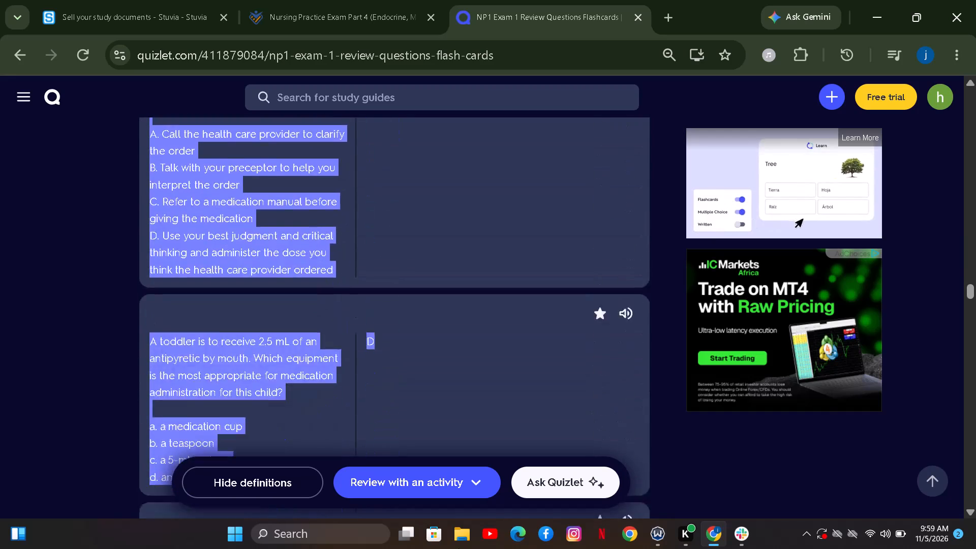
drag(459, 548, 445, 432)
scroll(444, 435, down, 2)
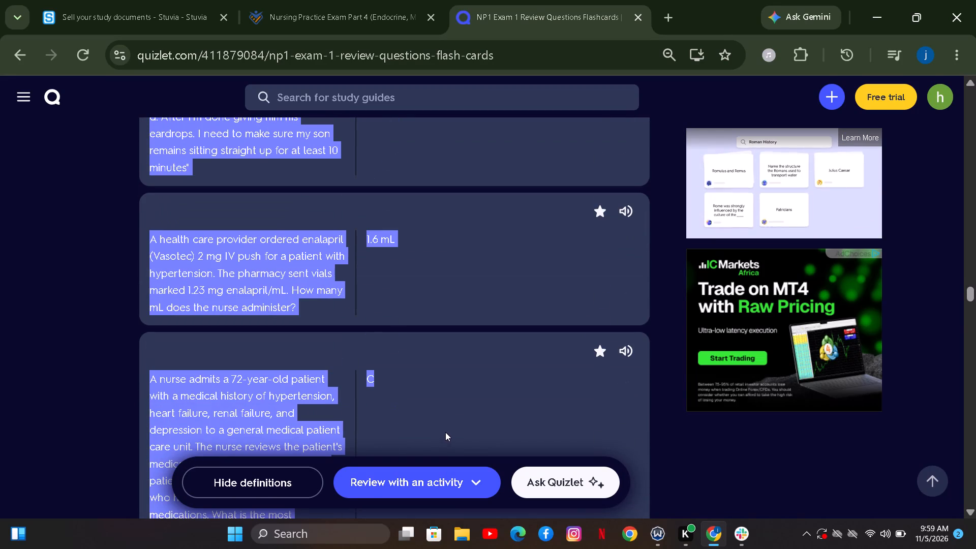
drag(445, 432, 459, 397)
scroll(451, 409, down, 3)
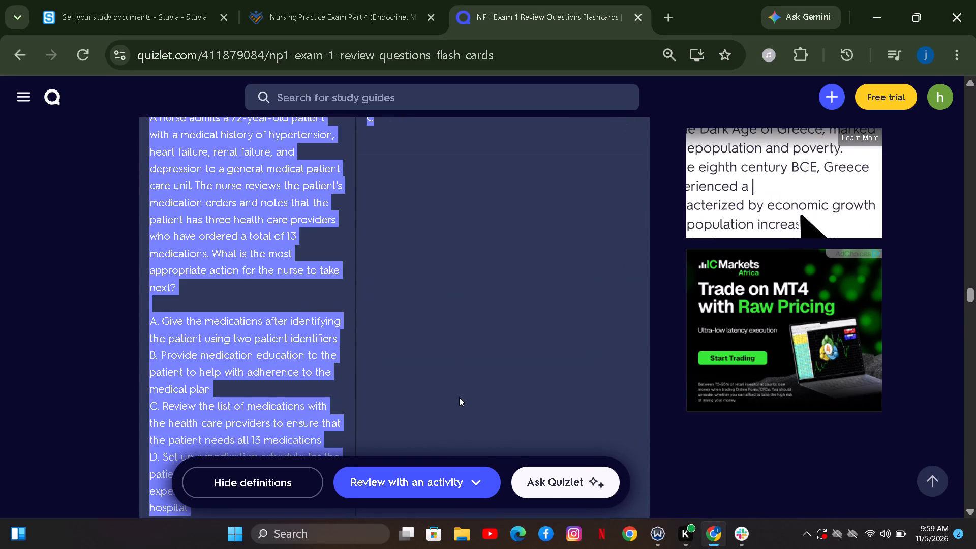
drag(459, 397, 460, 396)
scroll(460, 396, down, 1)
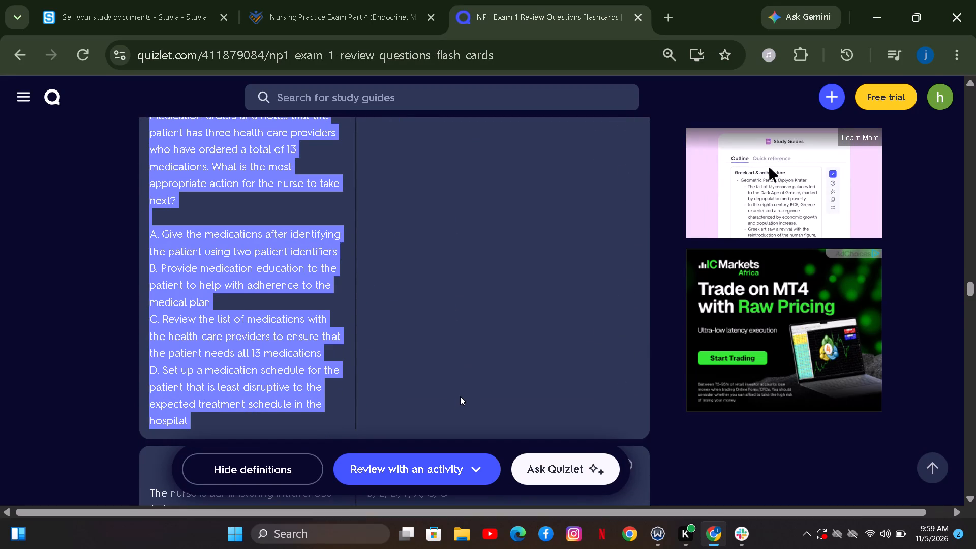
key(ctrl+c)
key(ctrl+c)
key(ctrl+c)
key(ctrl+c)
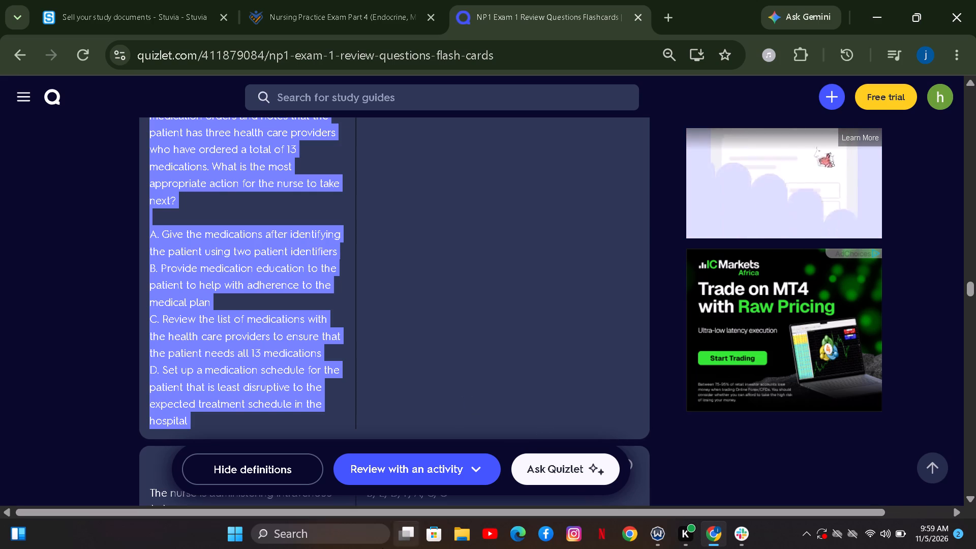
Switch to Word and create a blank document.
click(237, 535)
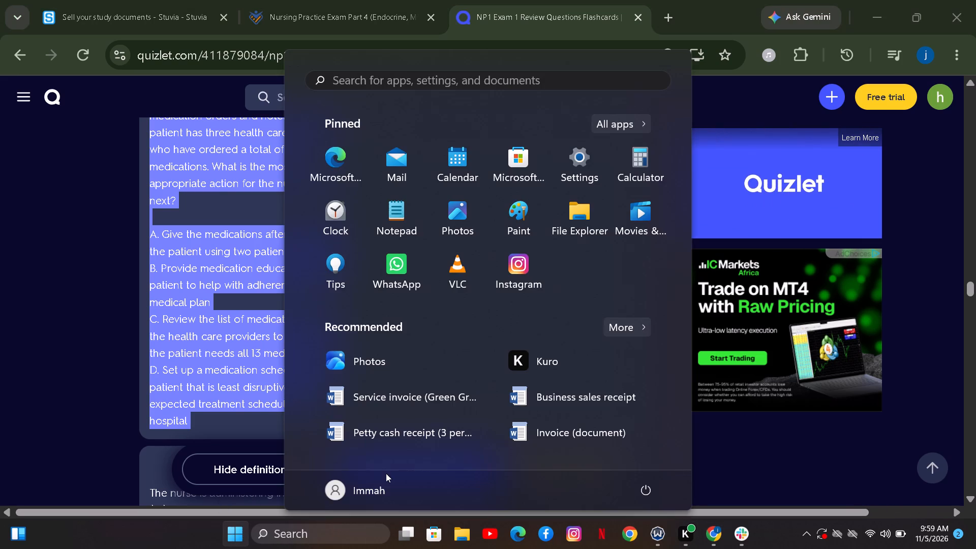
click(463, 85)
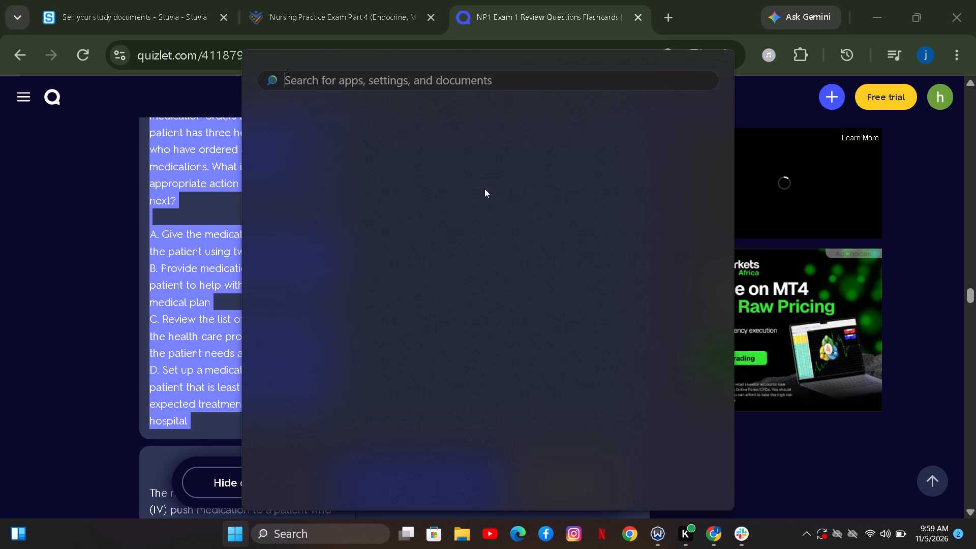
click(553, 448)
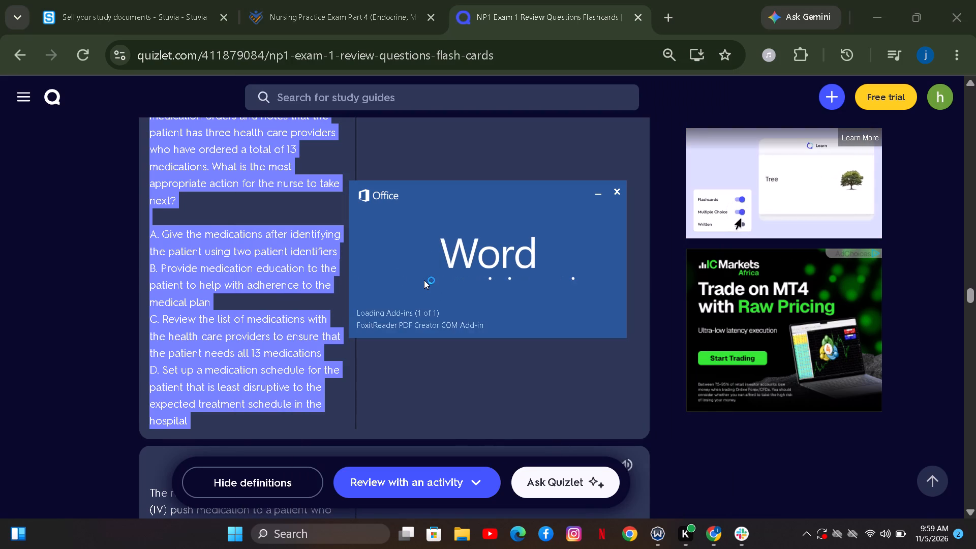
click(388, 192)
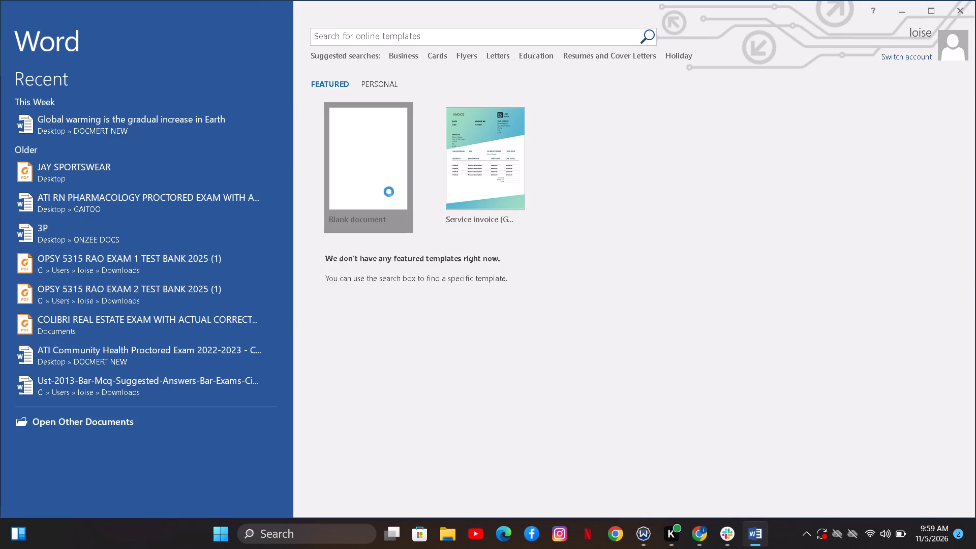
Paste the copied questions and answers into the document, using a paste option that drops the web page's font and colour.
key(ctrl+v)
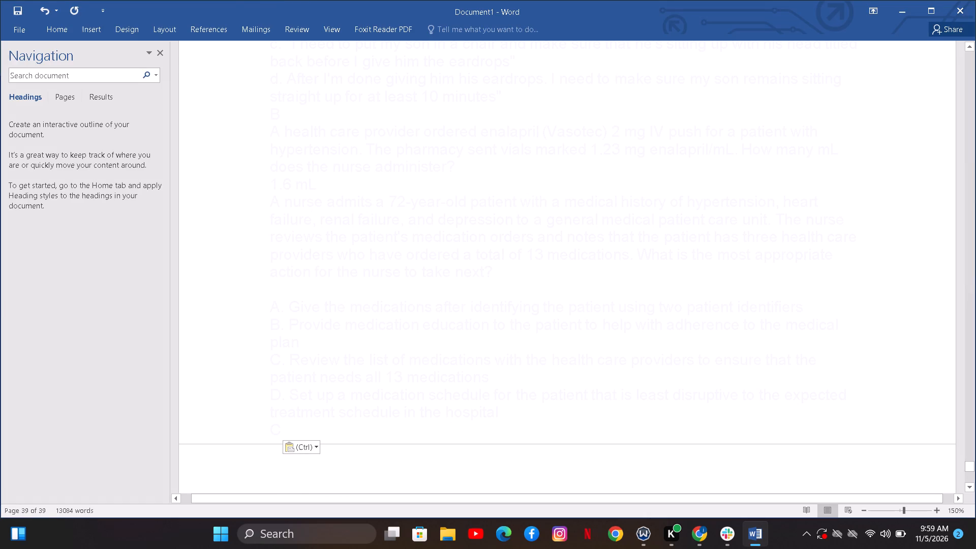
click(311, 452)
click(315, 476)
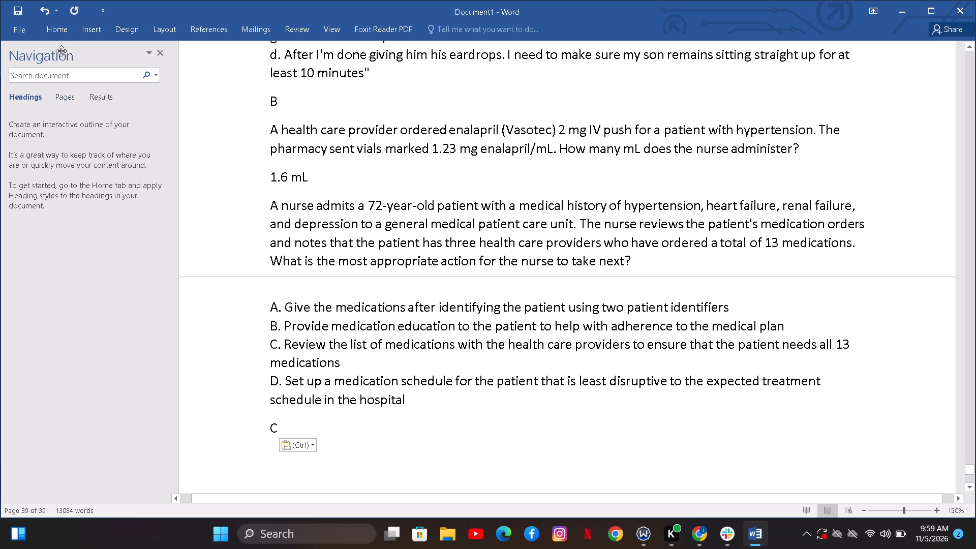
Insert page numbers at the bottom of the pages in the right-aligned "number | Page" style.
click(94, 32)
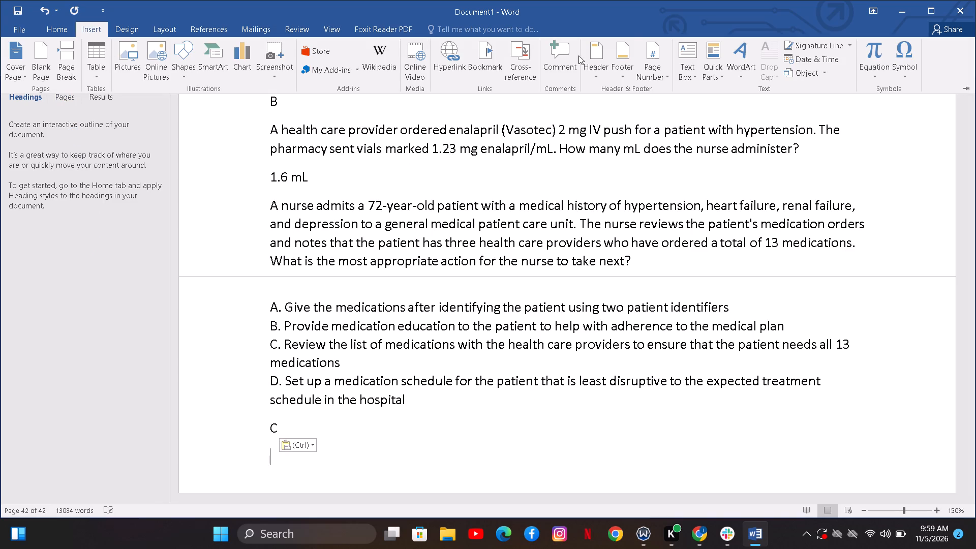
click(668, 72)
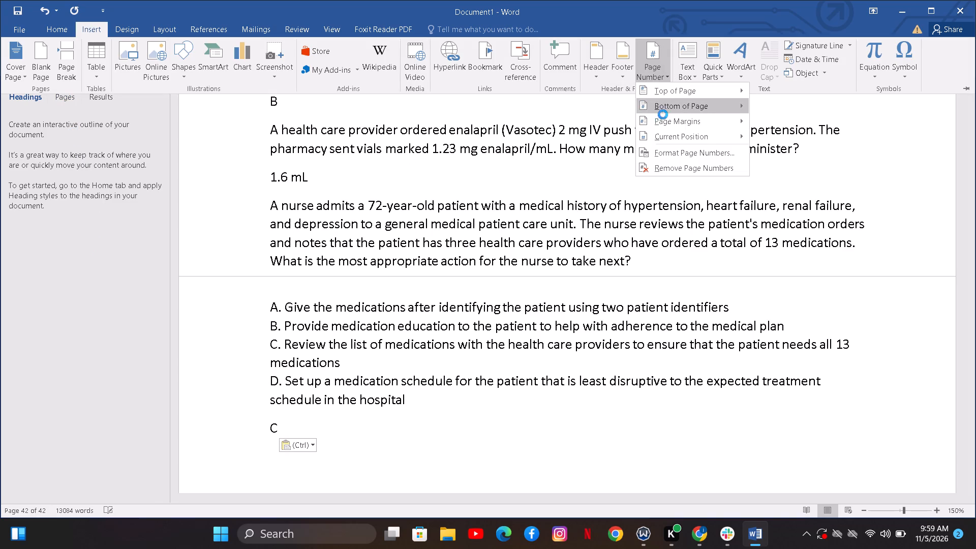
click(664, 108)
click(497, 406)
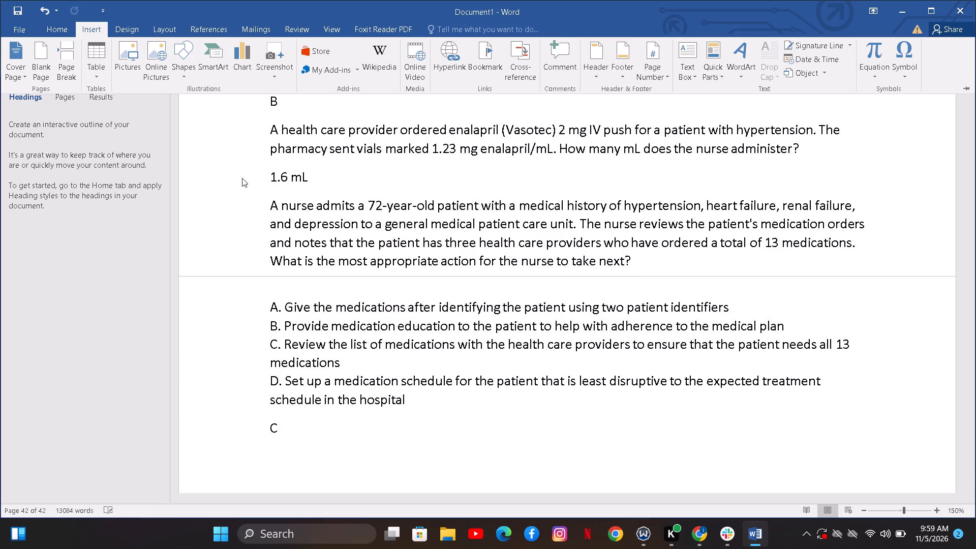
Add a Box page border to the whole document.
click(130, 27)
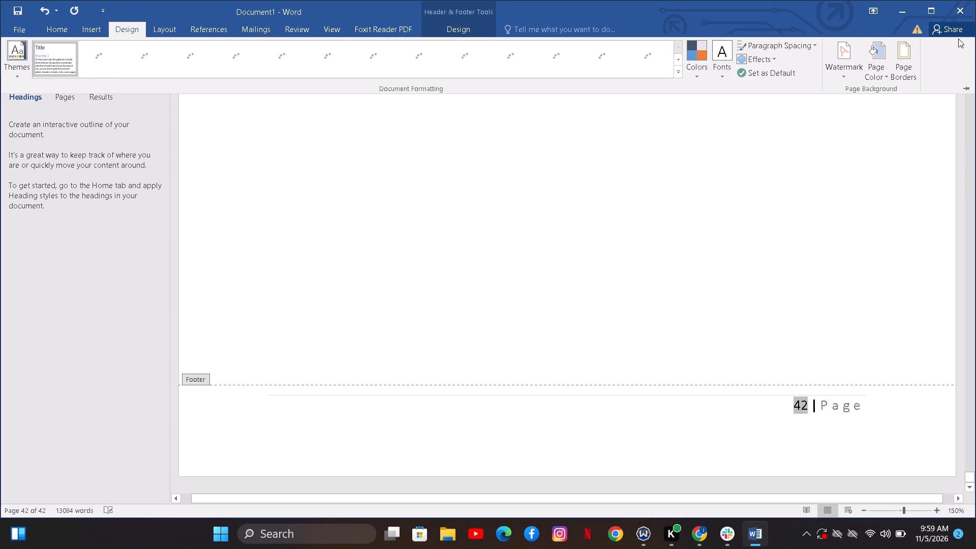
click(913, 66)
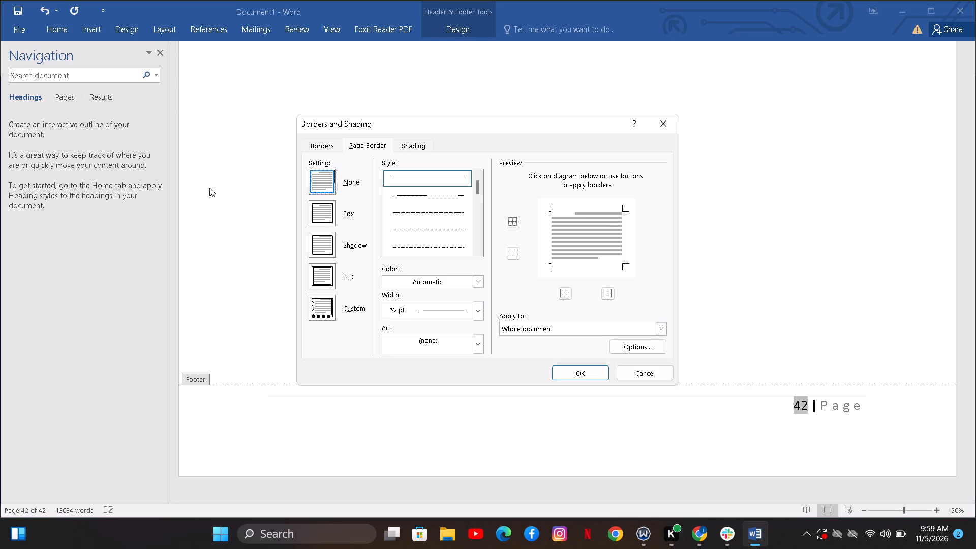
click(326, 217)
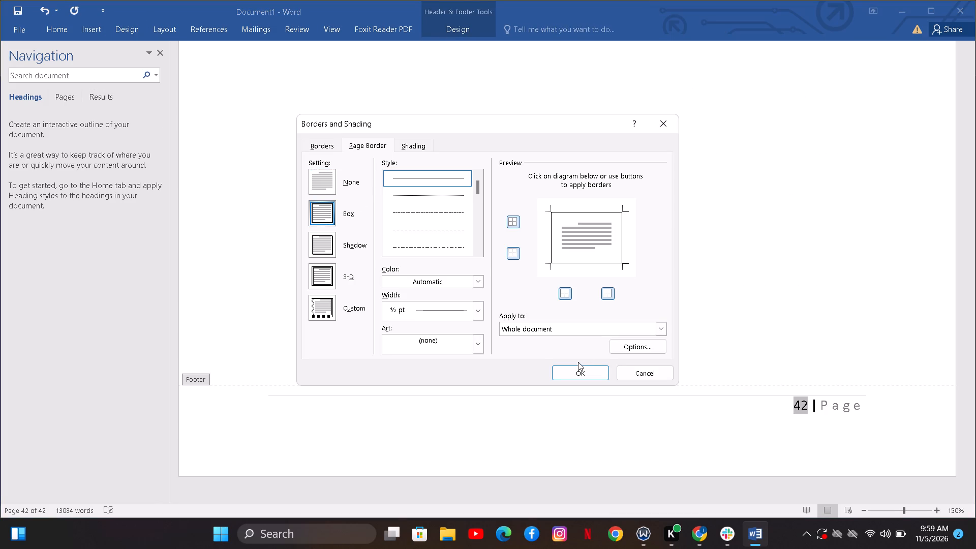
click(578, 370)
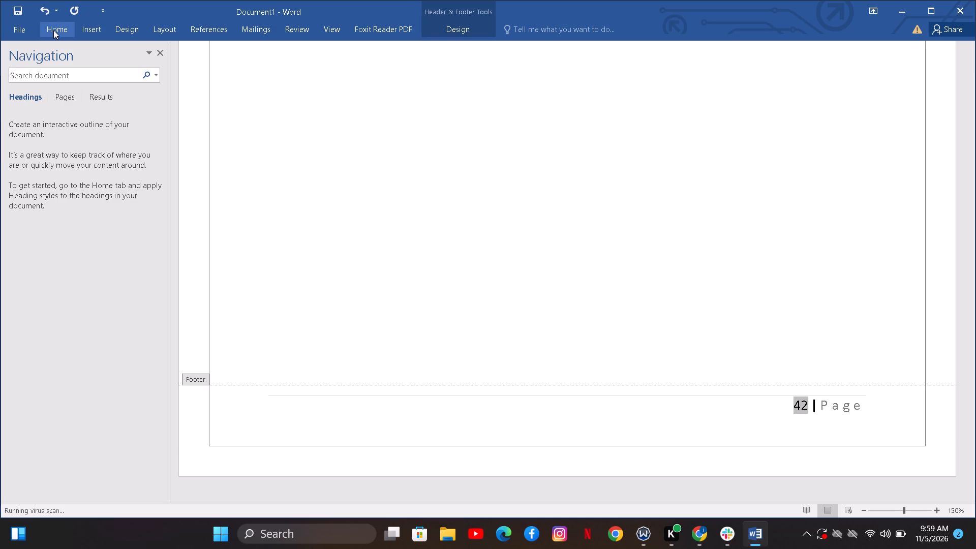
Change the line spacing of the page-number paragraph in the footer.
click(57, 32)
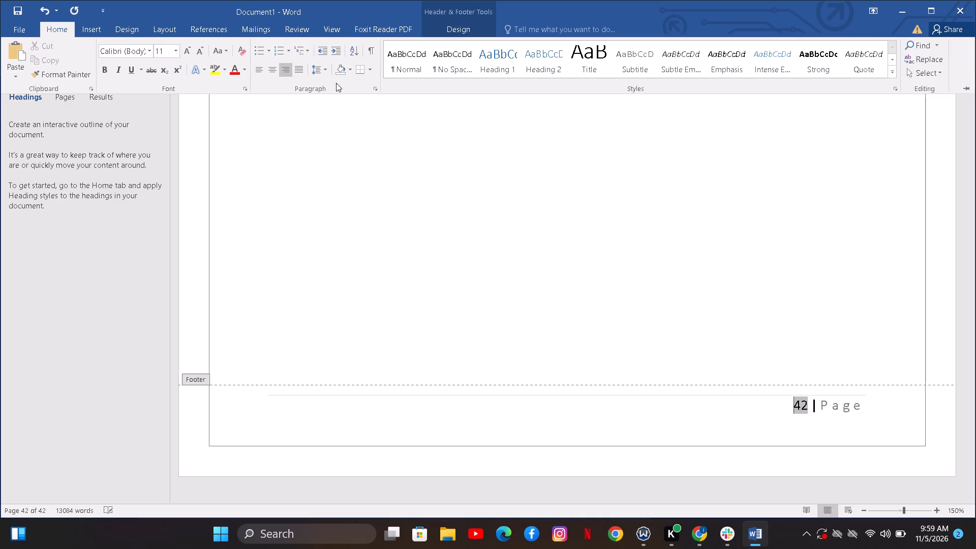
click(321, 67)
click(348, 116)
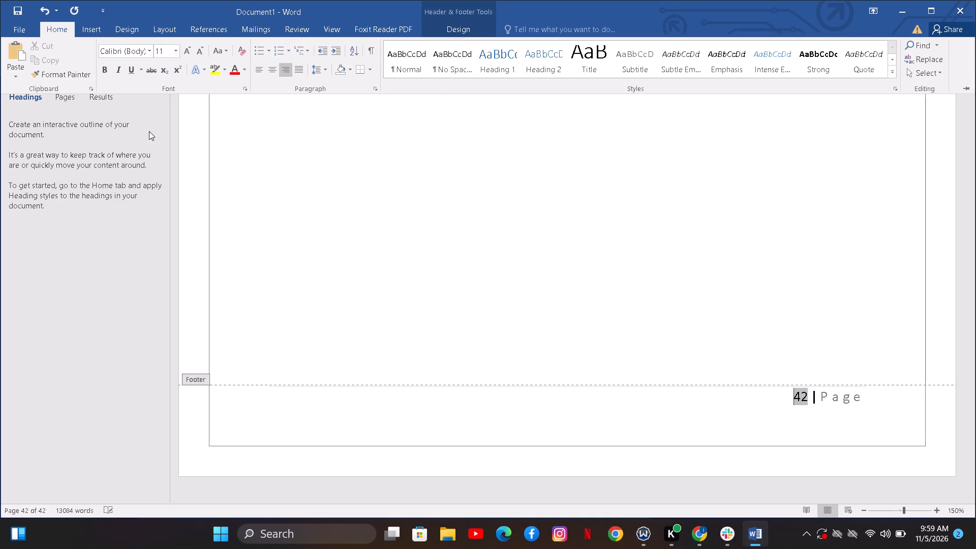
Show page thumbnails in the Navigation pane and return from the footer to the body text on the last page.
click(68, 98)
scroll(463, 252, up, 8)
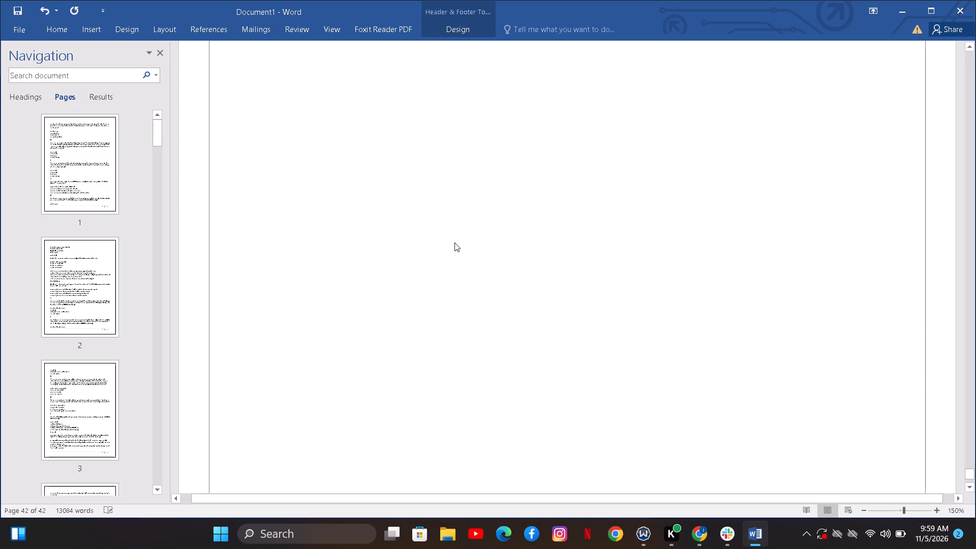
scroll(454, 242, up, 4)
double_click(279, 298)
scroll(291, 287, up, 4)
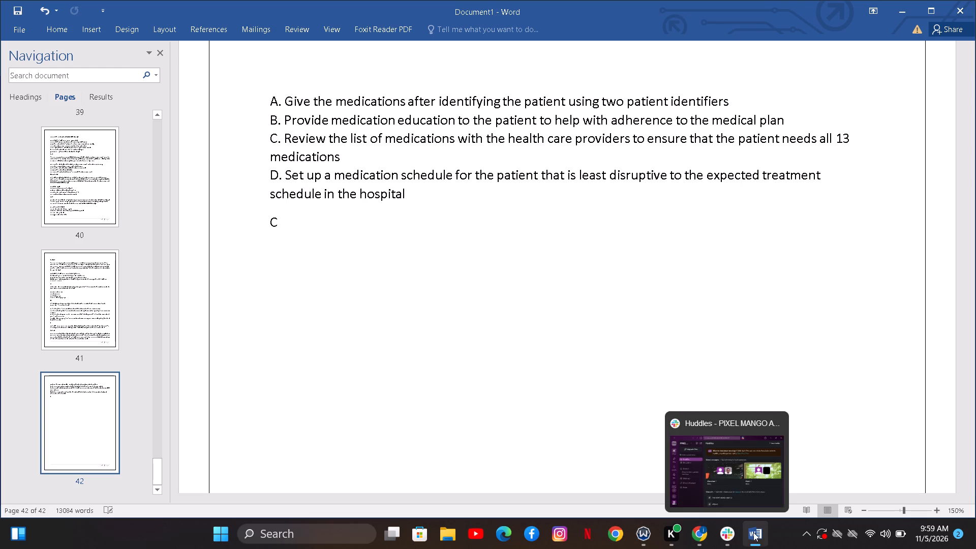
Switch to the Quizlet set in Chrome and copy all cards from the intravenous (IV) push medication question through the set's last card.
click(699, 538)
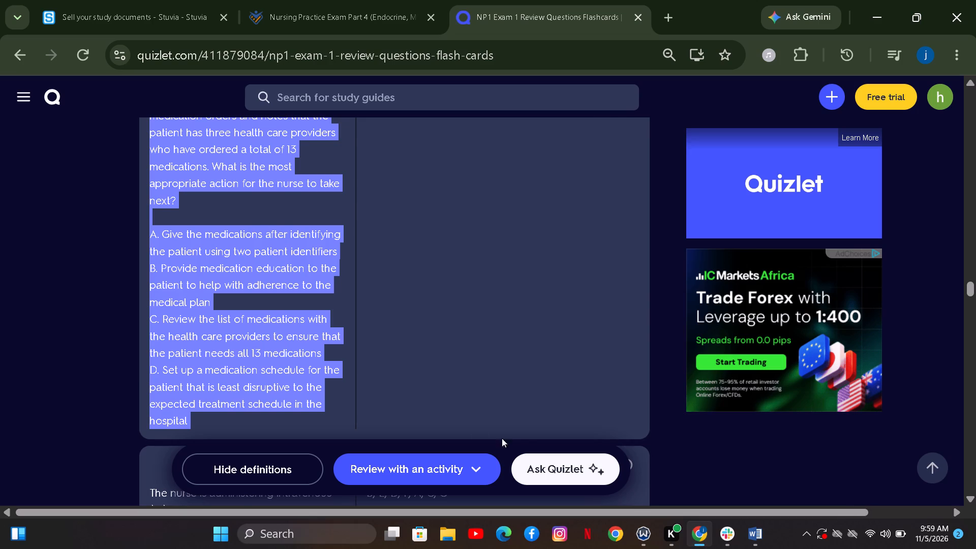
scroll(436, 394, down, 4)
scroll(372, 319, up, 2)
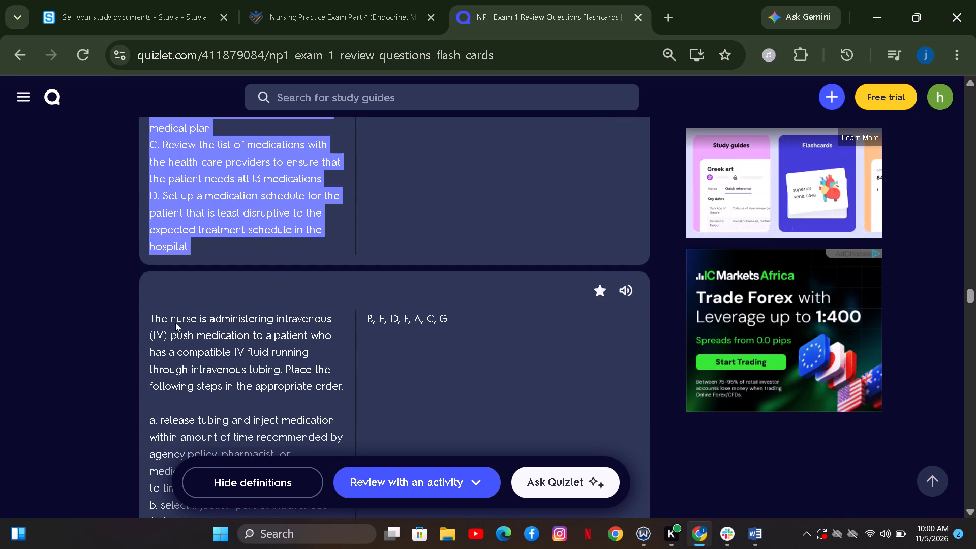
drag(149, 317, 425, 444)
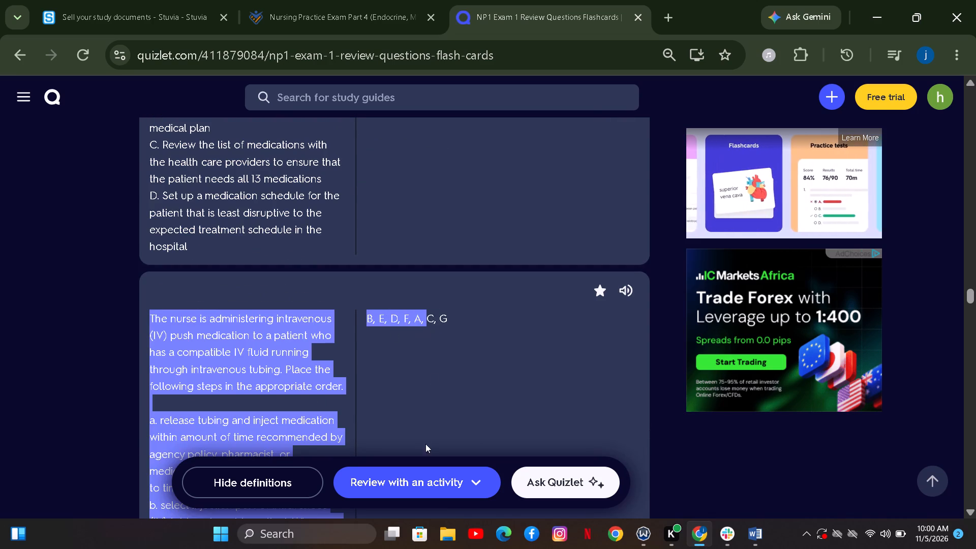
drag(425, 444, 447, 548)
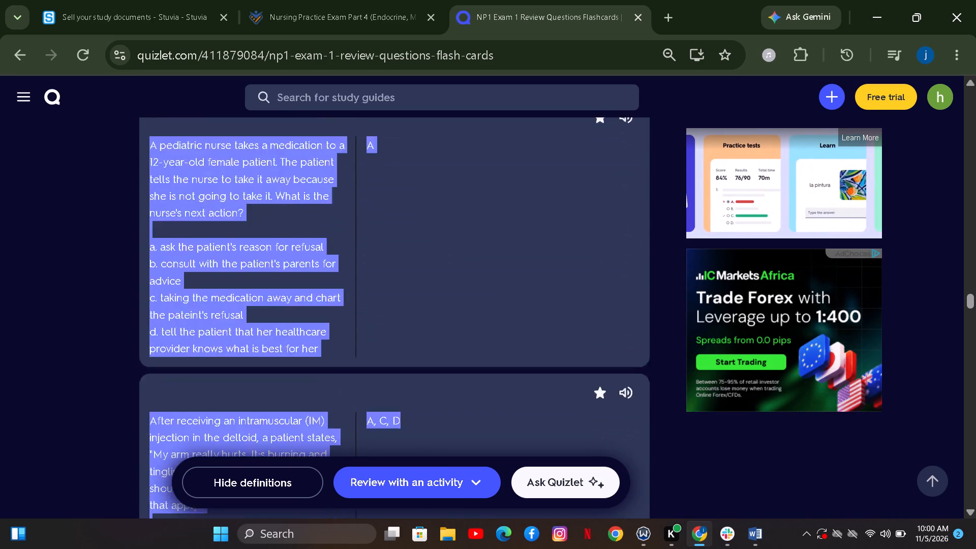
drag(447, 548, 415, 548)
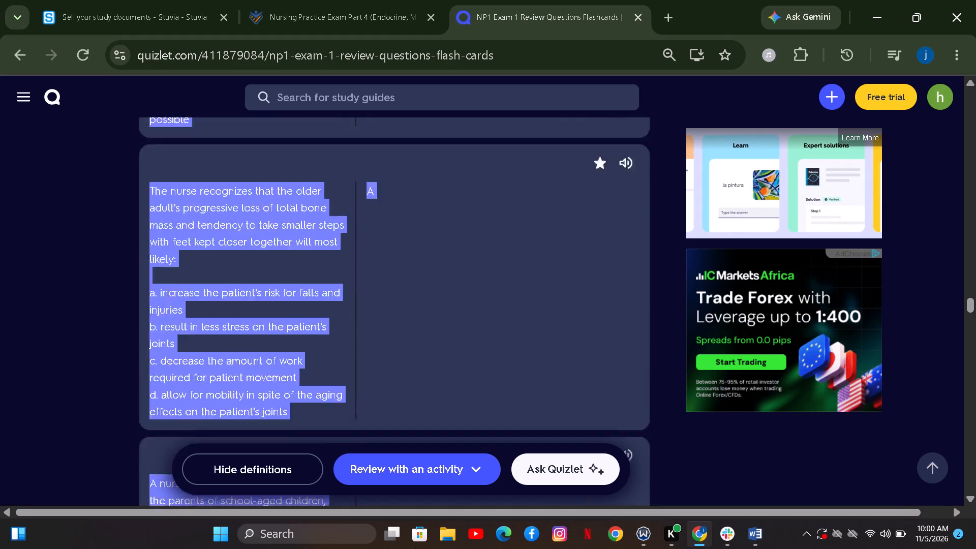
drag(415, 548, 416, 548)
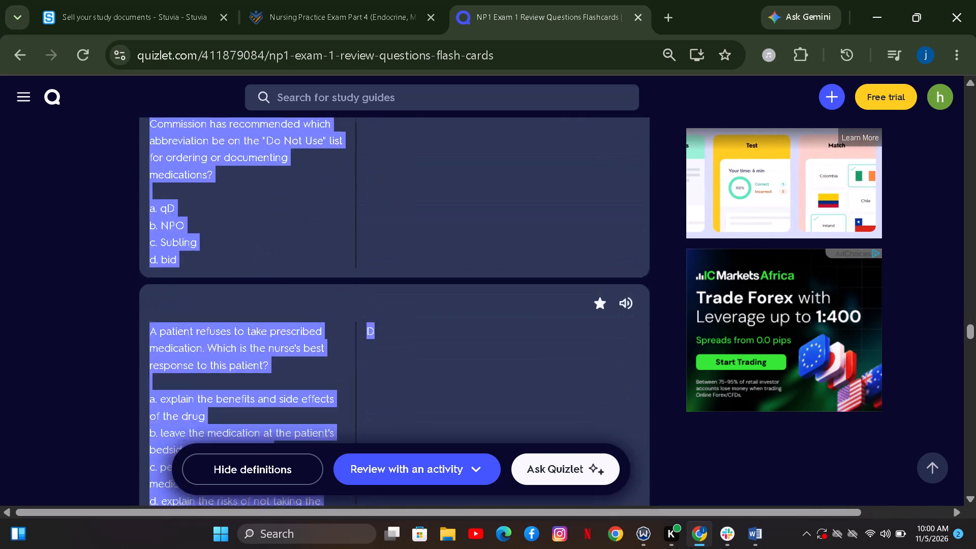
drag(416, 548, 416, 548)
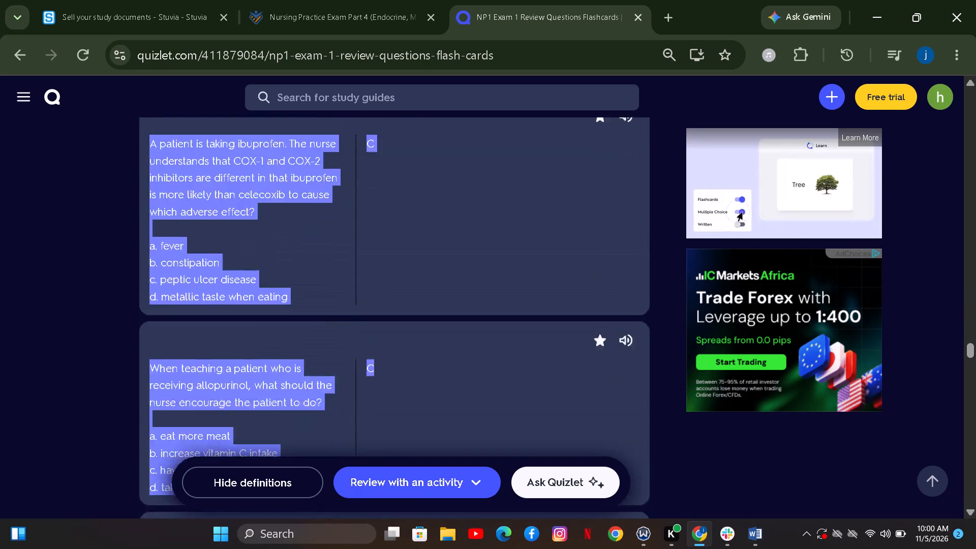
drag(416, 548, 417, 548)
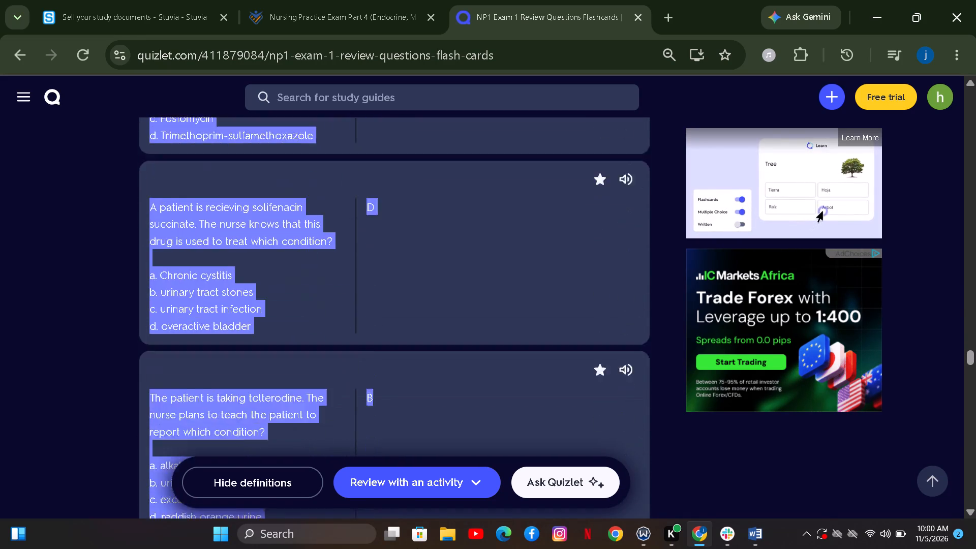
drag(417, 548, 417, 548)
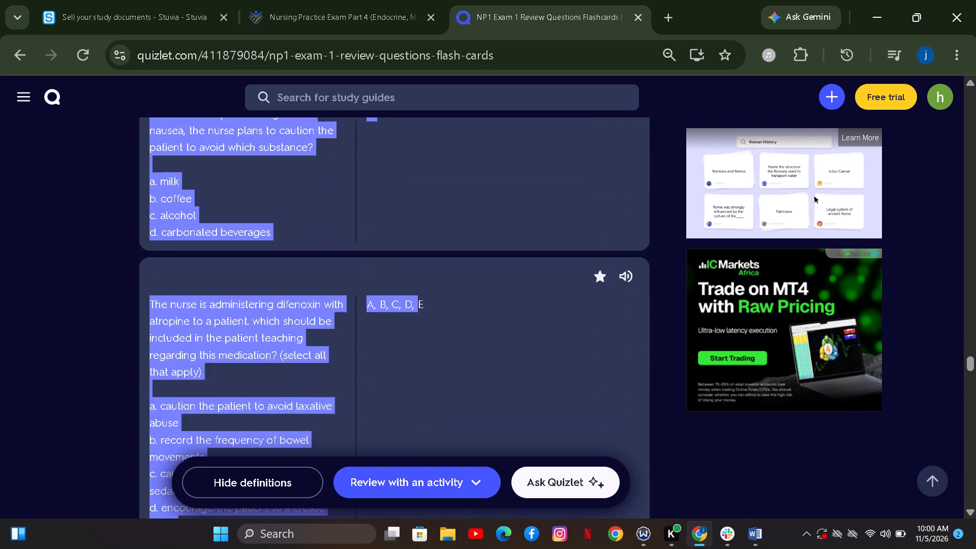
drag(417, 548, 418, 548)
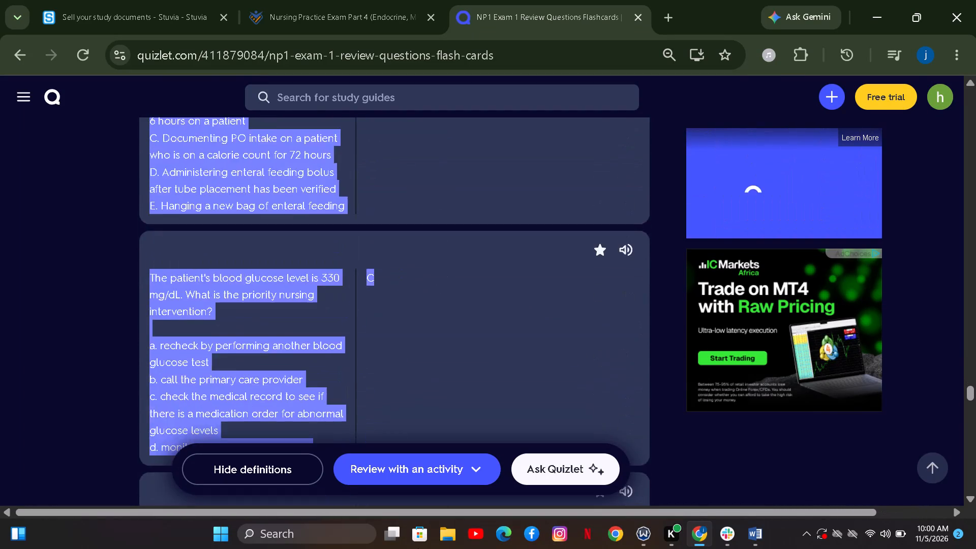
drag(418, 548, 418, 548)
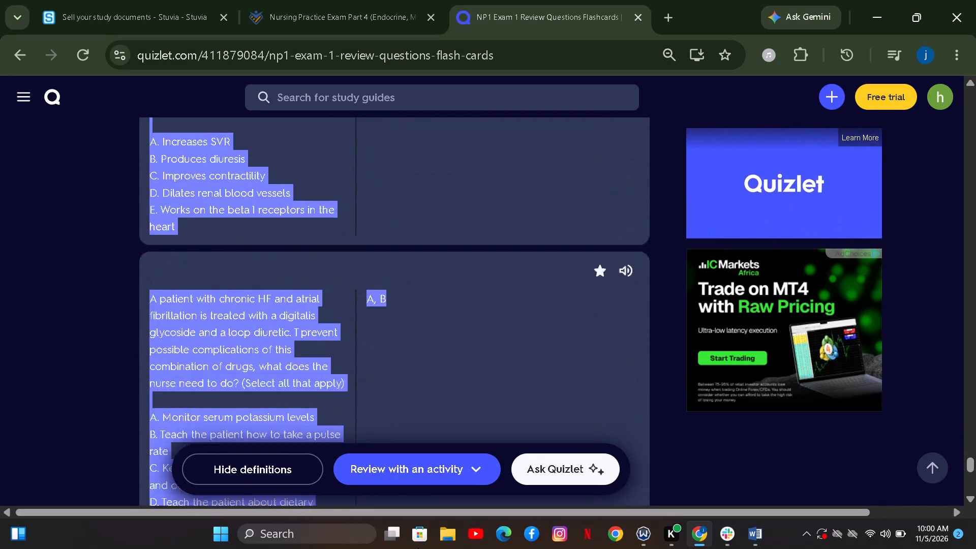
drag(418, 548, 418, 548)
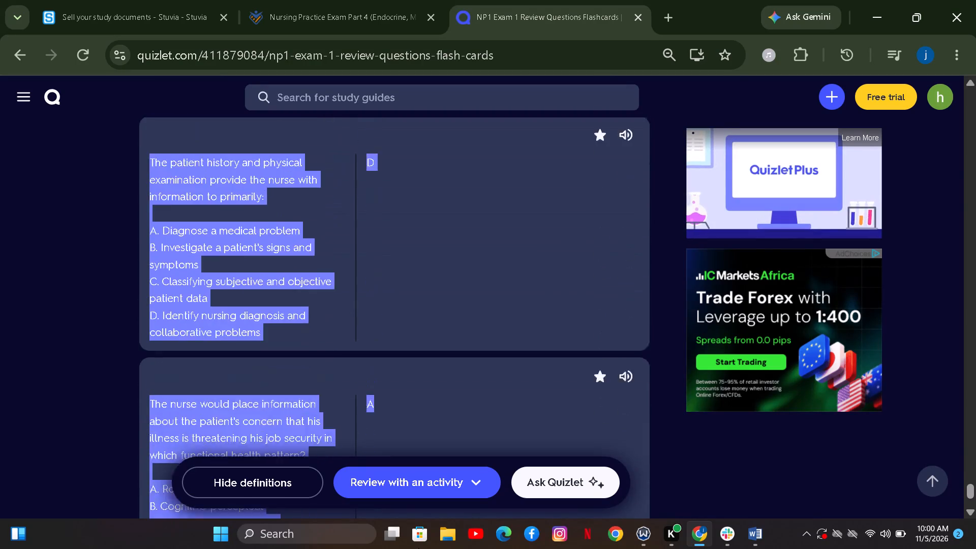
drag(418, 548, 437, 465)
scroll(437, 465, up, 1)
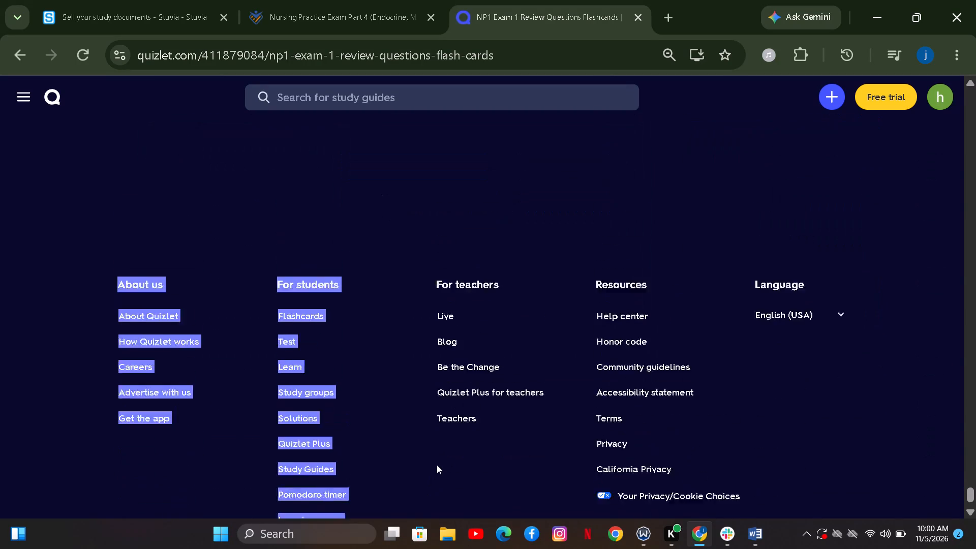
scroll(437, 465, up, 2)
drag(437, 465, 533, 392)
scroll(437, 464, up, 2)
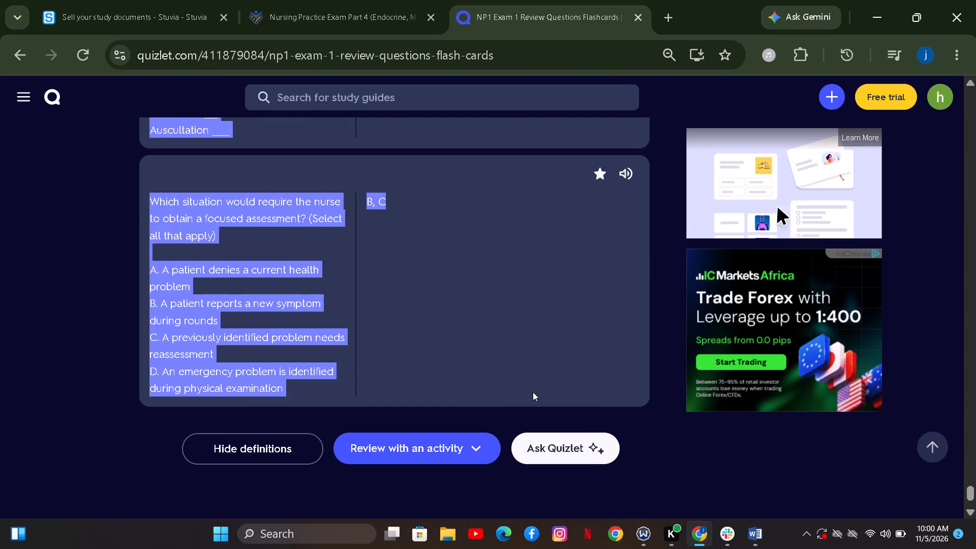
drag(533, 392, 535, 391)
key(ctrl+c)
key(ctrl+c)
key(ctrl+c)
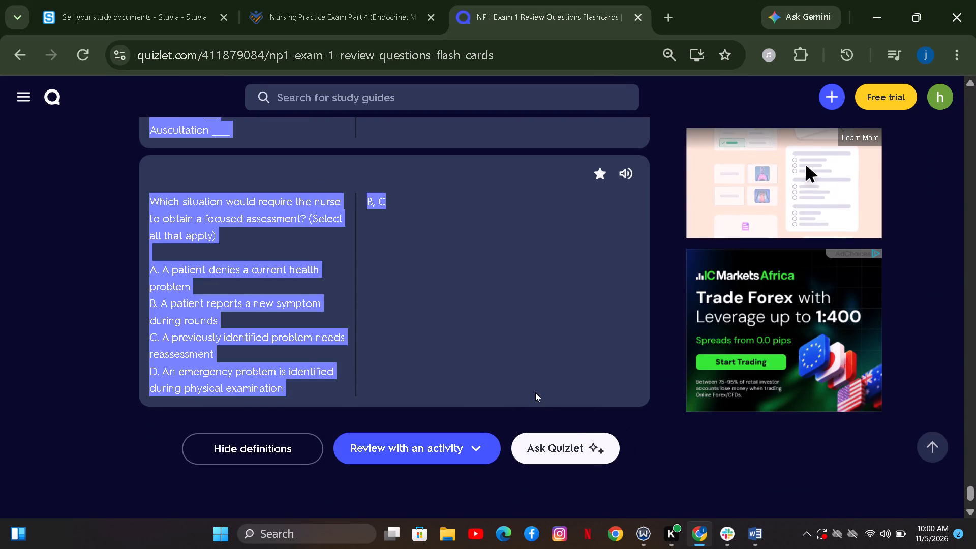
Switch to Word and paste the copied cards at the end of the document, using the Merge Formatting paste option.
click(750, 532)
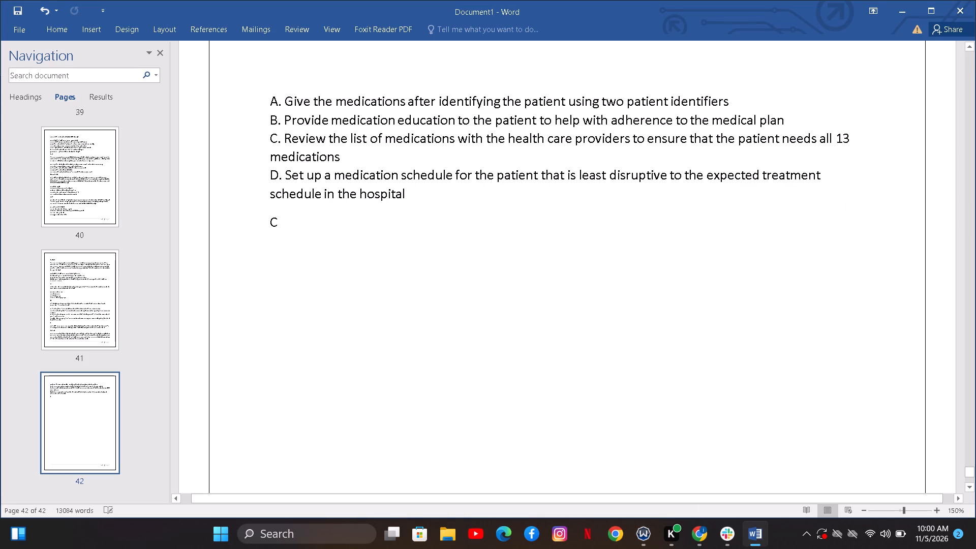
key(ctrl+v)
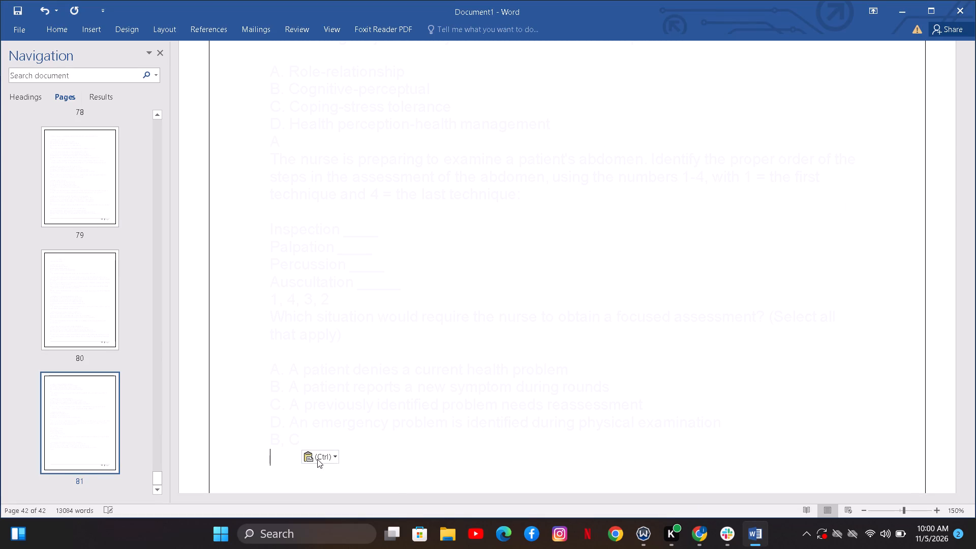
click(322, 456)
click(330, 483)
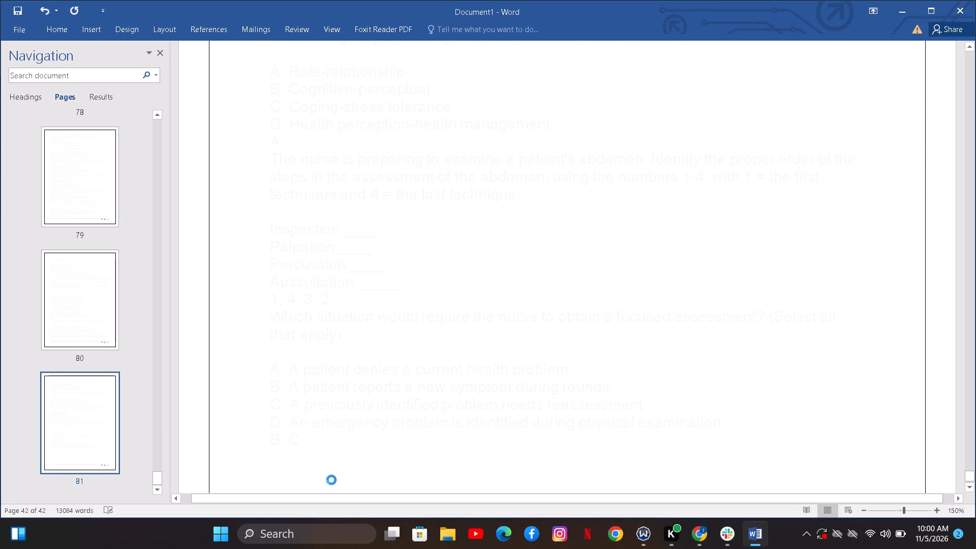
scroll(315, 408, down, 1)
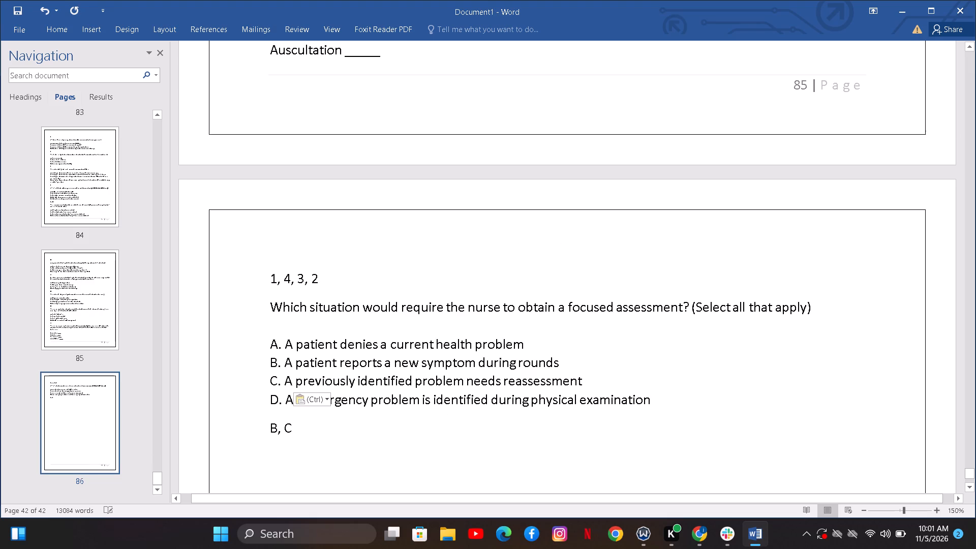
scroll(317, 408, down, 1)
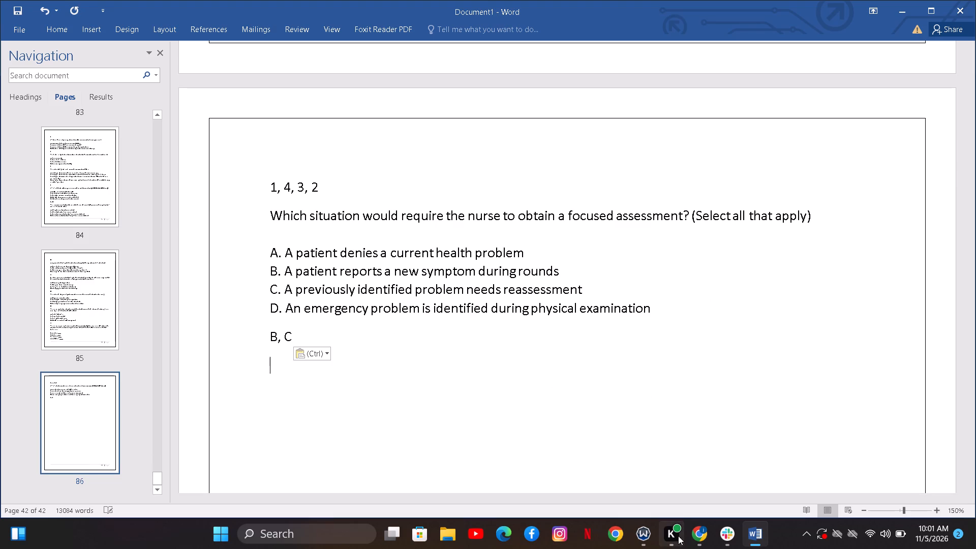
Switch back to the Quizlet set in Chrome and return to the first card of the terms list.
click(700, 534)
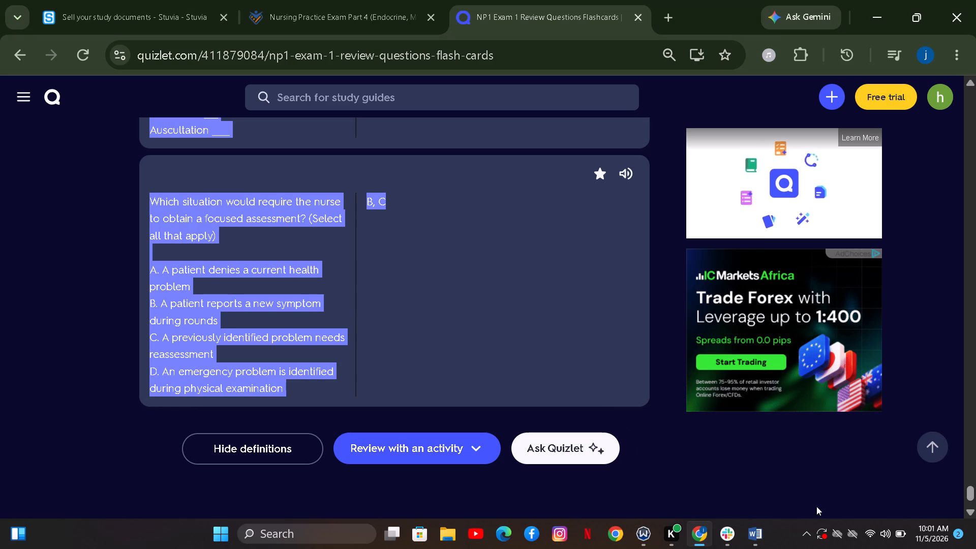
drag(975, 492, 975, 5)
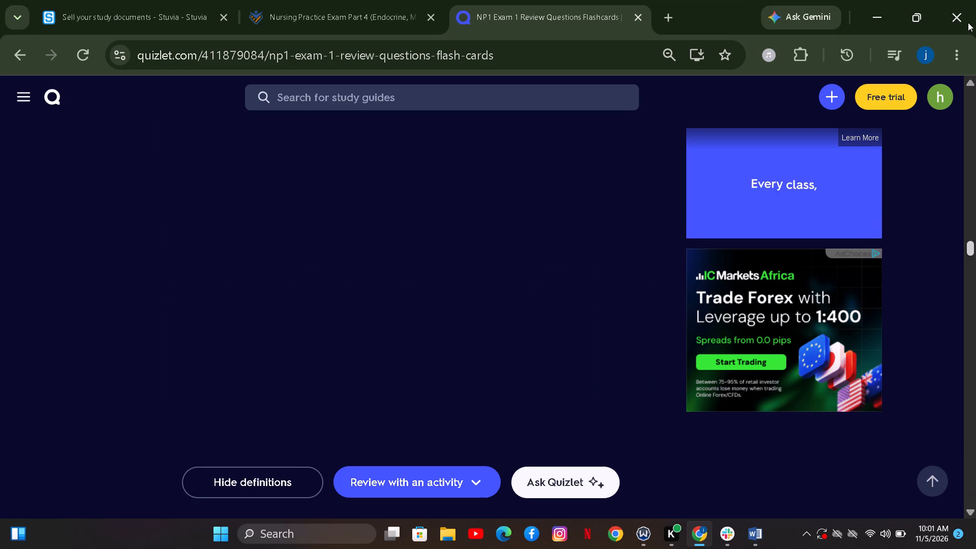
scroll(426, 222, down, 8)
scroll(395, 272, up, 7)
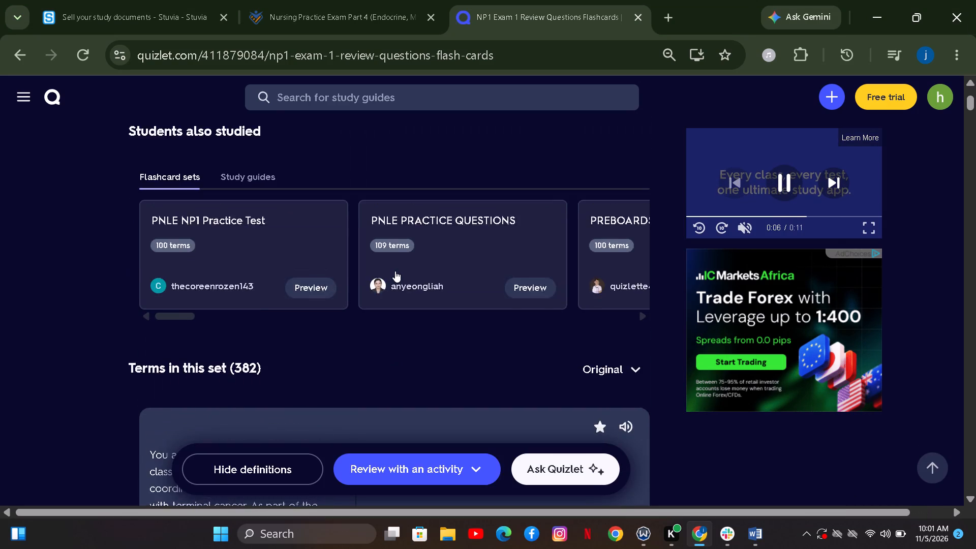
scroll(394, 271, down, 3)
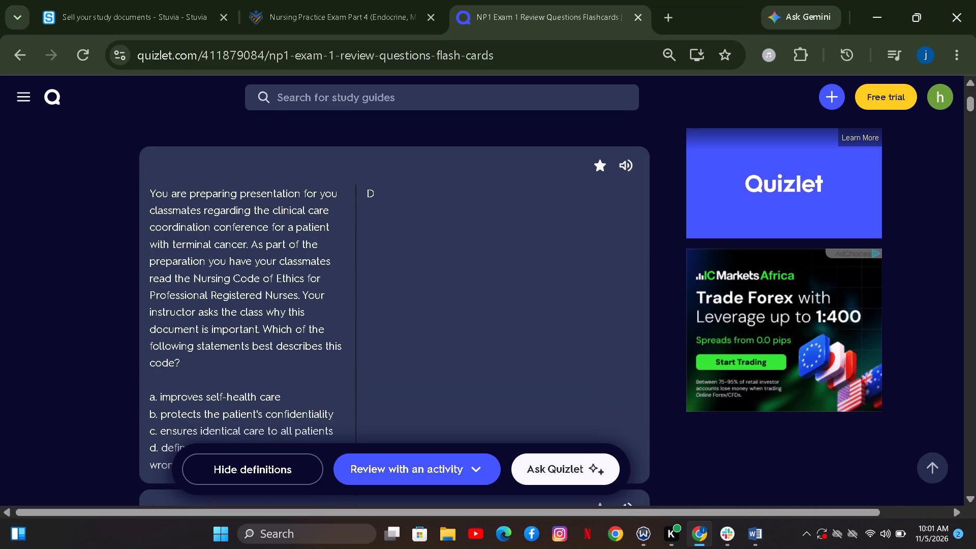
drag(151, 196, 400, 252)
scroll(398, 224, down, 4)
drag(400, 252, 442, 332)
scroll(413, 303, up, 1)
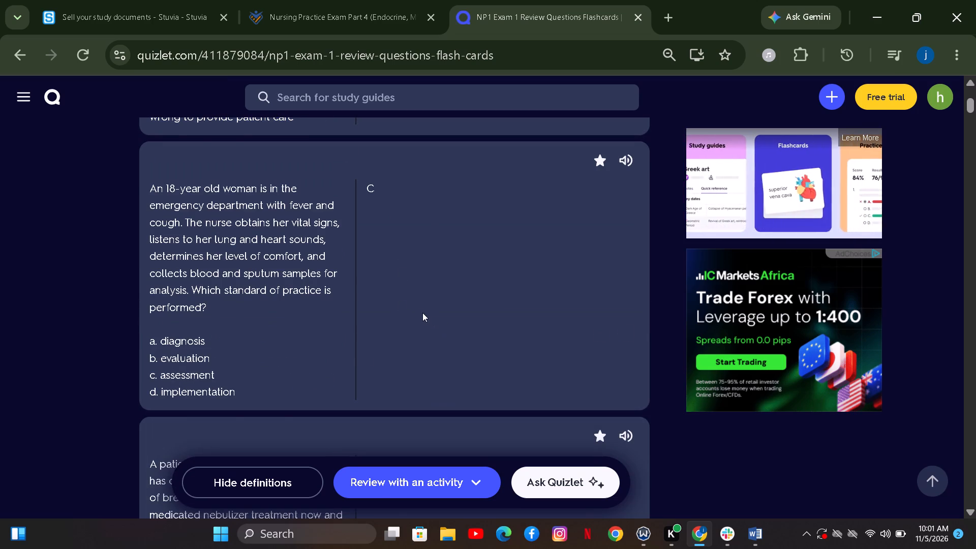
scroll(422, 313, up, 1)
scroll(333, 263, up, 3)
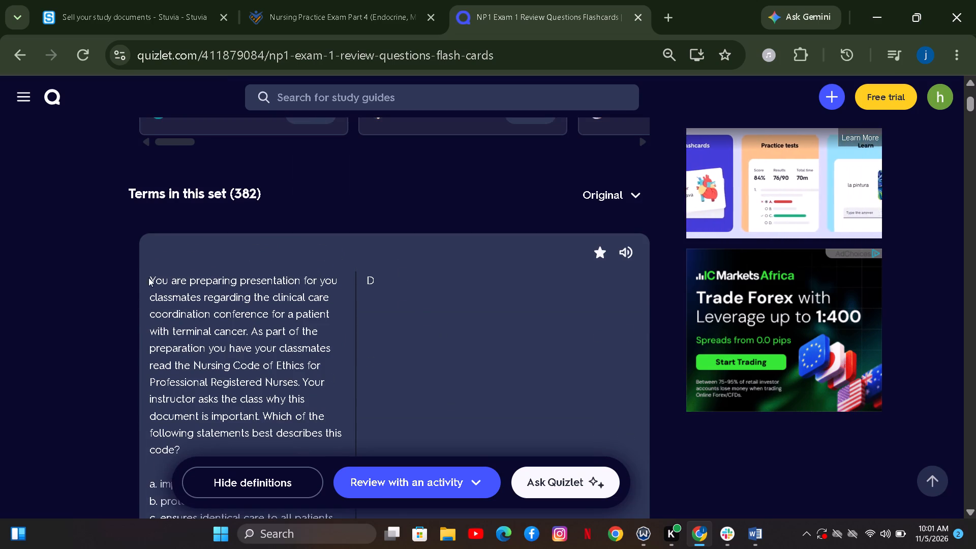
Copy the set's first two cards, from the Nursing Code of Ethics question through the 18-year old woman question and answer.
drag(151, 278, 418, 285)
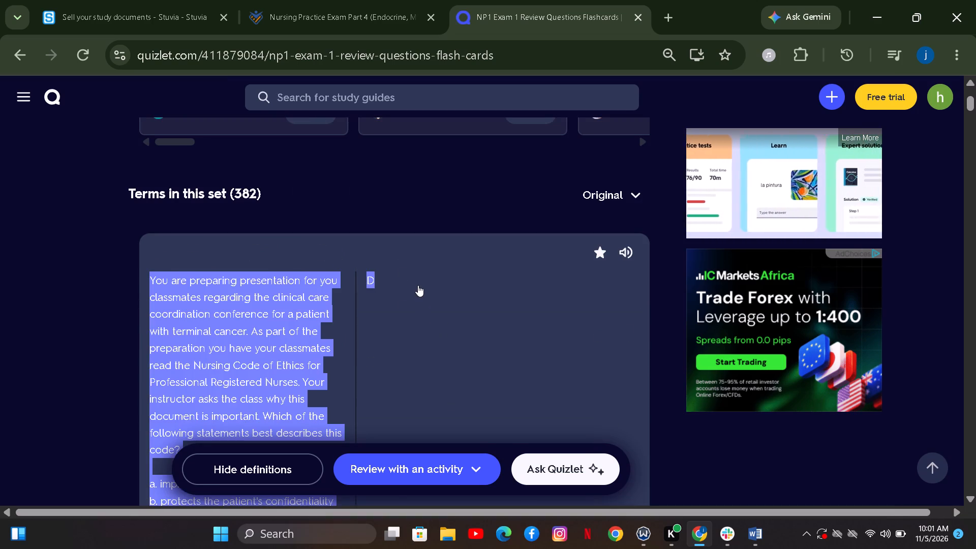
drag(418, 285, 408, 338)
scroll(418, 285, down, 4)
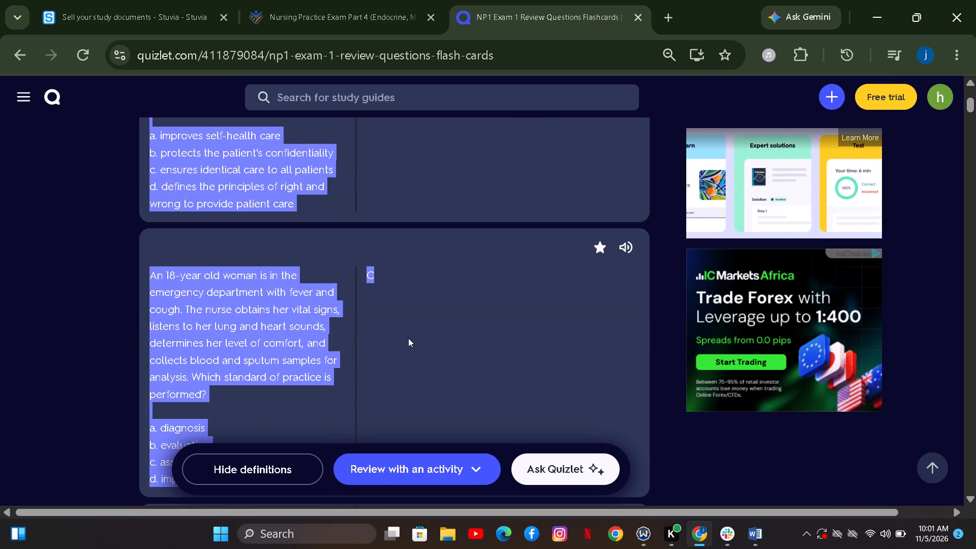
drag(408, 338, 408, 337)
scroll(408, 338, down, 1)
key(ctrl+c)
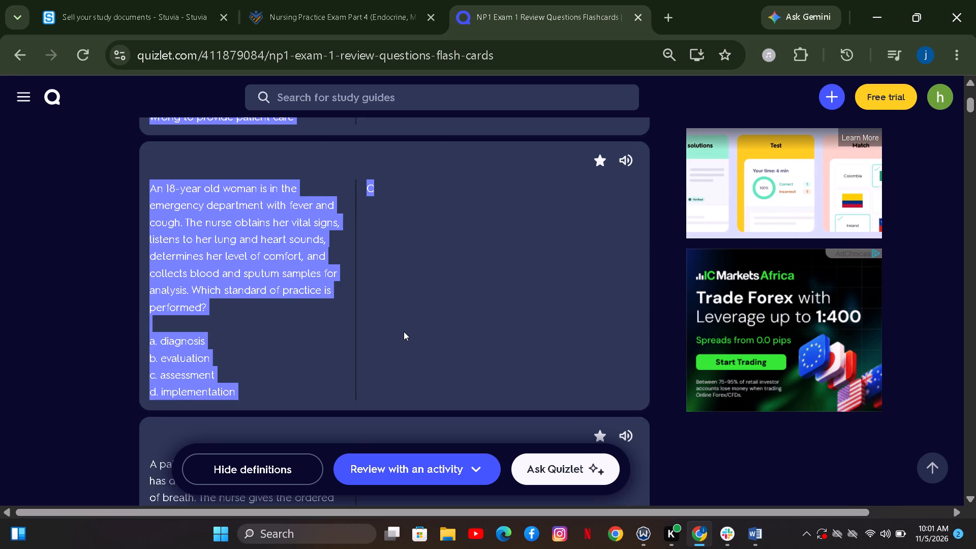
key(ctrl+c)
key(ctrl+c)
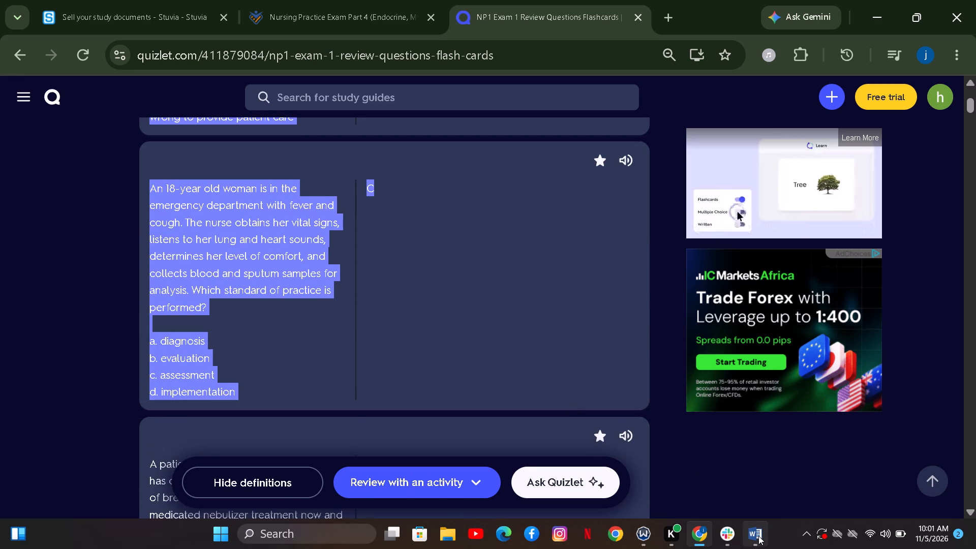
Switch to Word and paste the two copied cards at the document's end, using the Merge Formatting paste option.
click(758, 535)
key(ctrl+v)
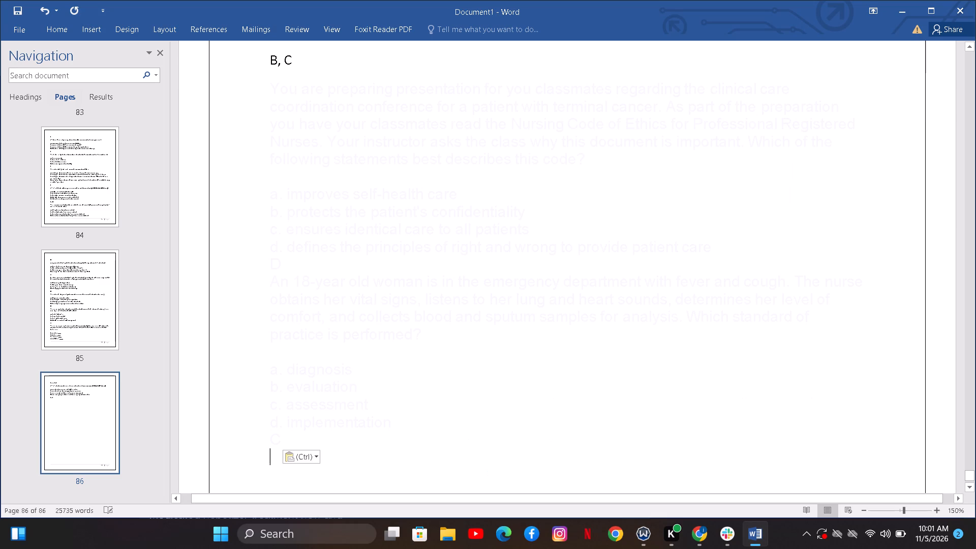
click(306, 457)
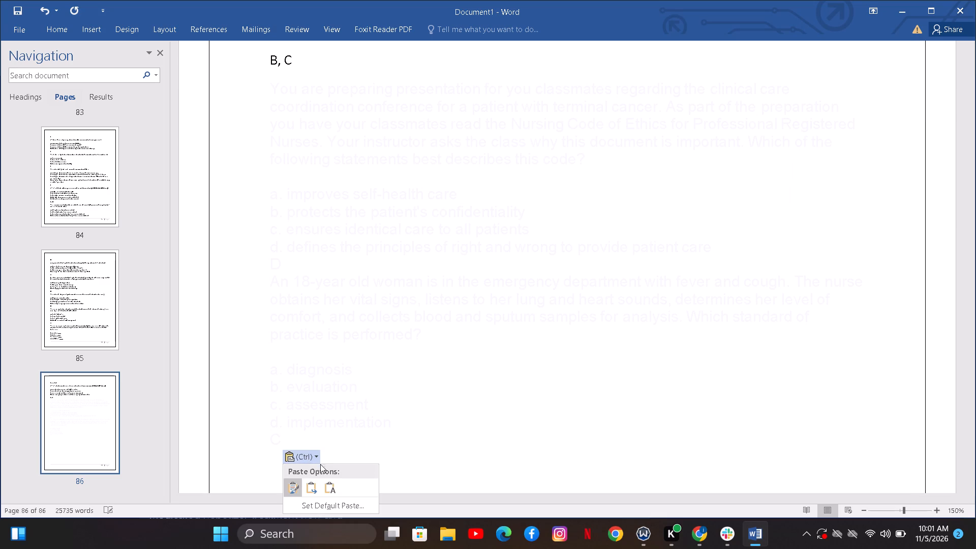
click(309, 492)
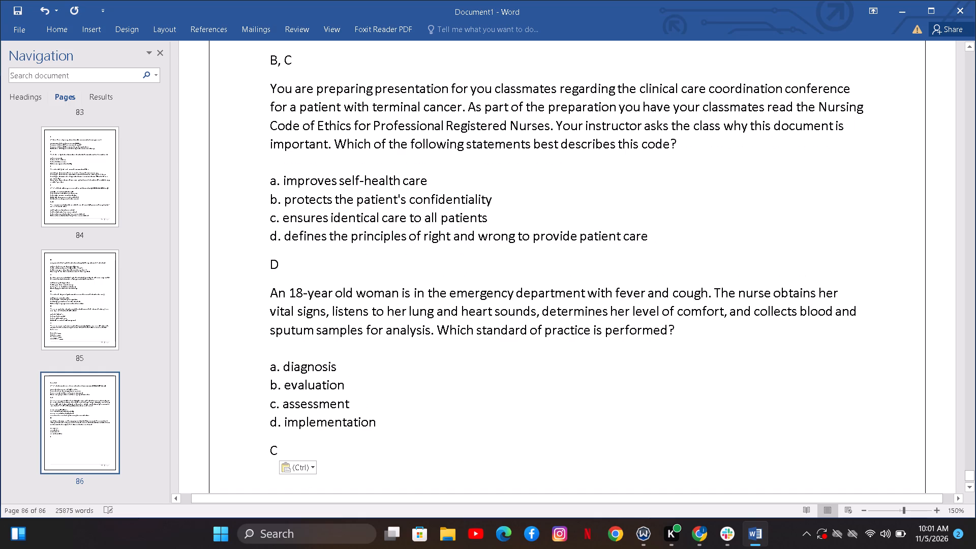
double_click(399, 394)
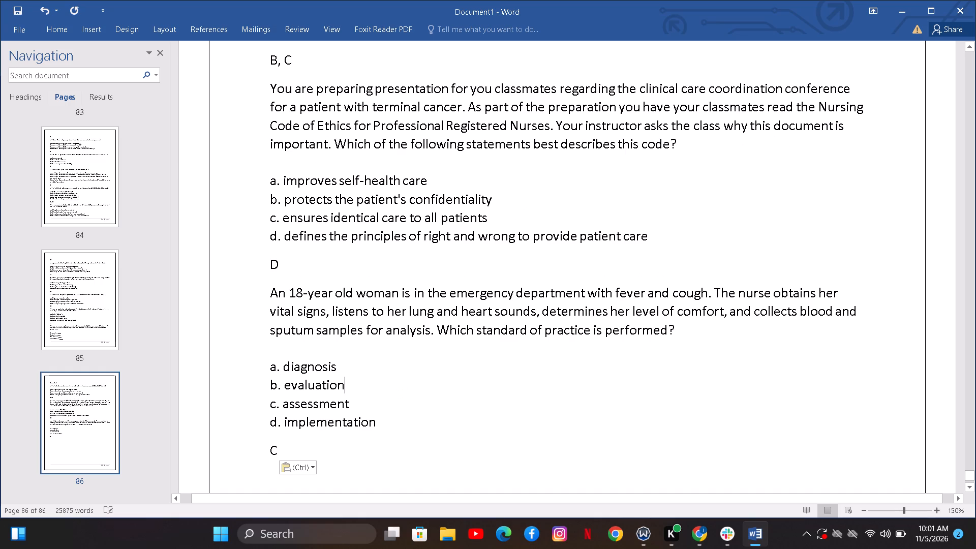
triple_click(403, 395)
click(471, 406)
Ignore all spelling flags on "Acova" and "argatroban" in option A of the initial VTE treatment question on page 84.
scroll(441, 402, up, 9)
scroll(444, 399, down, 1)
scroll(444, 399, up, 8)
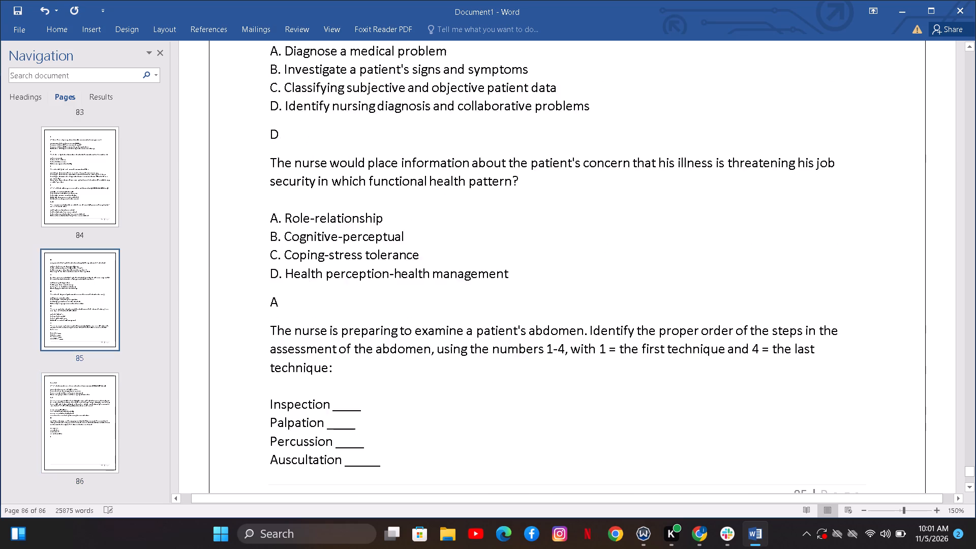
scroll(446, 399, up, 9)
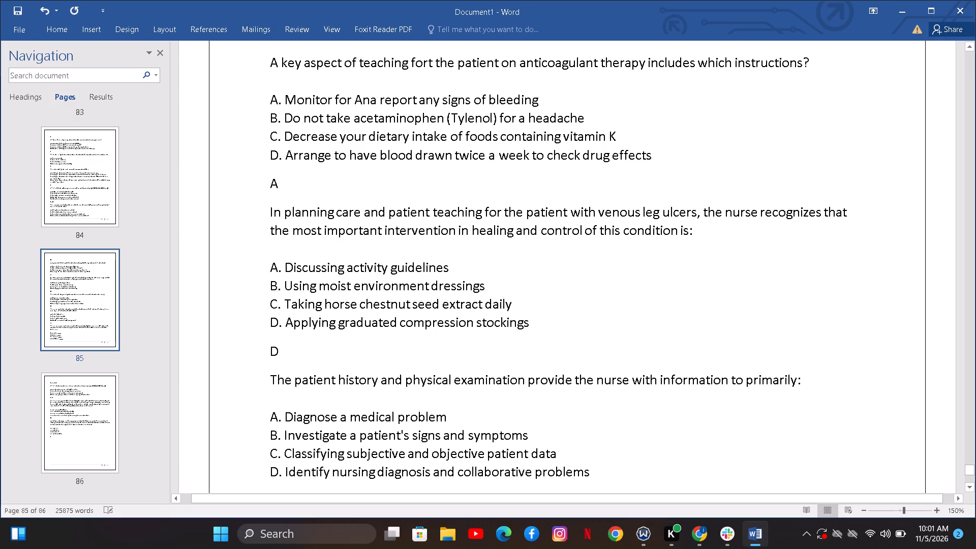
scroll(463, 314, up, 3)
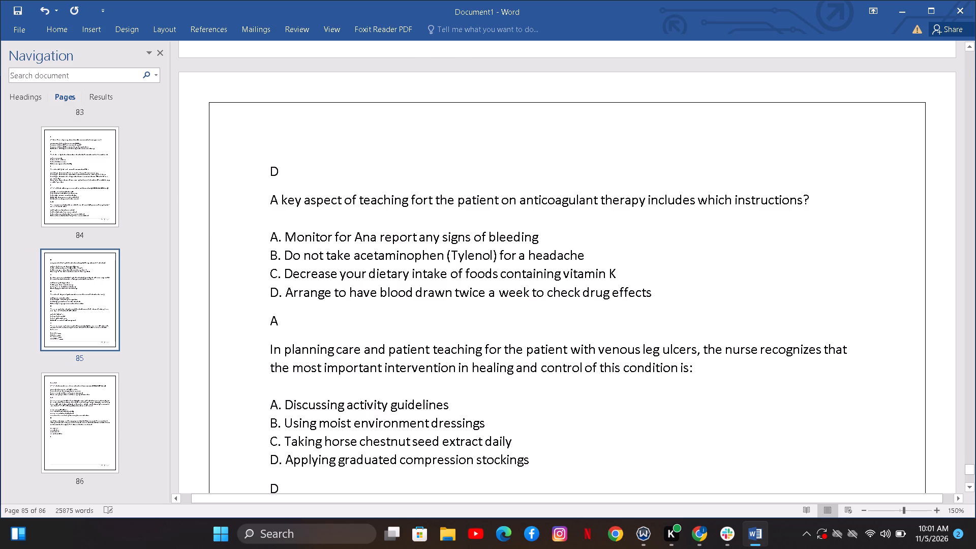
scroll(418, 320, up, 3)
click(419, 324)
scroll(420, 323, up, 7)
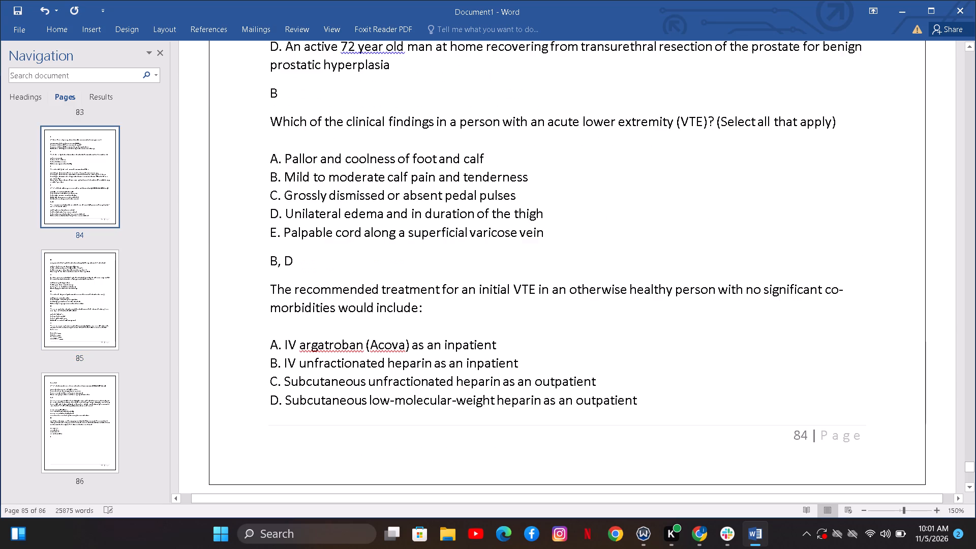
scroll(395, 345, down, 1)
right_click(394, 309)
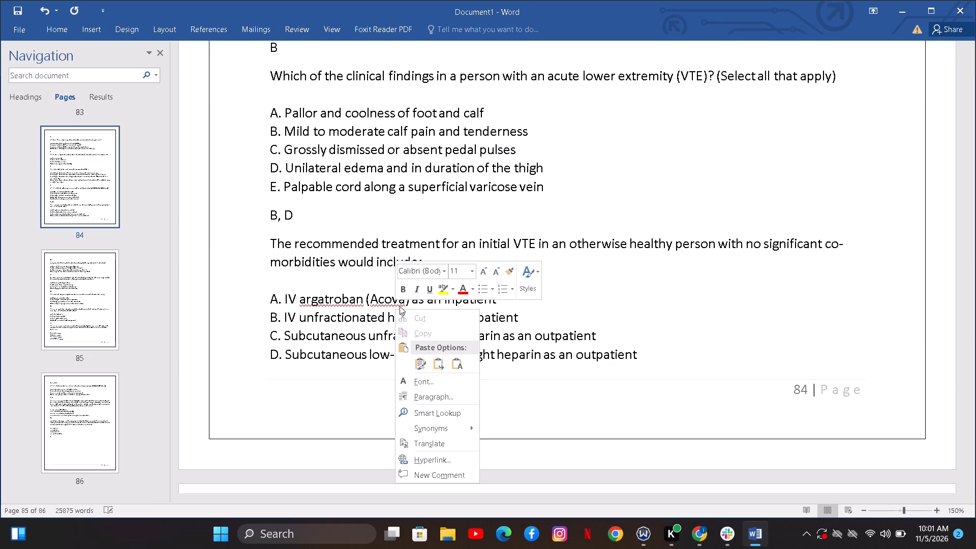
right_click(390, 304)
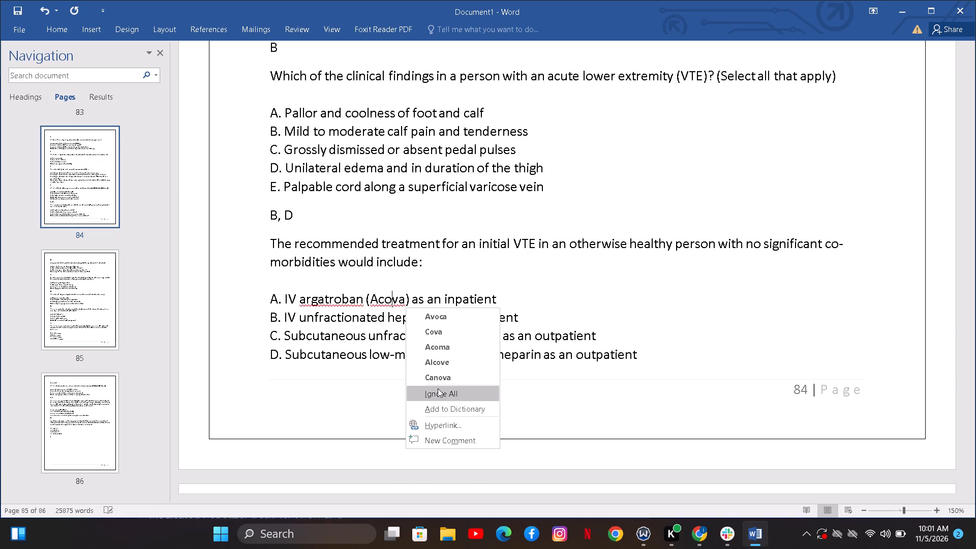
click(440, 391)
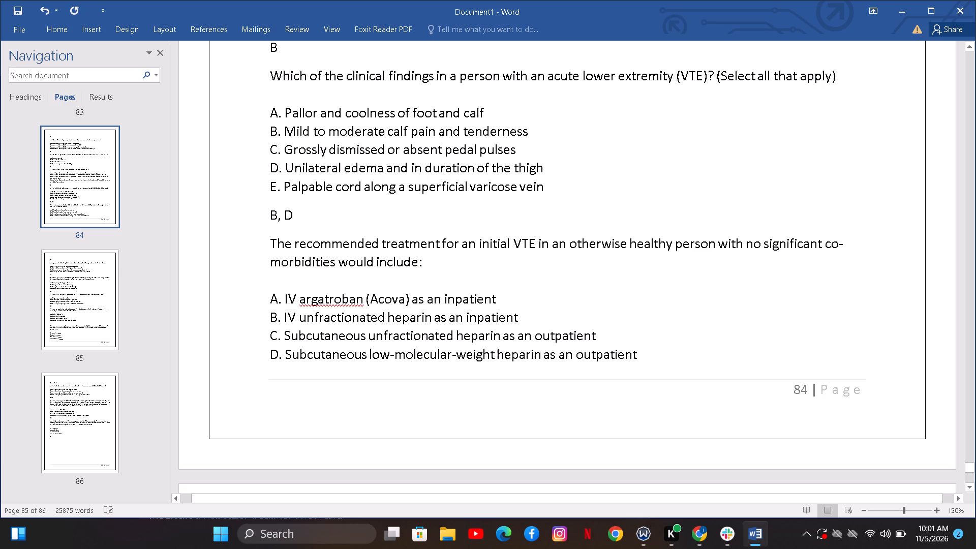
right_click(332, 304)
click(389, 329)
Accept the suggested correction "72-year-old" in option D of the venous thromboembolism highest-risk question.
scroll(386, 328, up, 3)
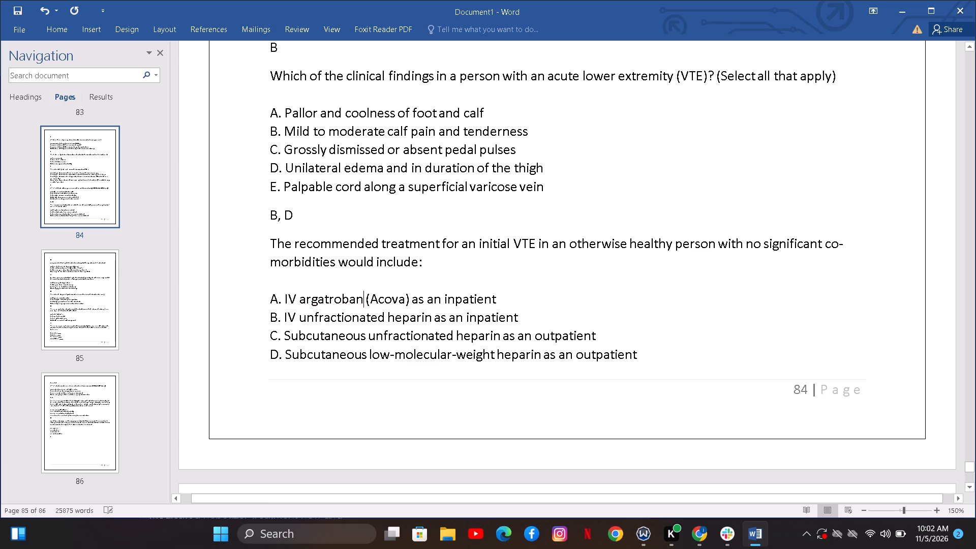
scroll(386, 328, up, 2)
right_click(383, 234)
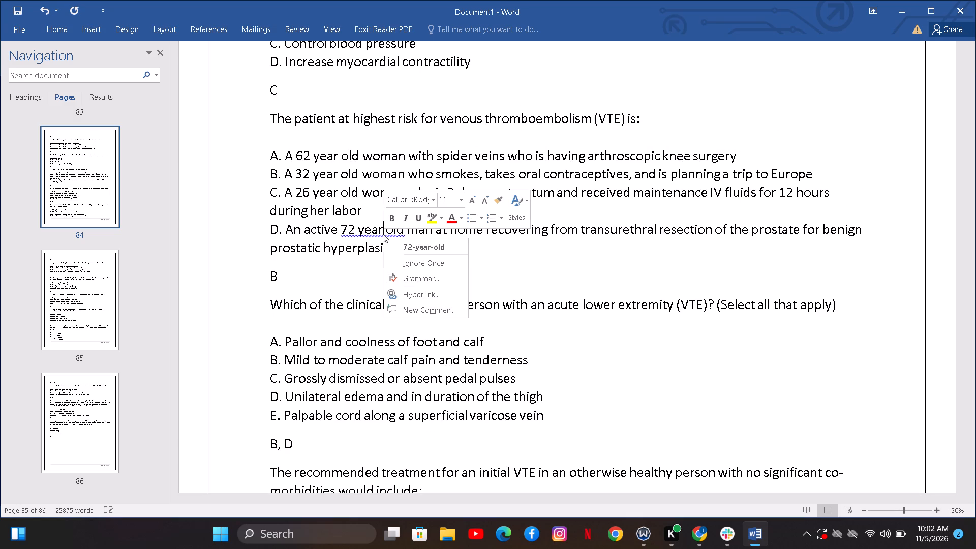
click(419, 243)
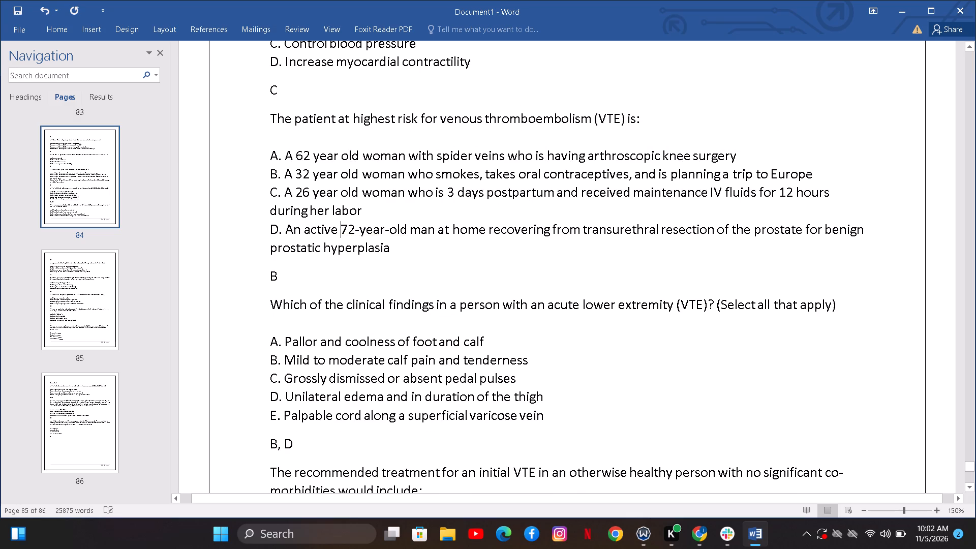
Ignore all spelling flags on "interprofessional" in the suspected acute aortic dissection question.
scroll(418, 243, up, 6)
right_click(418, 250)
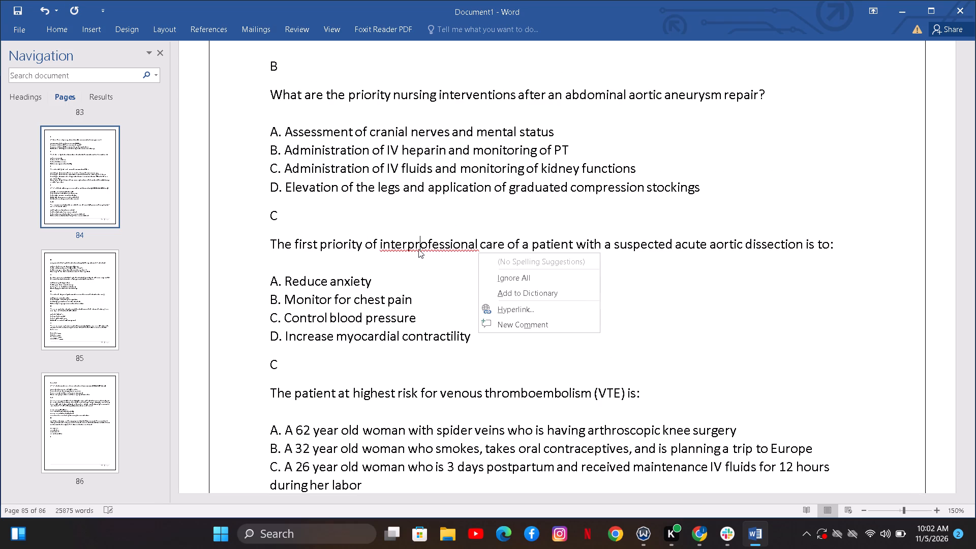
click(515, 277)
On page 82, ignore the grammar flag on "50 year old" and all spelling flags on "Vasculopathy".
scroll(401, 318, up, 11)
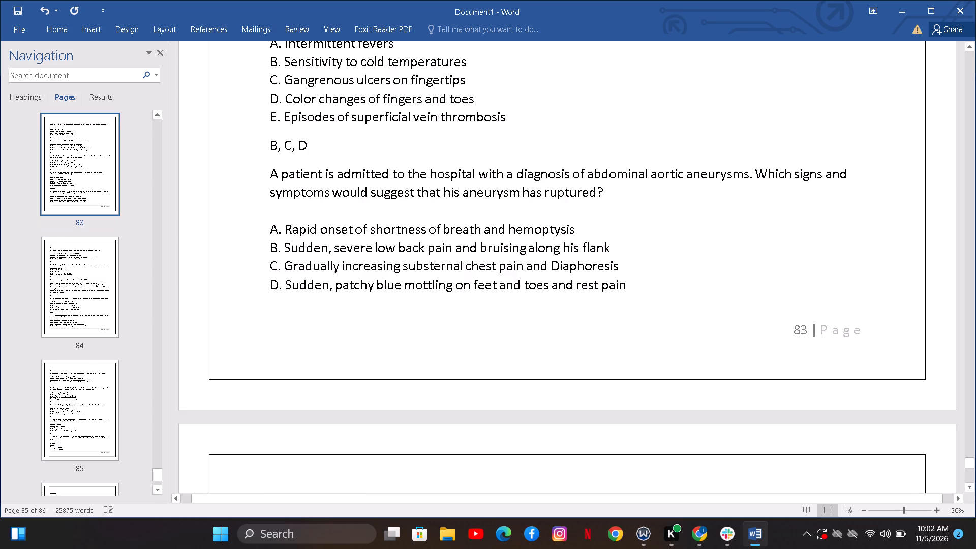
scroll(406, 315, up, 16)
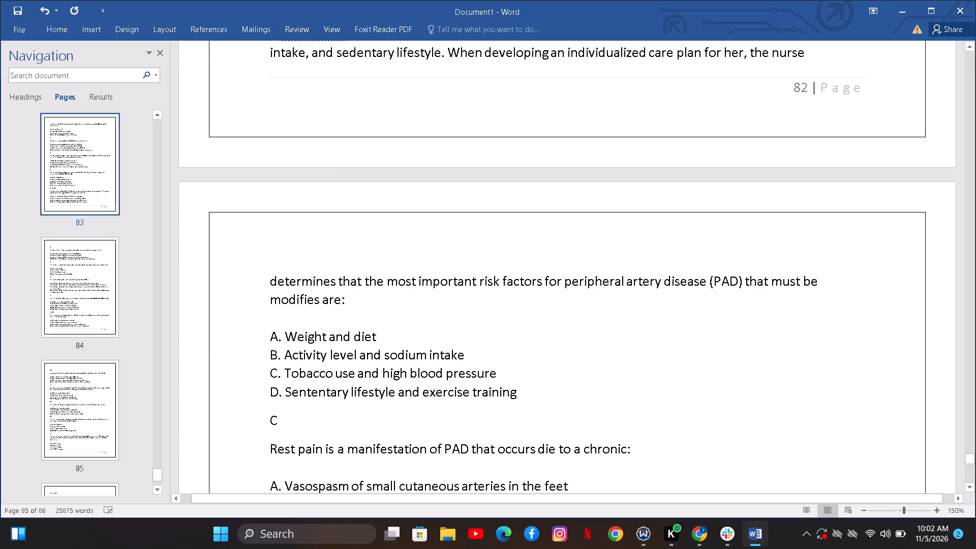
scroll(408, 313, up, 8)
scroll(407, 313, down, 2)
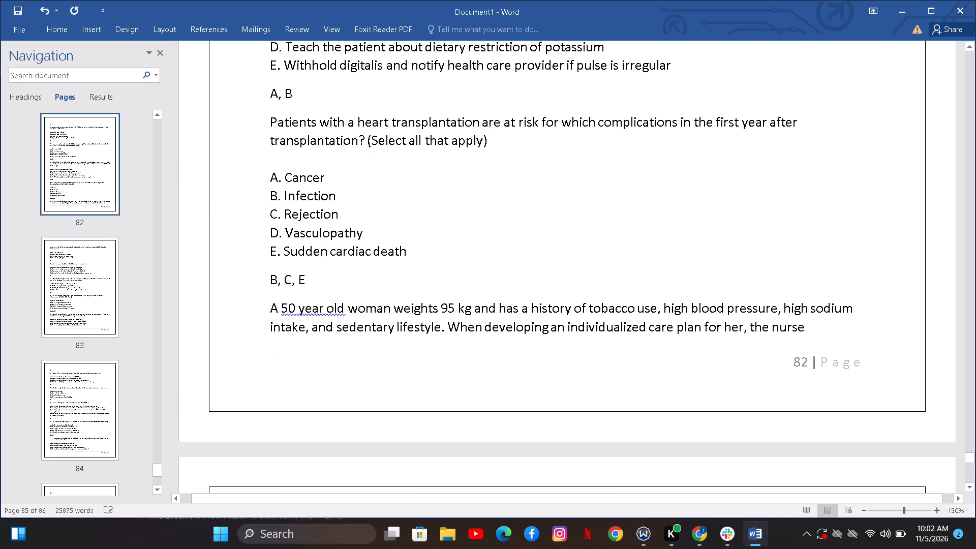
right_click(320, 311)
click(375, 338)
scroll(375, 335, up, 4)
right_click(327, 425)
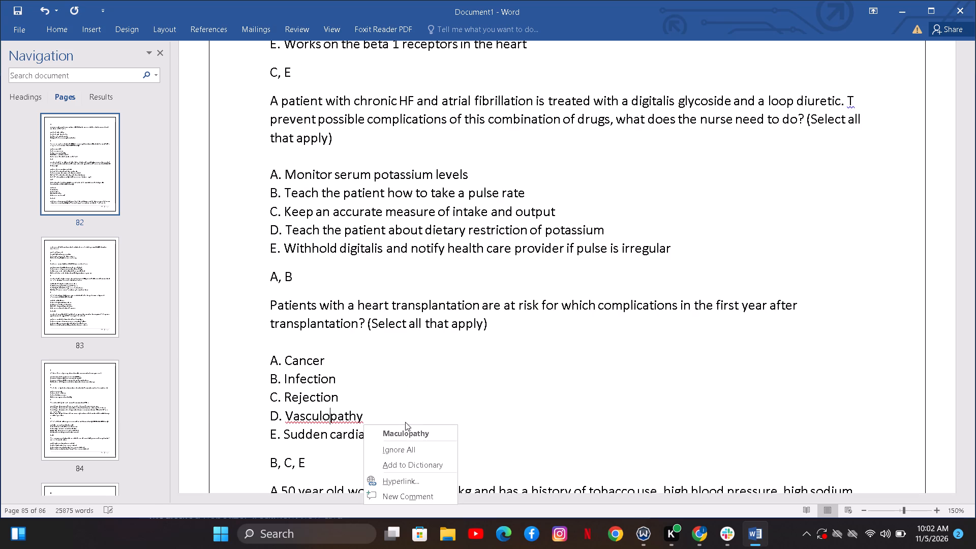
click(422, 446)
On page 83, resolve the spelling flag on "Sententary" and ignore all flags on "Buerger's".
scroll(406, 402, down, 5)
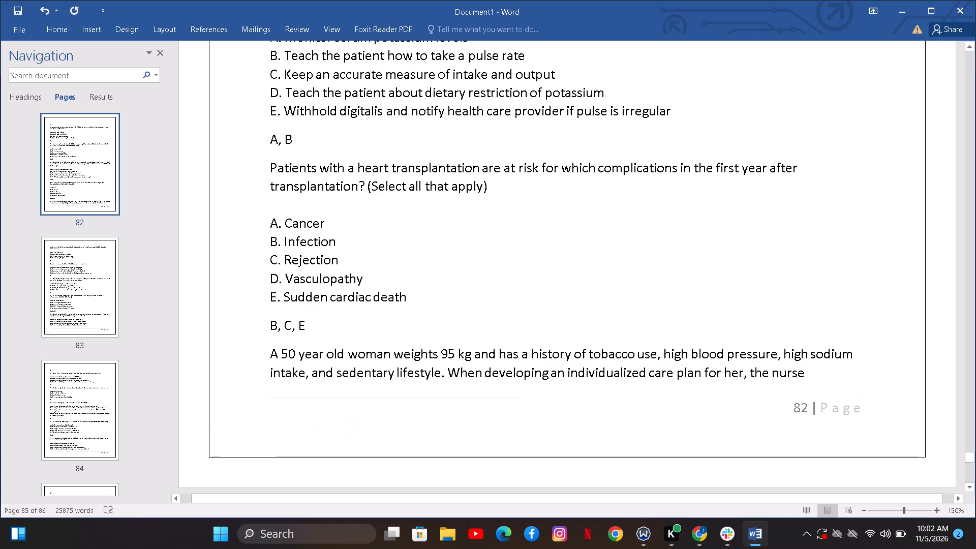
scroll(404, 384, down, 10)
right_click(321, 166)
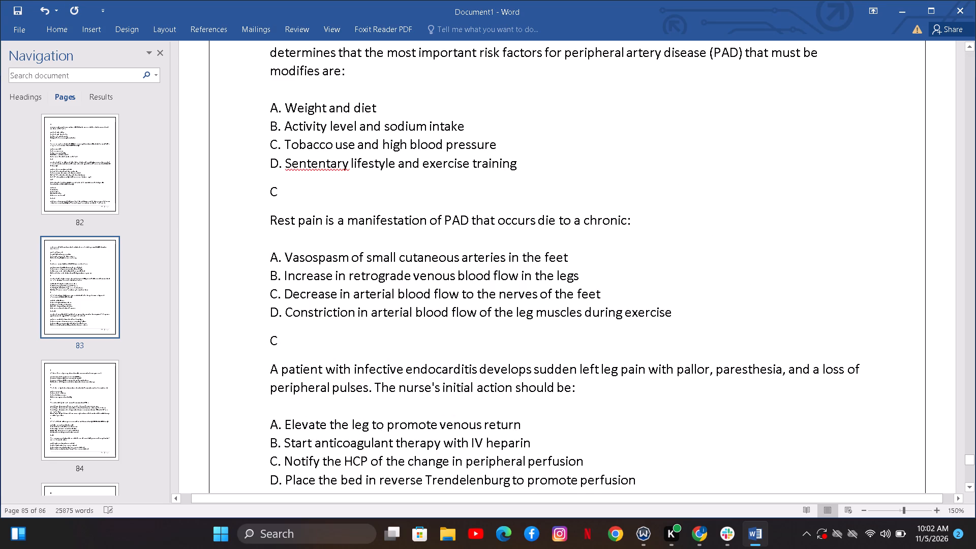
click(372, 196)
scroll(327, 272, down, 3)
scroll(374, 279, down, 7)
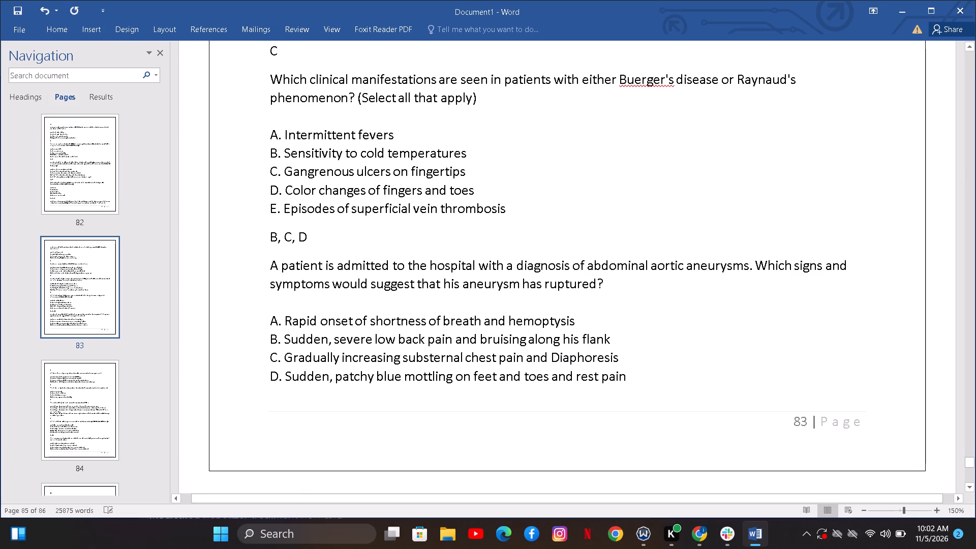
right_click(639, 78)
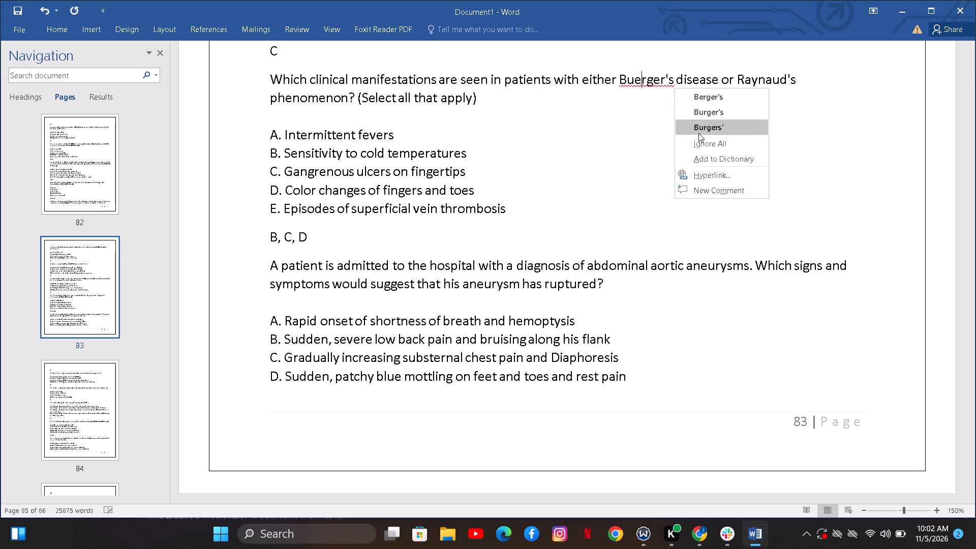
click(699, 139)
Check the text from page 83 to the end of the document for remaining spelling and grammar flags.
scroll(512, 204, down, 5)
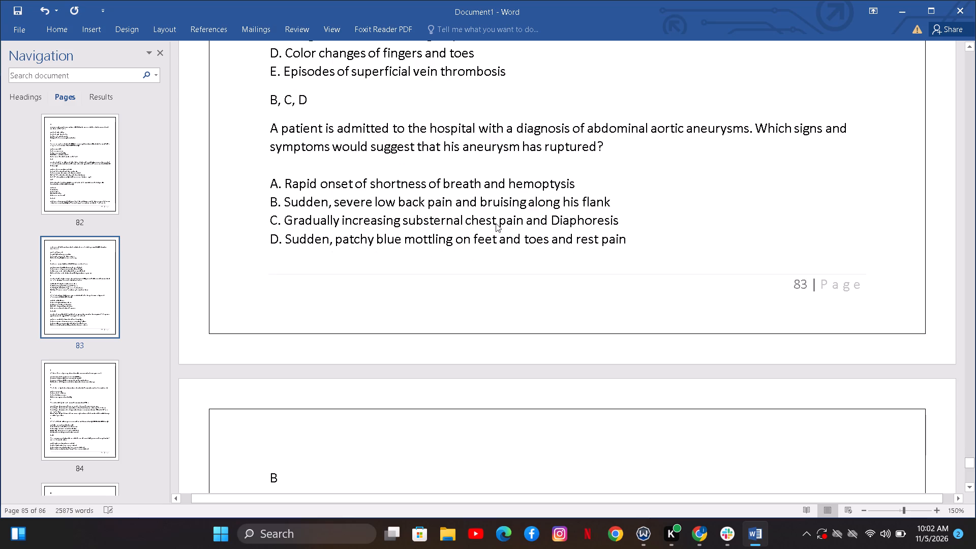
scroll(496, 223, down, 6)
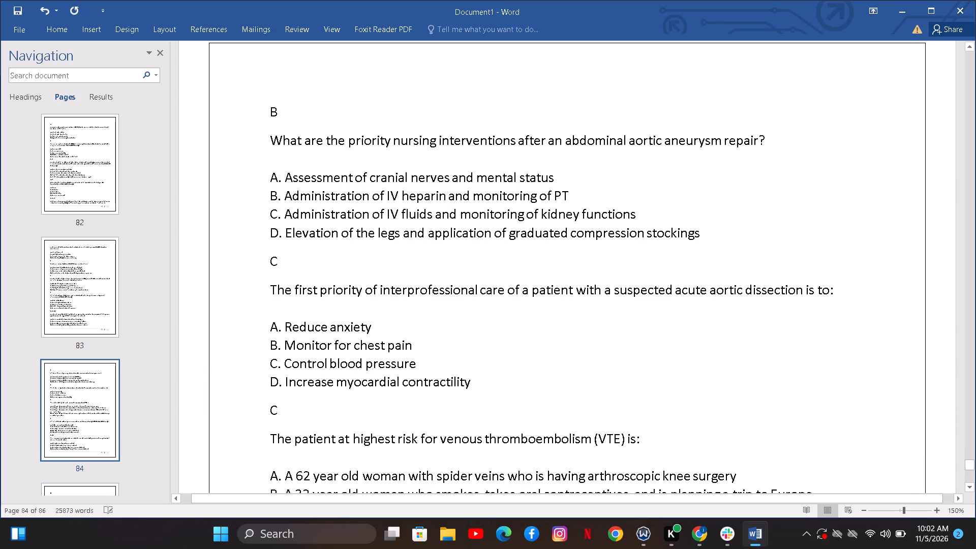
scroll(507, 216, down, 1)
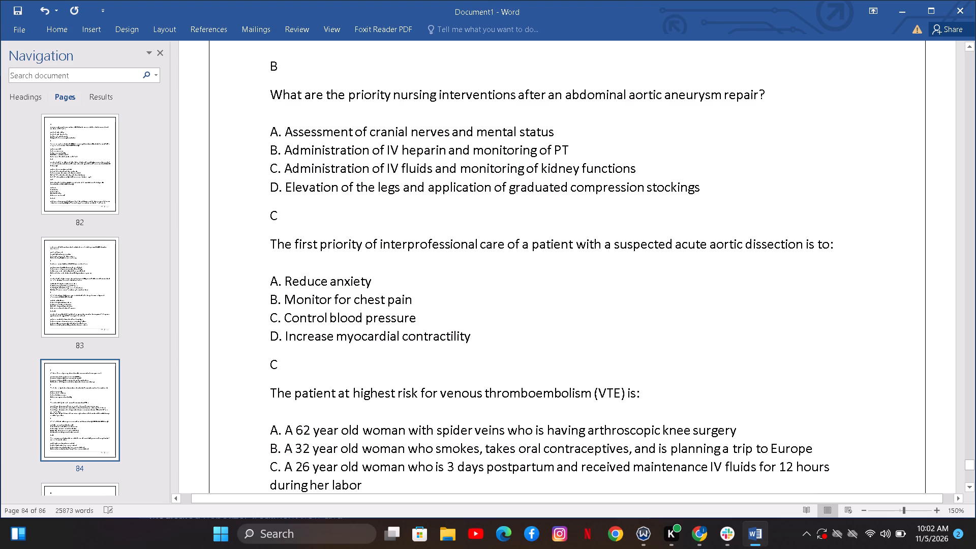
scroll(502, 243, down, 5)
scroll(504, 254, down, 18)
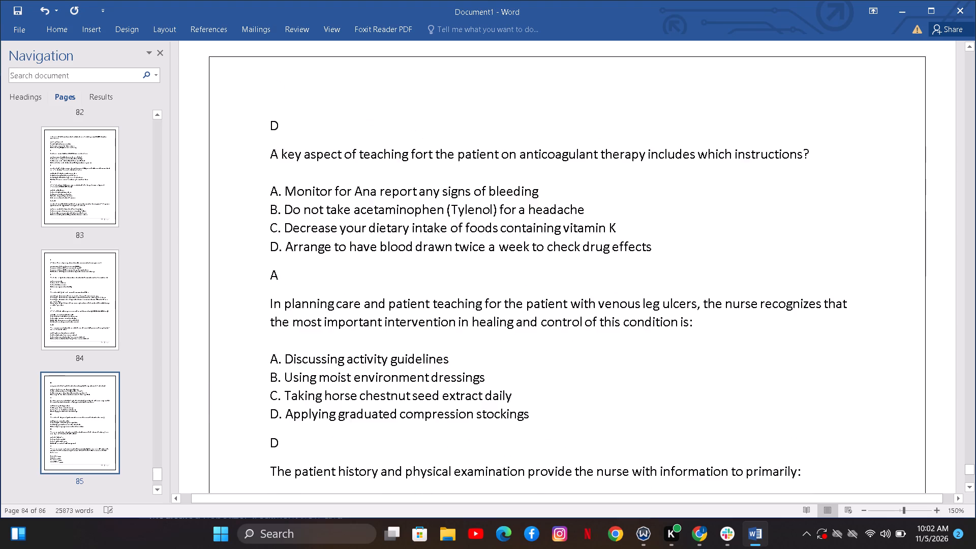
scroll(508, 253, down, 18)
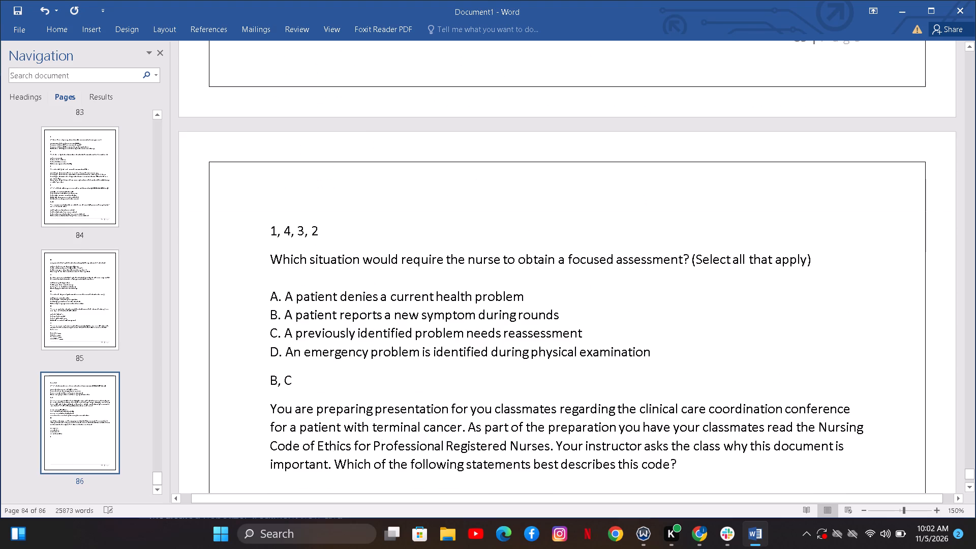
scroll(511, 250, down, 5)
On page 76, correct "eyedrops" to "eye drops" and ignore all spelling flags on "tetracaine" in the diagnostic eye exam question.
scroll(513, 251, up, 16)
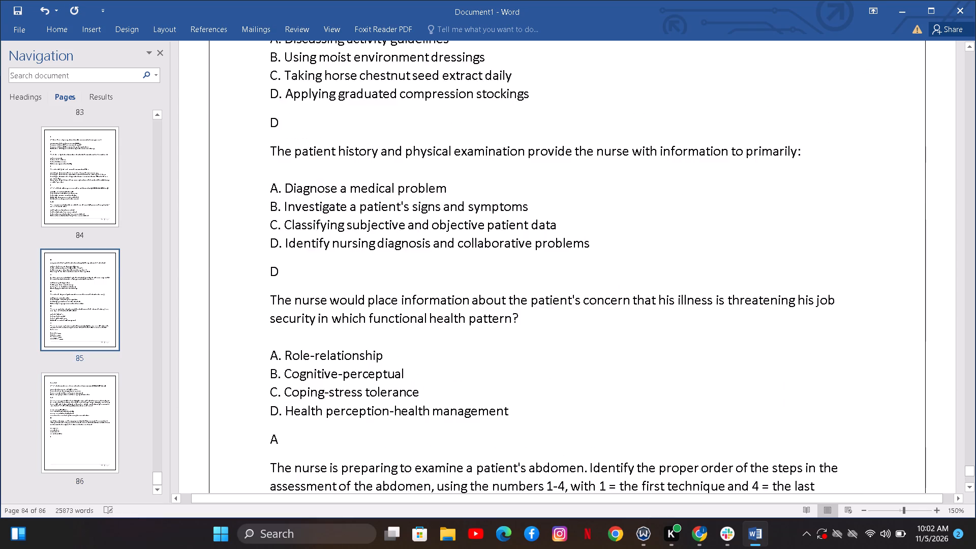
scroll(510, 249, up, 20)
scroll(510, 249, up, 8)
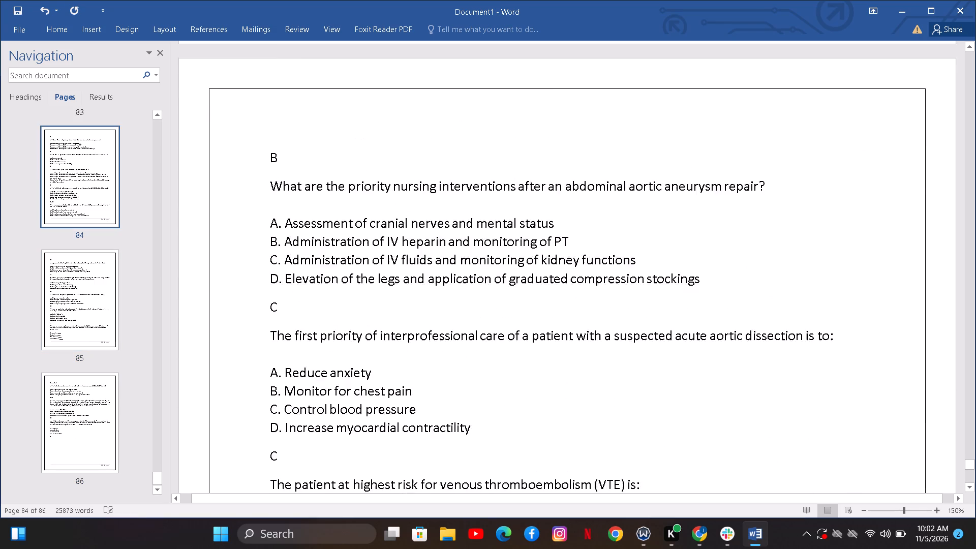
scroll(512, 241, up, 20)
scroll(512, 241, up, 8)
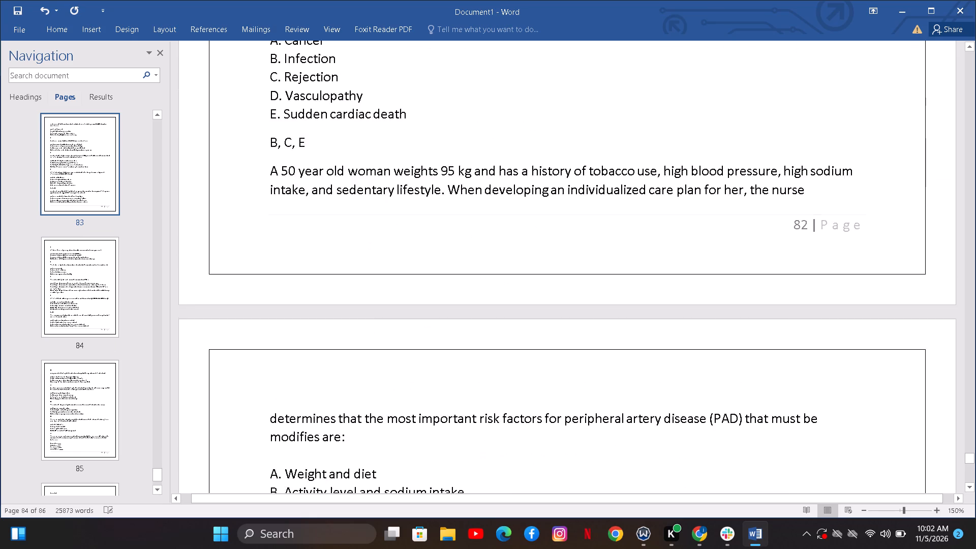
scroll(515, 236, up, 20)
scroll(515, 236, up, 8)
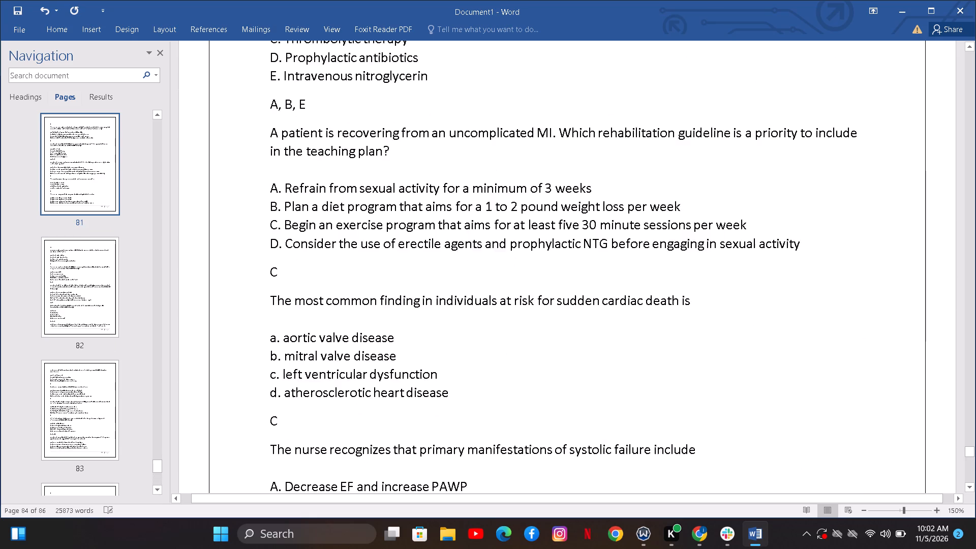
scroll(515, 234, up, 20)
scroll(515, 234, up, 8)
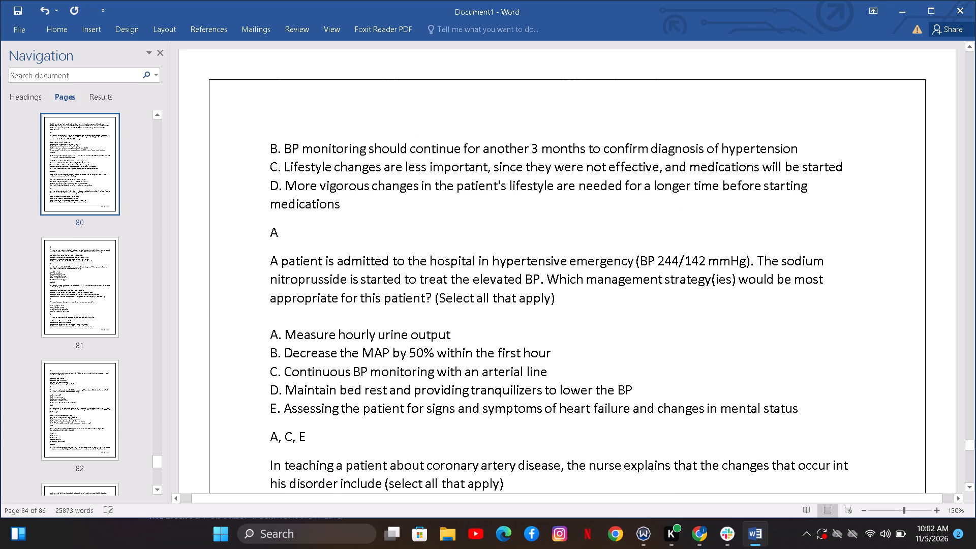
scroll(518, 228, up, 20)
scroll(518, 228, up, 8)
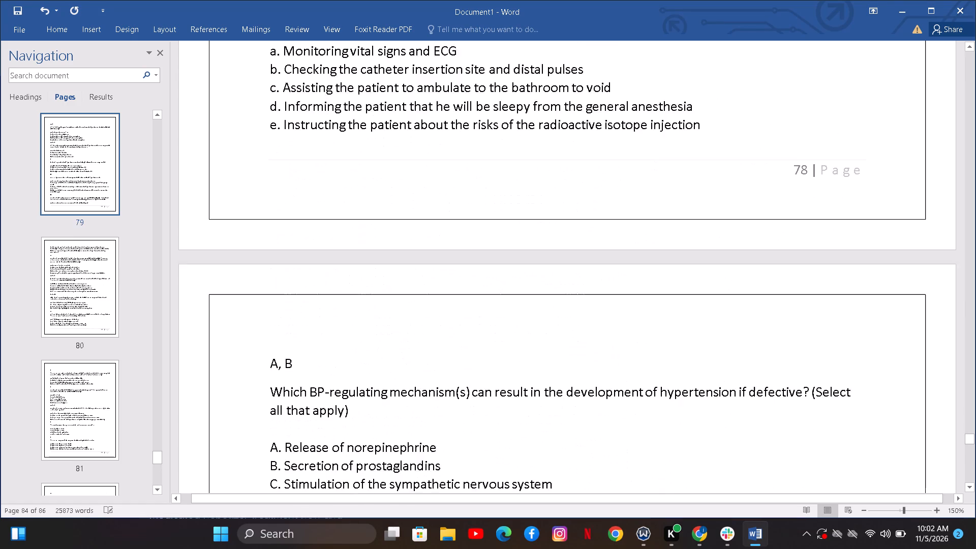
scroll(520, 228, up, 20)
scroll(520, 228, up, 8)
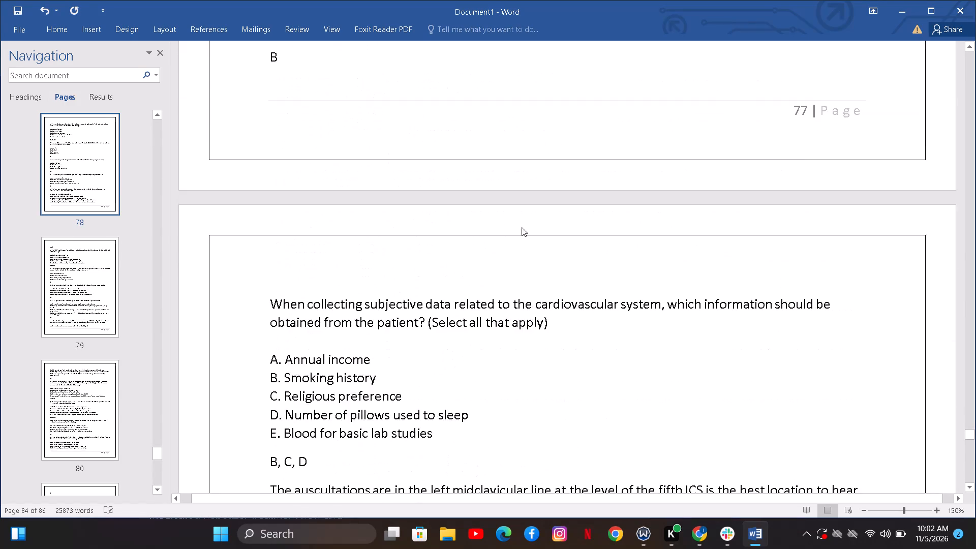
scroll(522, 227, up, 20)
scroll(522, 227, up, 7)
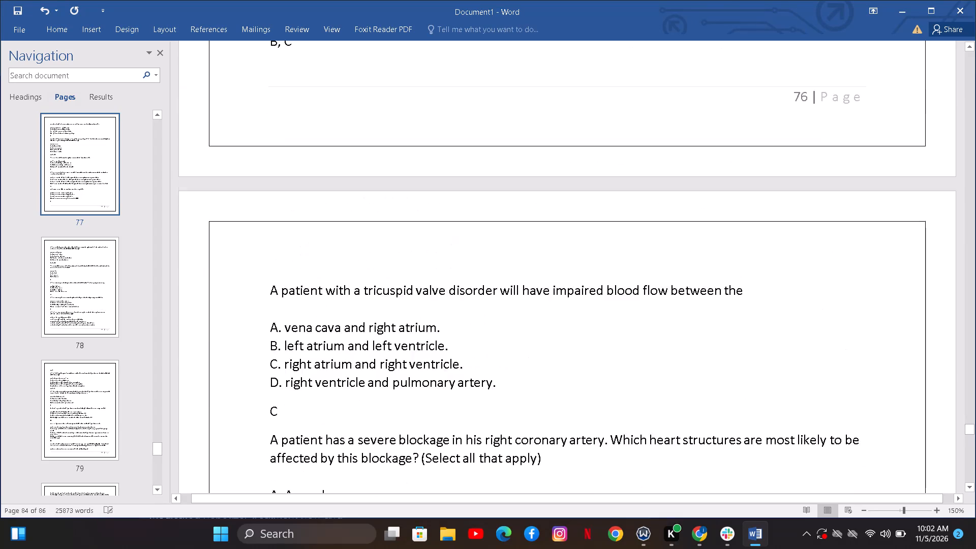
scroll(522, 226, up, 14)
scroll(523, 225, down, 2)
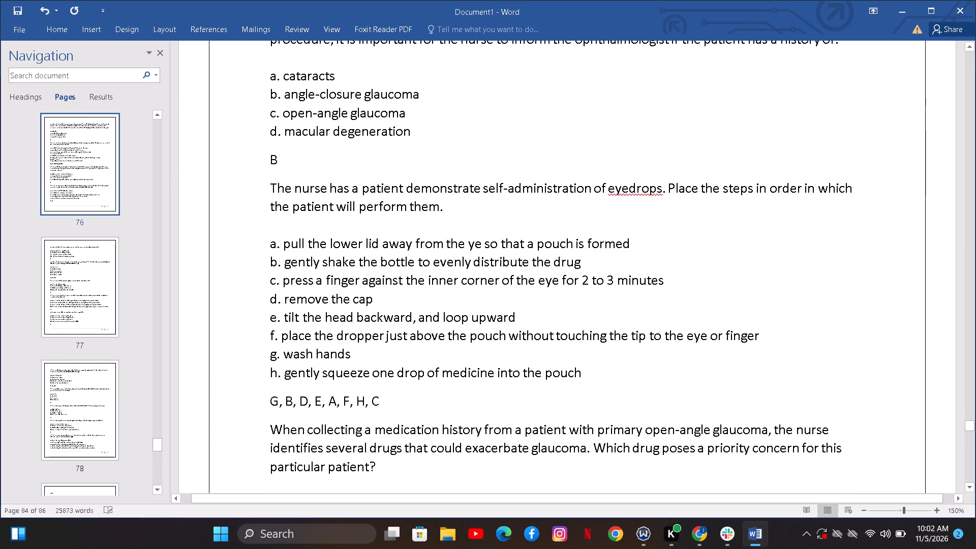
right_click(635, 193)
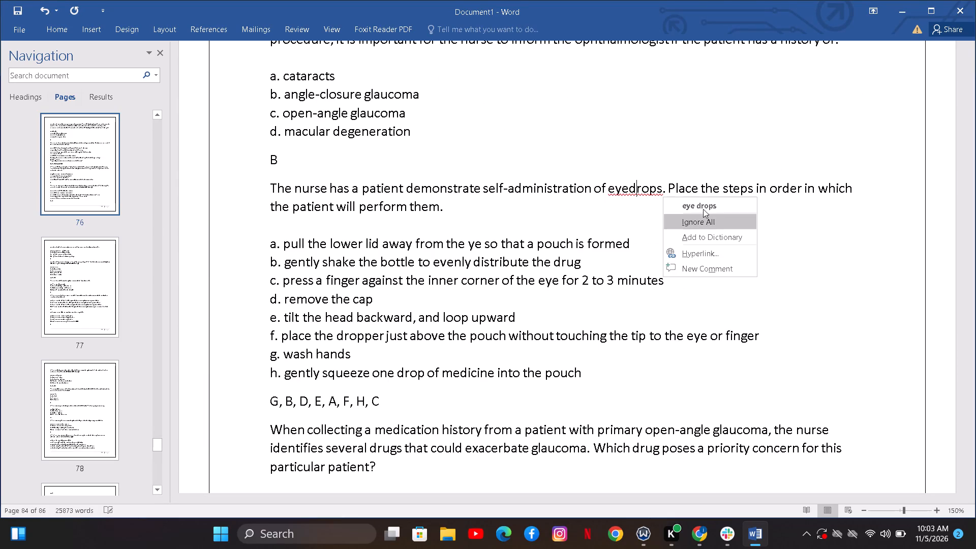
click(703, 208)
scroll(490, 261, up, 4)
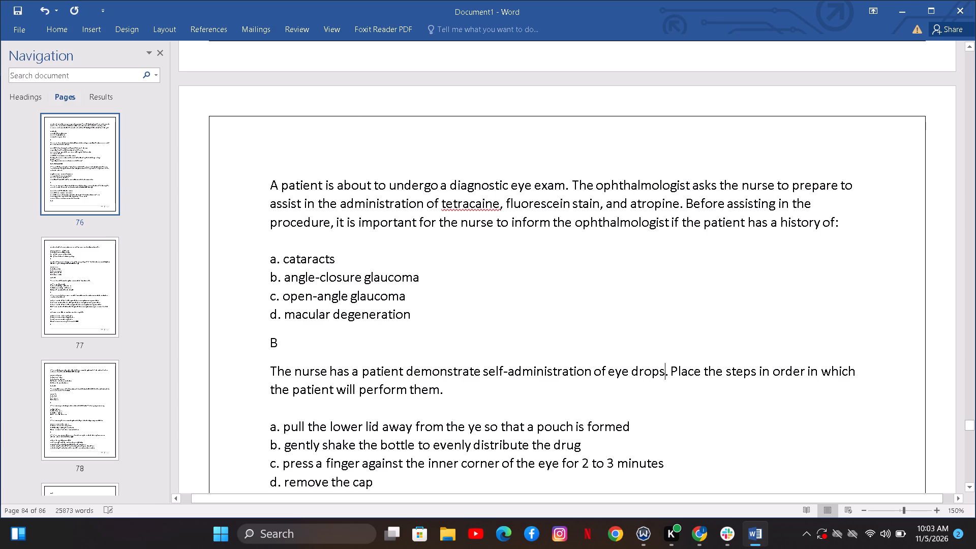
right_click(476, 211)
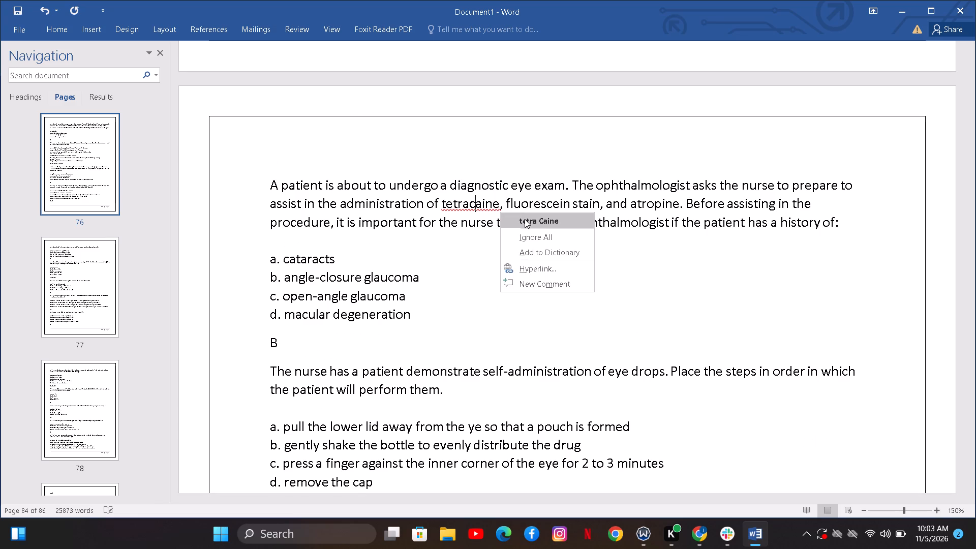
click(526, 232)
On page 75, ignore all spelling flags on "Becloethasone" in the allergic rhinitis question.
scroll(501, 241, up, 4)
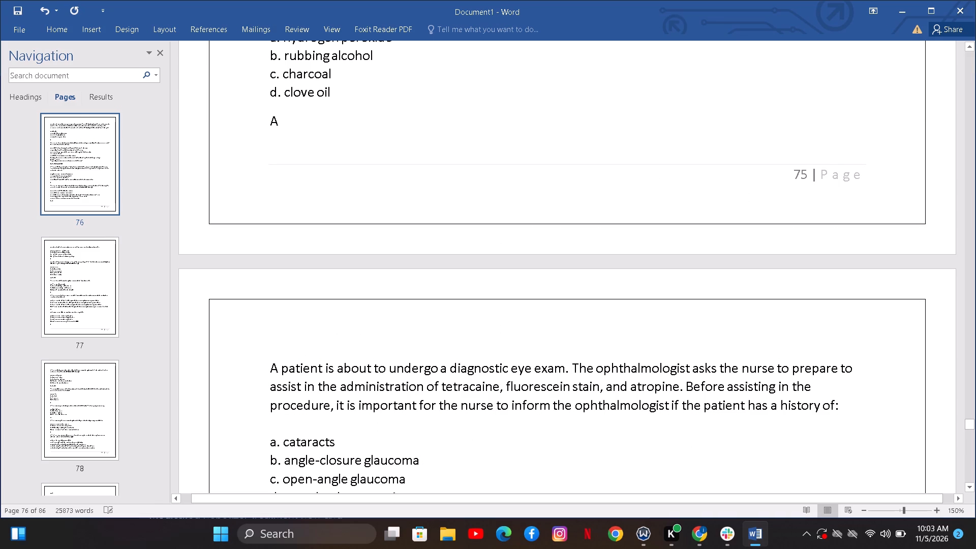
scroll(447, 147, up, 11)
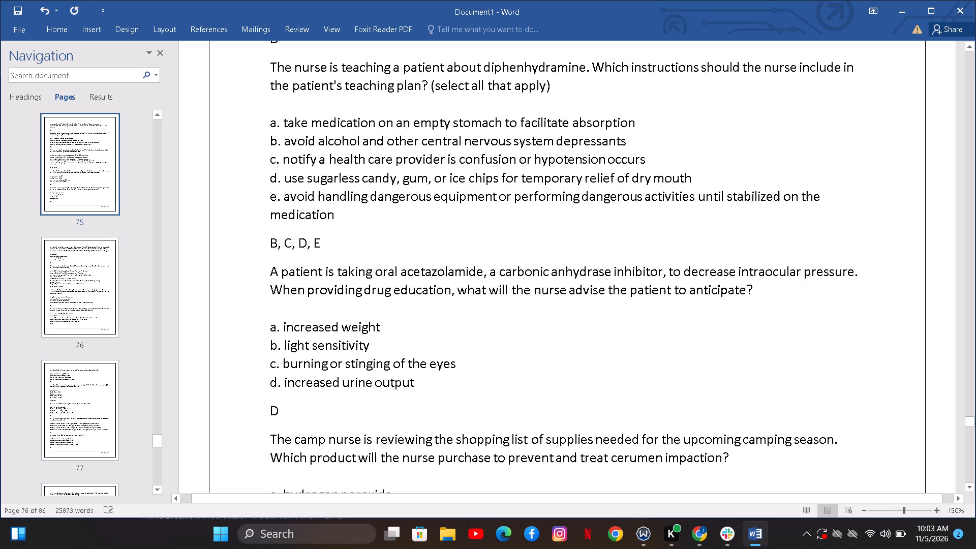
scroll(449, 178, up, 6)
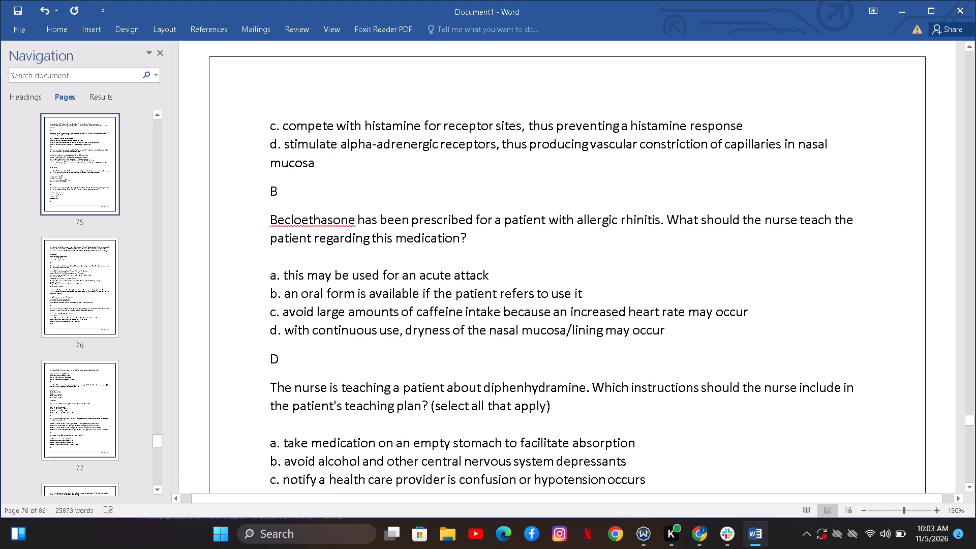
right_click(315, 225)
click(375, 250)
On page 73, correct "the these" to "these" in the question about the older adult admitted with pneumonia.
scroll(372, 246, up, 3)
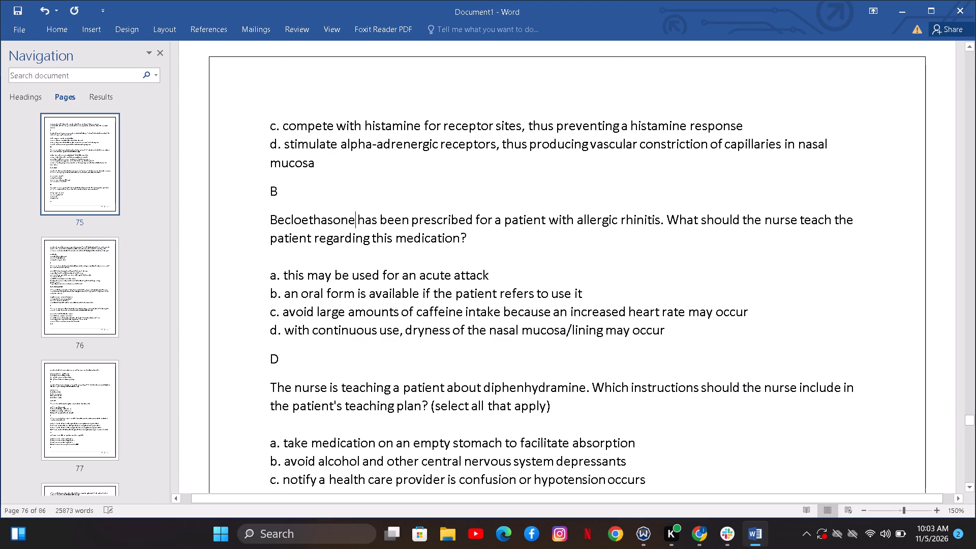
scroll(372, 246, up, 11)
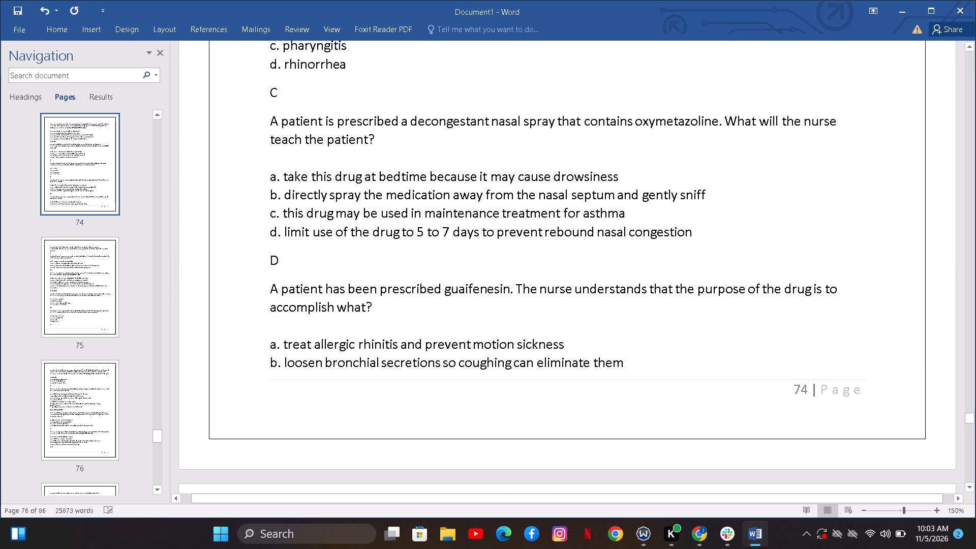
scroll(381, 236, up, 18)
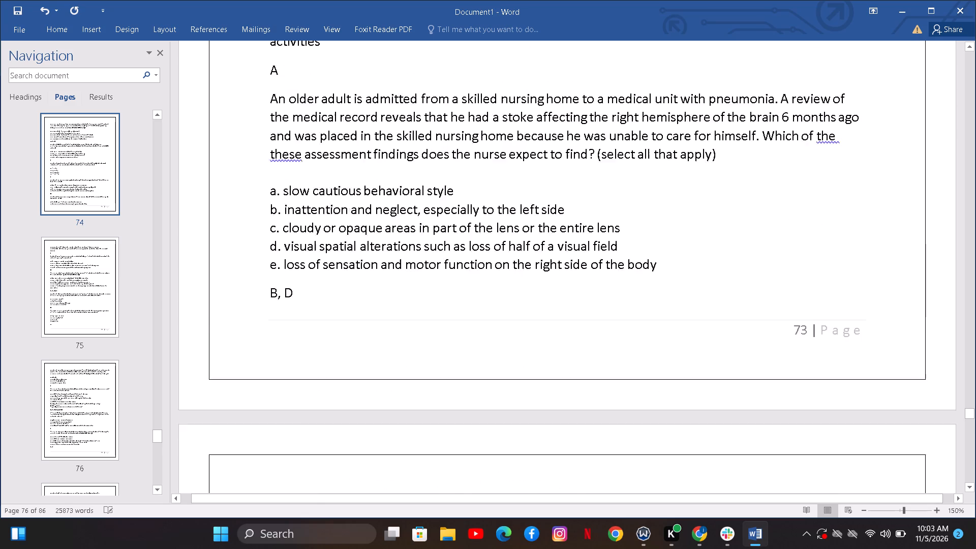
scroll(386, 232, up, 3)
right_click(284, 341)
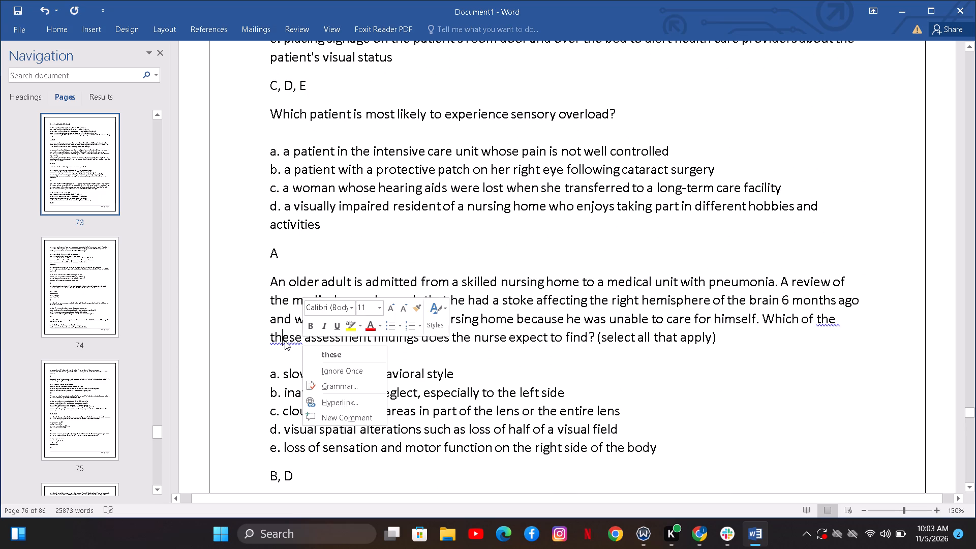
click(329, 350)
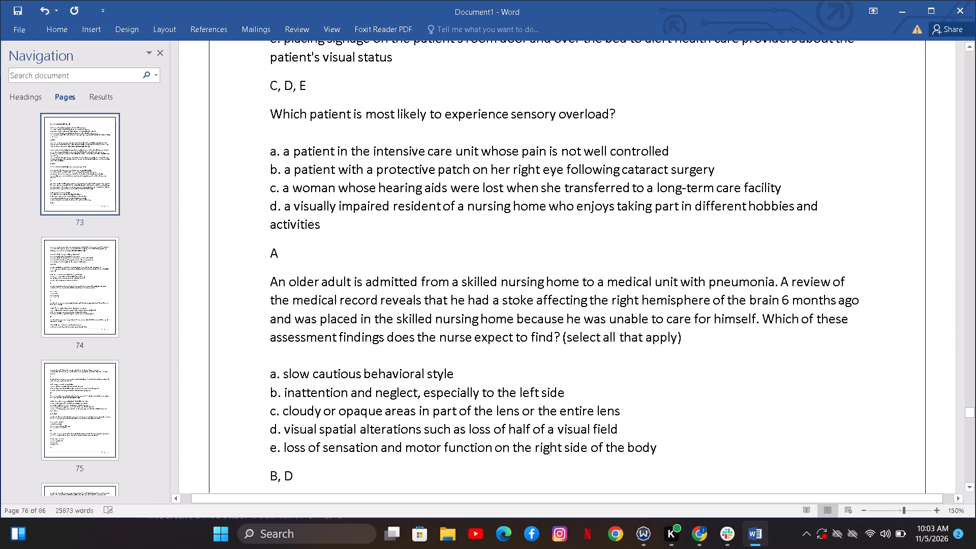
On page 70, in the femoral artery bypass question, replace "knew" with "new" and ignore all spelling flags on "pedis".
scroll(385, 276, up, 8)
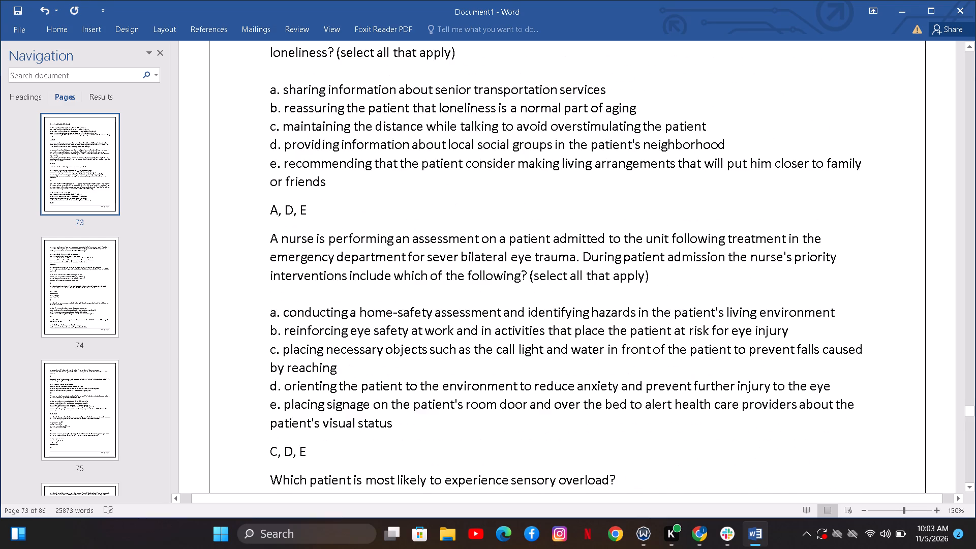
scroll(388, 270, up, 15)
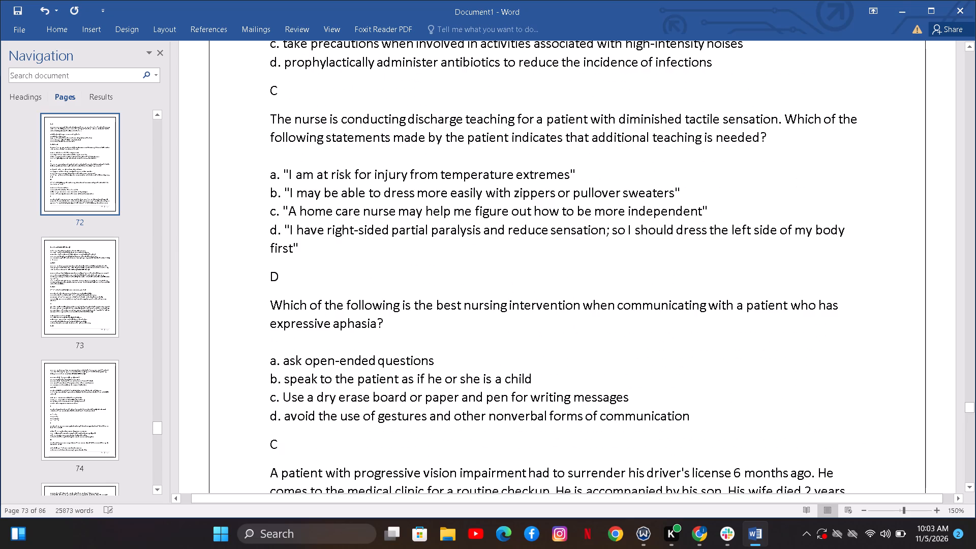
scroll(396, 249, up, 18)
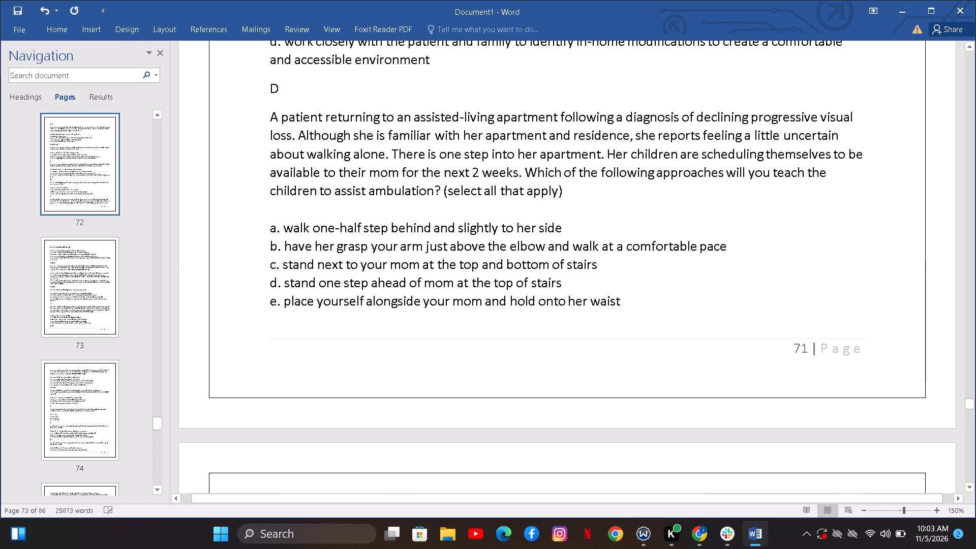
scroll(405, 245, up, 16)
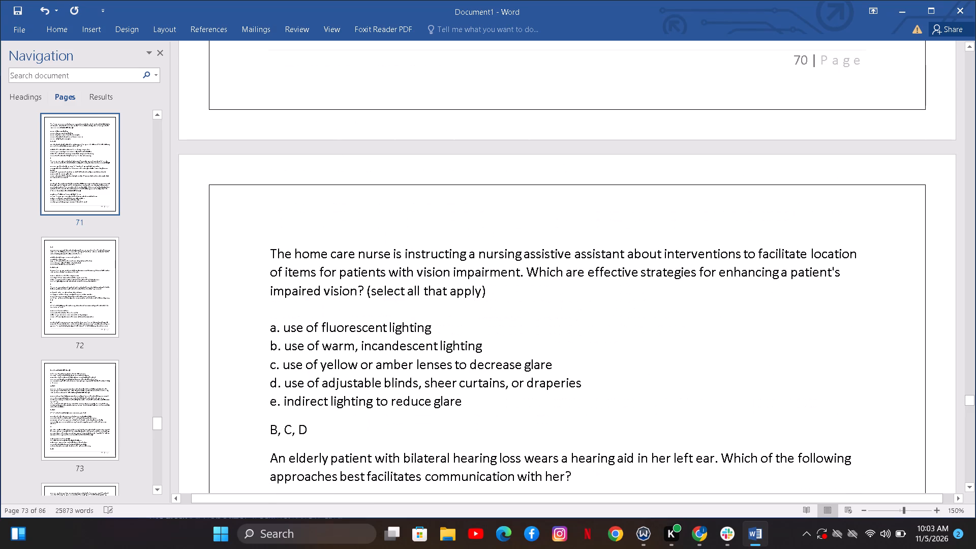
scroll(407, 244, up, 12)
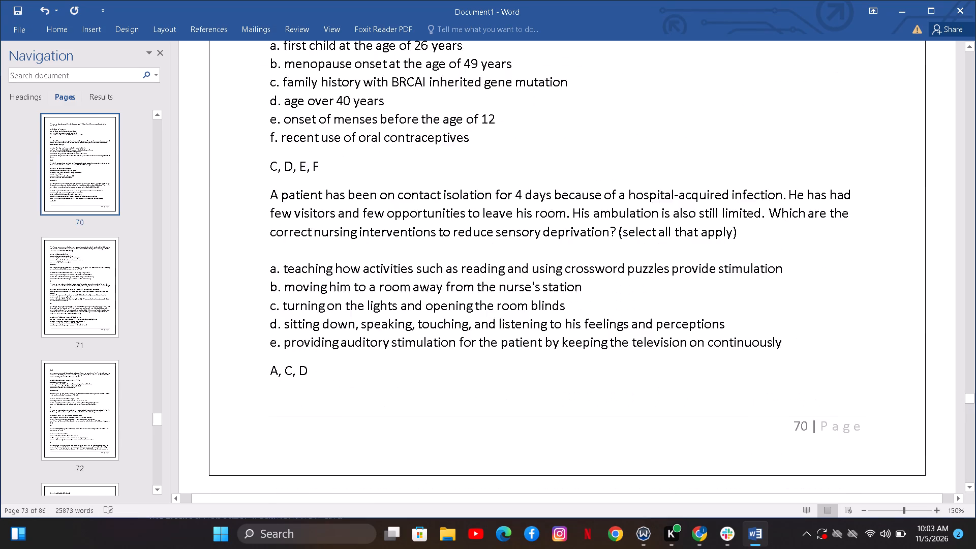
scroll(409, 243, up, 8)
scroll(410, 244, down, 3)
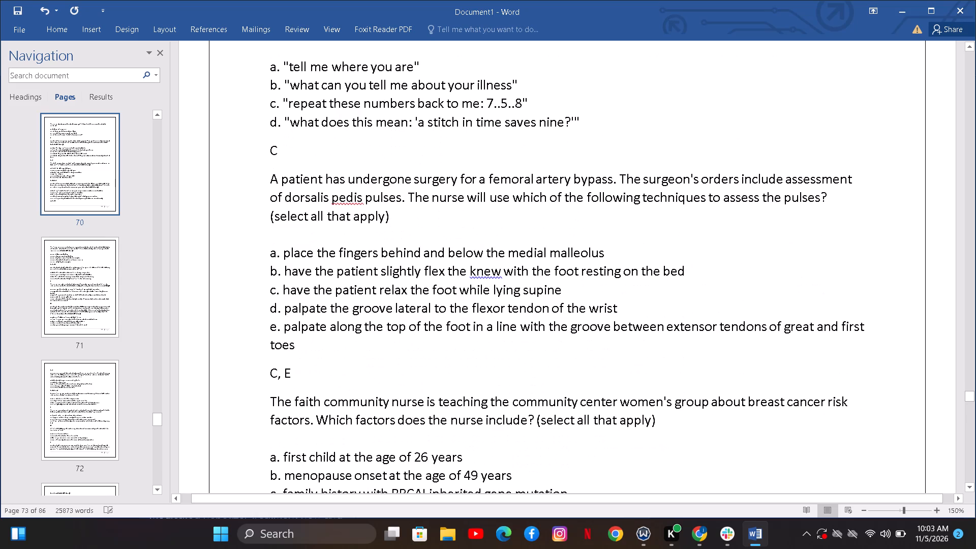
right_click(489, 278)
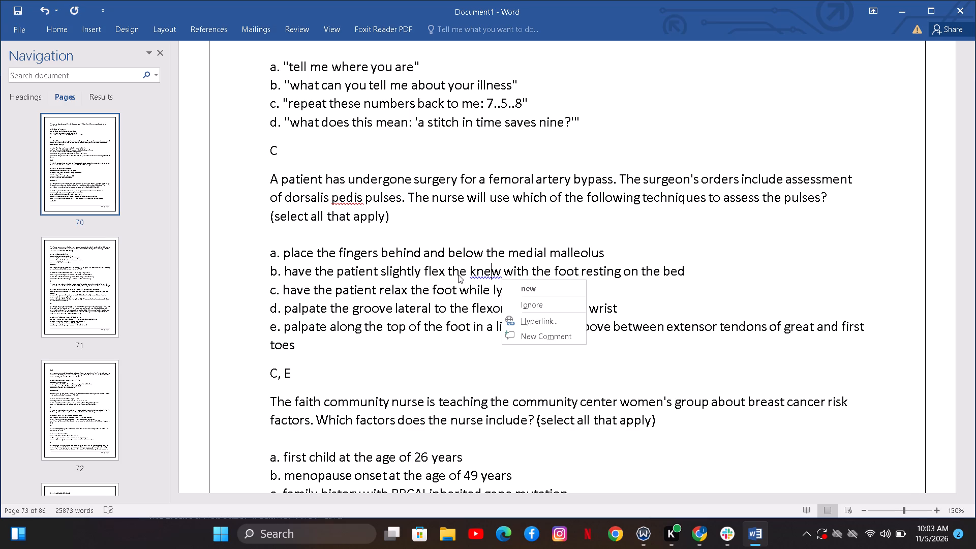
click(527, 288)
right_click(343, 201)
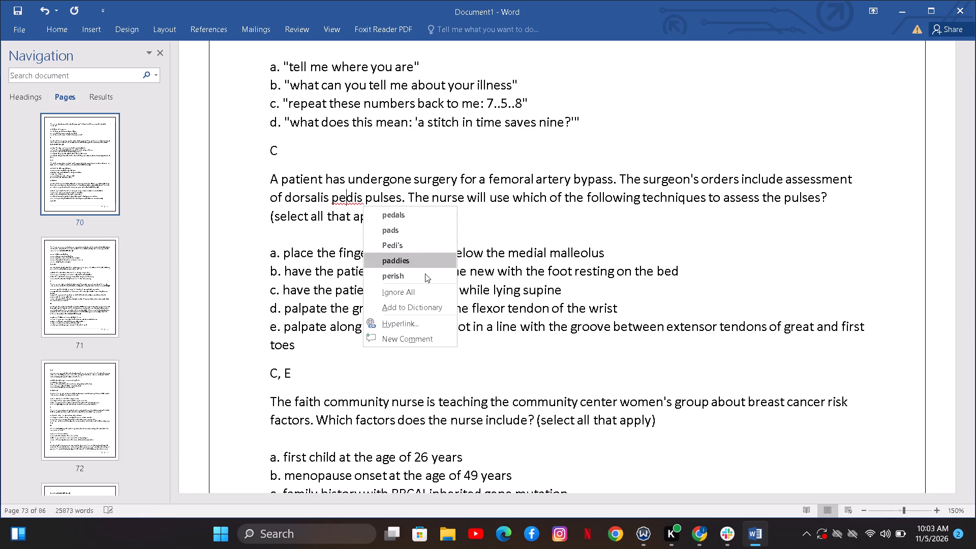
click(426, 290)
On page 69, ignore all spelling flags on "Vagus" and "Adducens" in the cranial nerve matching question.
scroll(424, 283, up, 13)
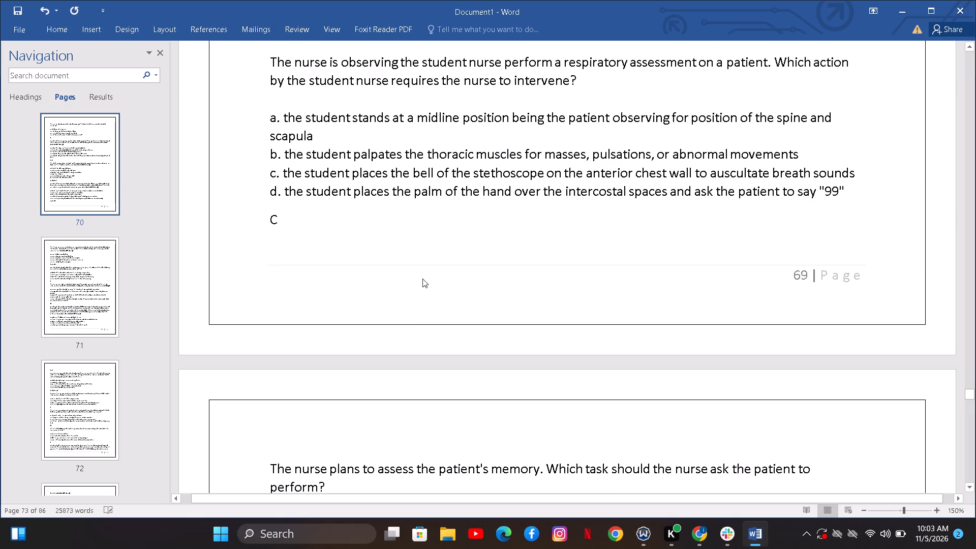
scroll(426, 272, up, 8)
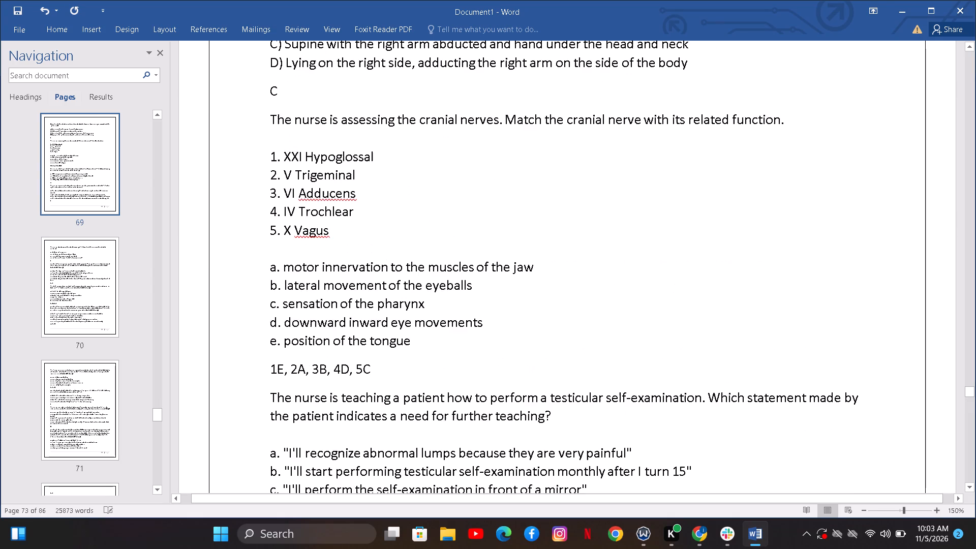
right_click(310, 237)
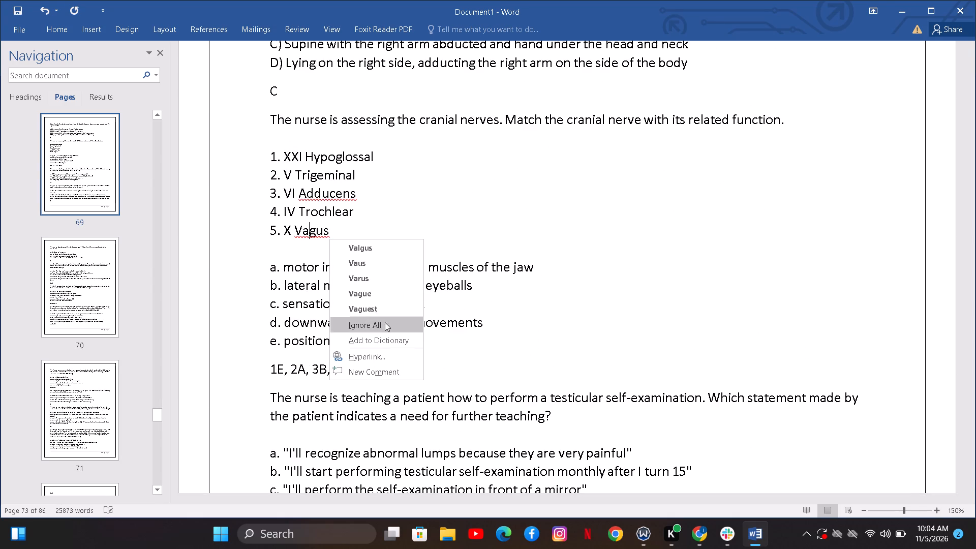
click(385, 322)
right_click(337, 201)
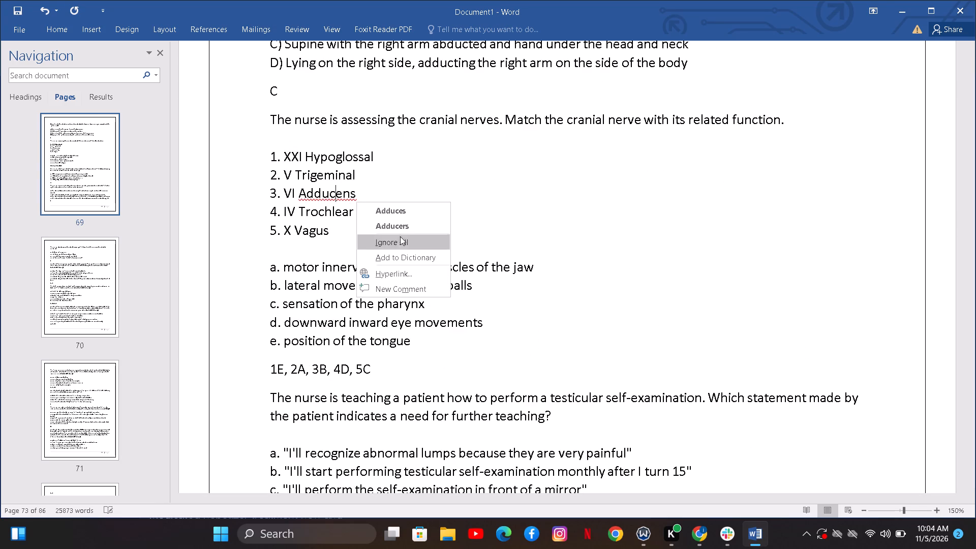
click(401, 239)
On page 66, resolve the spelling flag on "dL" in the question about the patient's blood glucose level.
scroll(401, 239, up, 12)
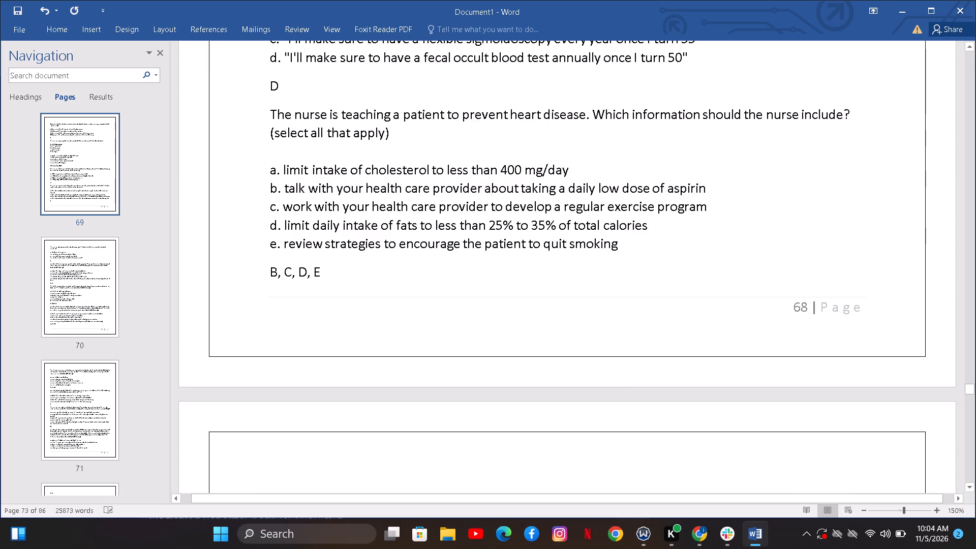
scroll(402, 238, up, 19)
scroll(404, 236, up, 14)
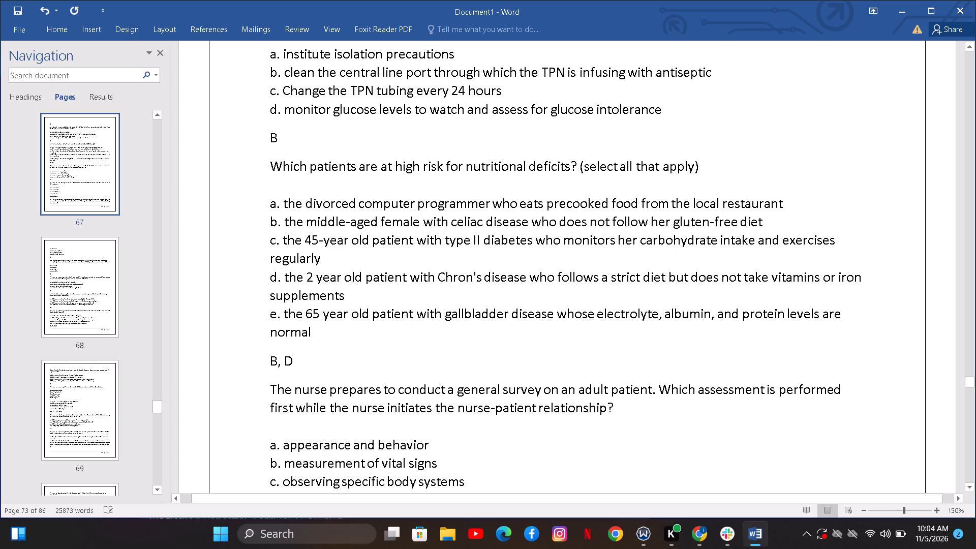
scroll(411, 232, up, 20)
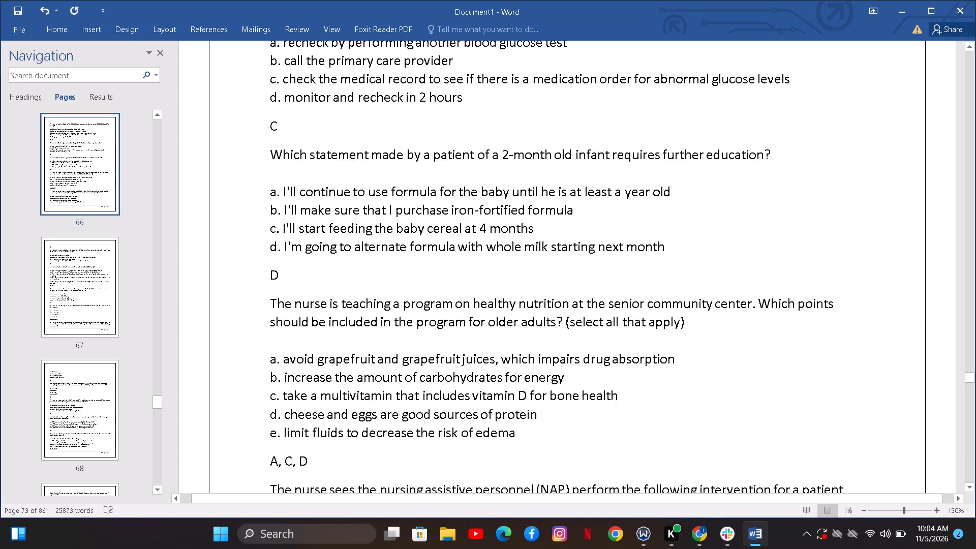
scroll(415, 229, up, 7)
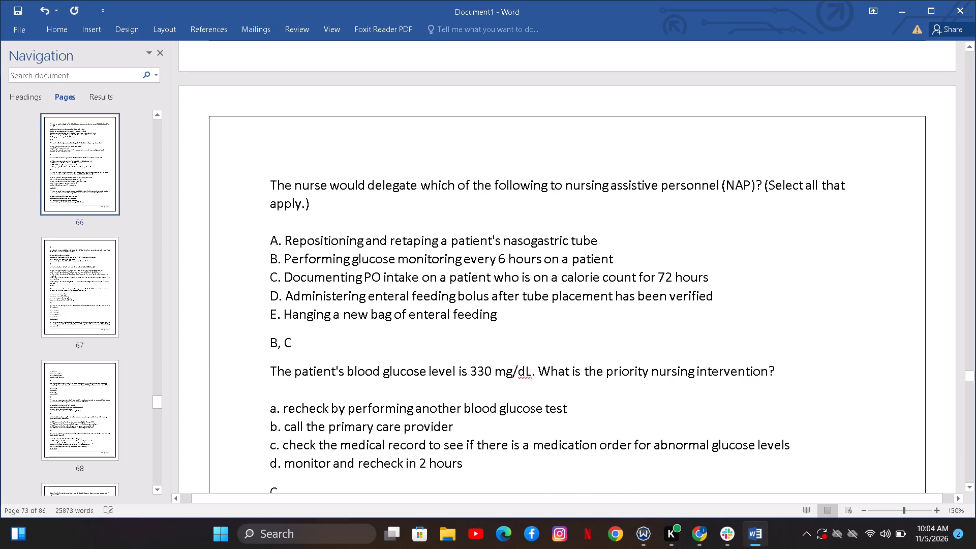
right_click(524, 375)
click(561, 327)
On page 65, ignore all spelling flags on "pateint's" in the gastric residual question and "nasoenteric" in the tube insertion question.
scroll(511, 339, up, 3)
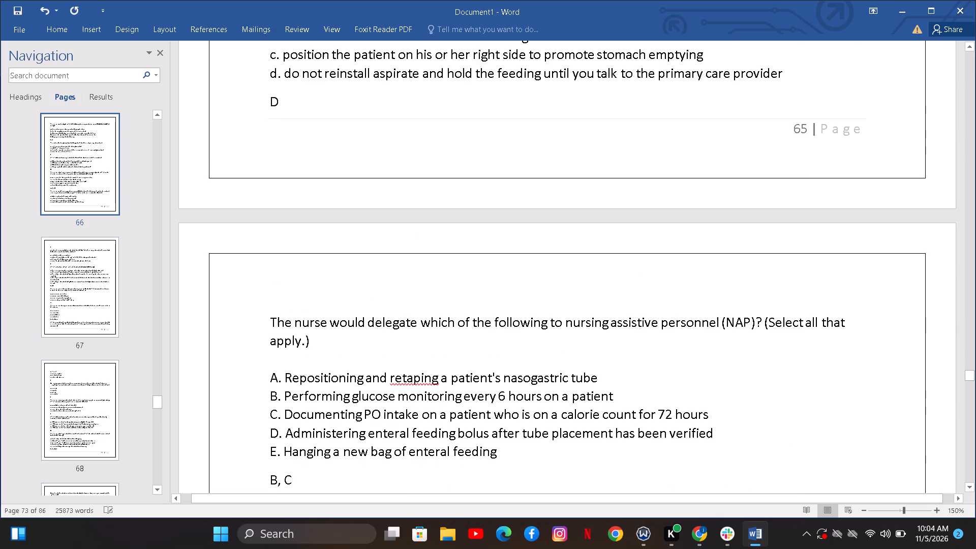
scroll(511, 339, up, 6)
right_click(316, 245)
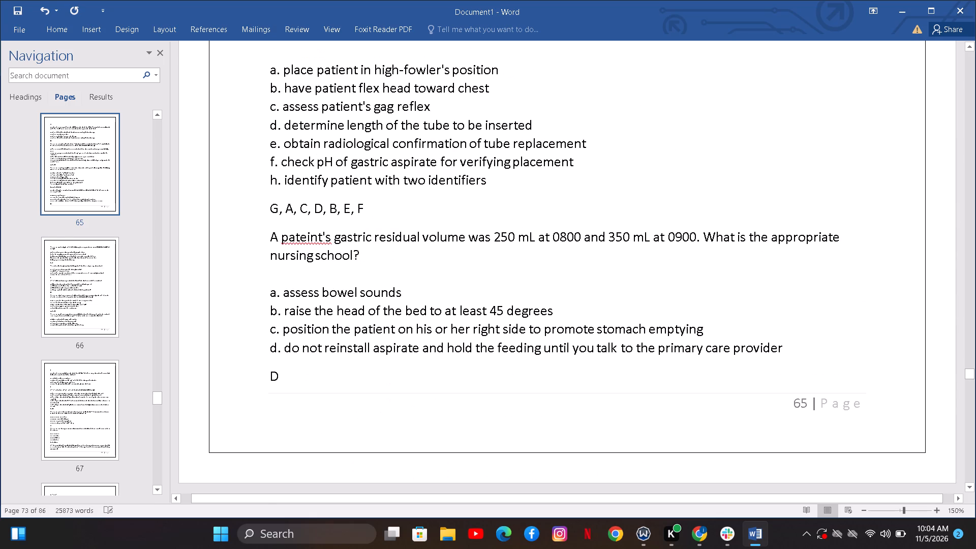
click(368, 268)
scroll(369, 269, up, 5)
right_click(505, 250)
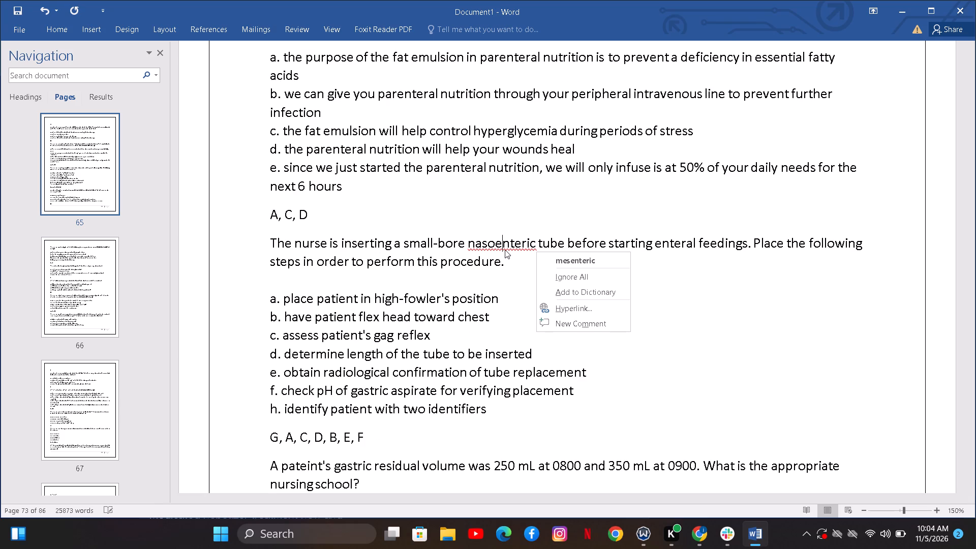
click(561, 272)
On page 64, correct "tranfer" to "transfer" in option a of the question about reducing tissue damage from shear.
scroll(457, 273, up, 14)
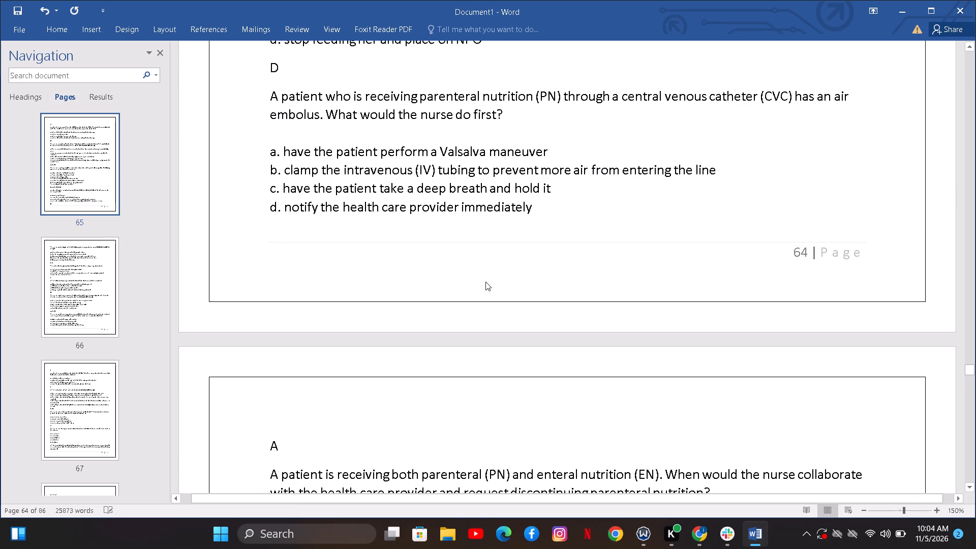
scroll(486, 279, up, 9)
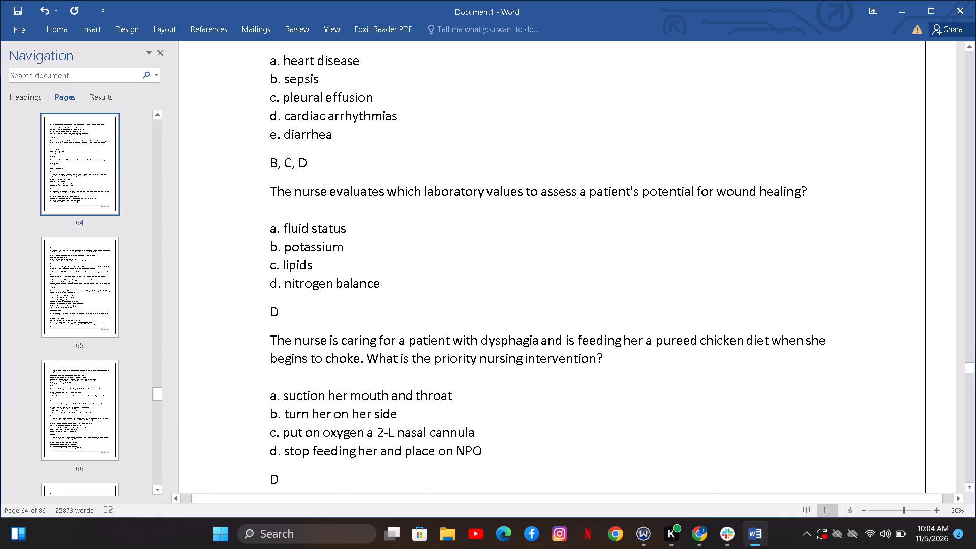
scroll(485, 279, up, 11)
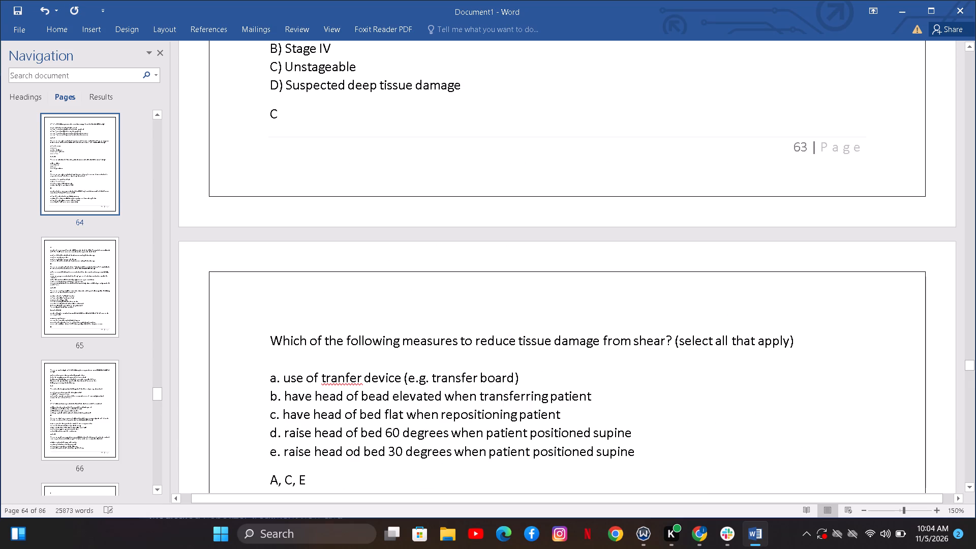
right_click(334, 379)
click(378, 388)
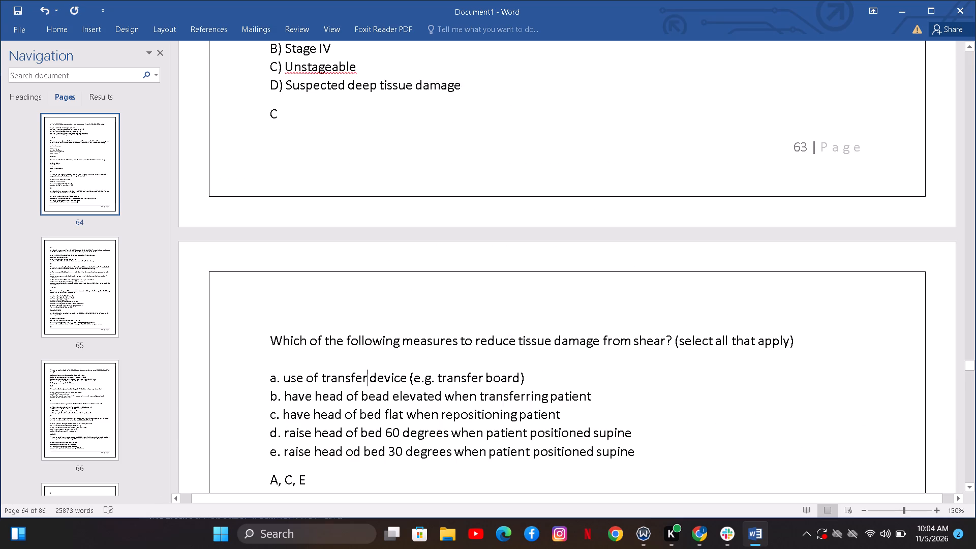
On page 63, ignore all spelling flags on "Unstageable" in the sacral pressure ulcer question.
scroll(361, 363, up, 4)
right_click(330, 255)
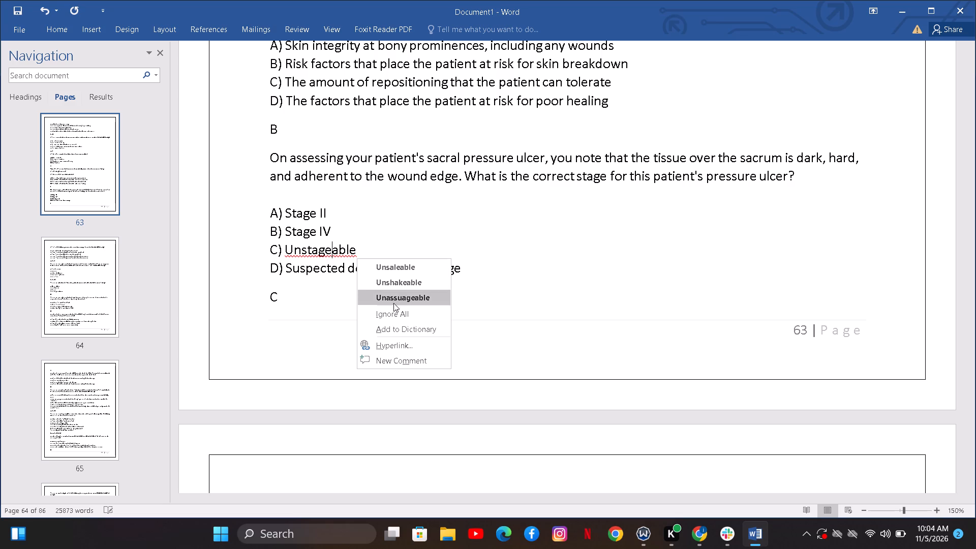
click(400, 315)
On page 62, ignore all spelling flags on "premoistened" in the hydrocolloid dressing question.
scroll(397, 316, up, 9)
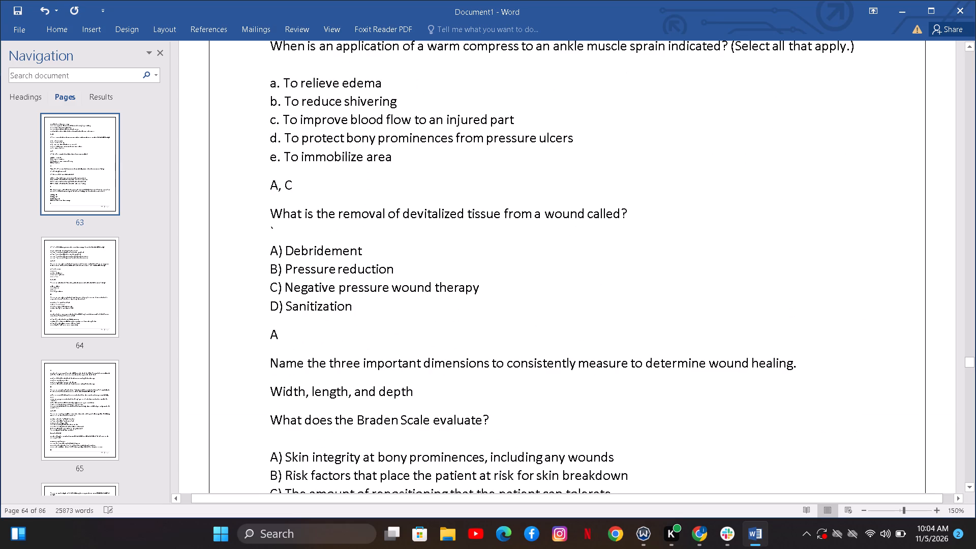
scroll(398, 316, down, 7)
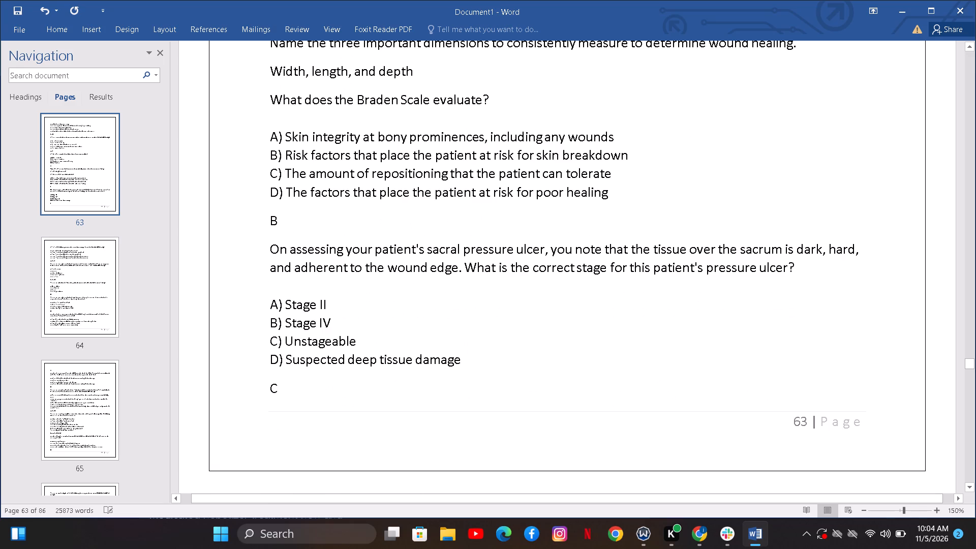
scroll(398, 316, up, 17)
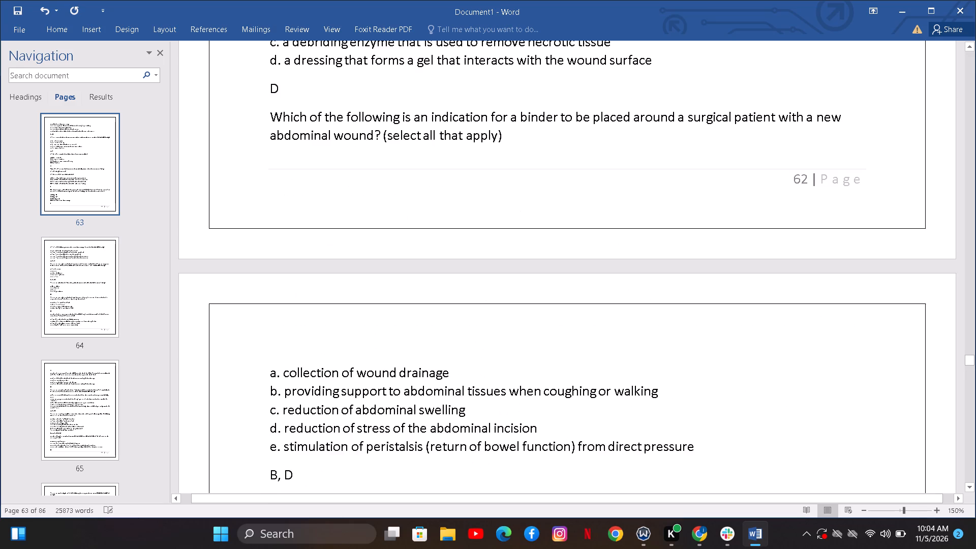
scroll(400, 315, up, 7)
right_click(342, 350)
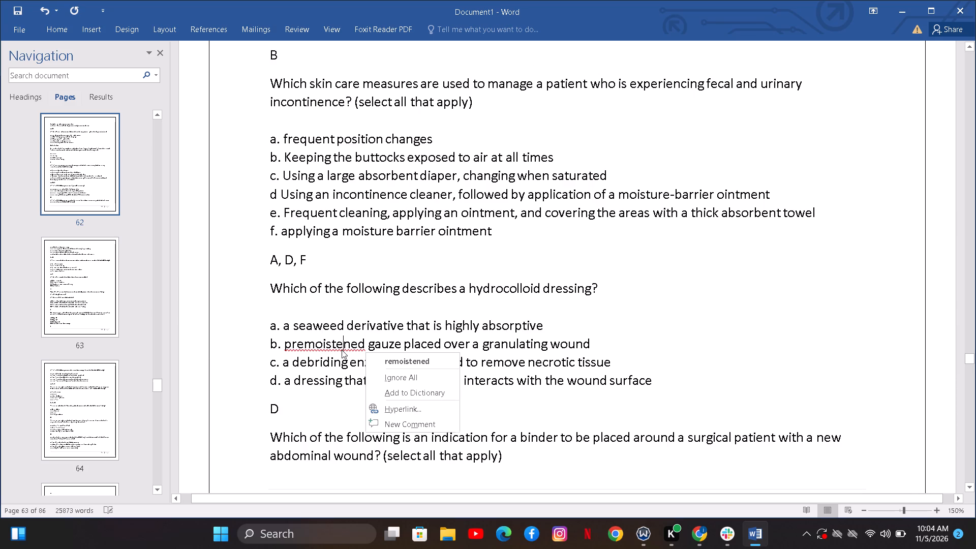
click(401, 378)
On page 61, ignore all spelling flags on "Nonblanchable" in the pressure ulcer stage matching question.
scroll(396, 369, up, 11)
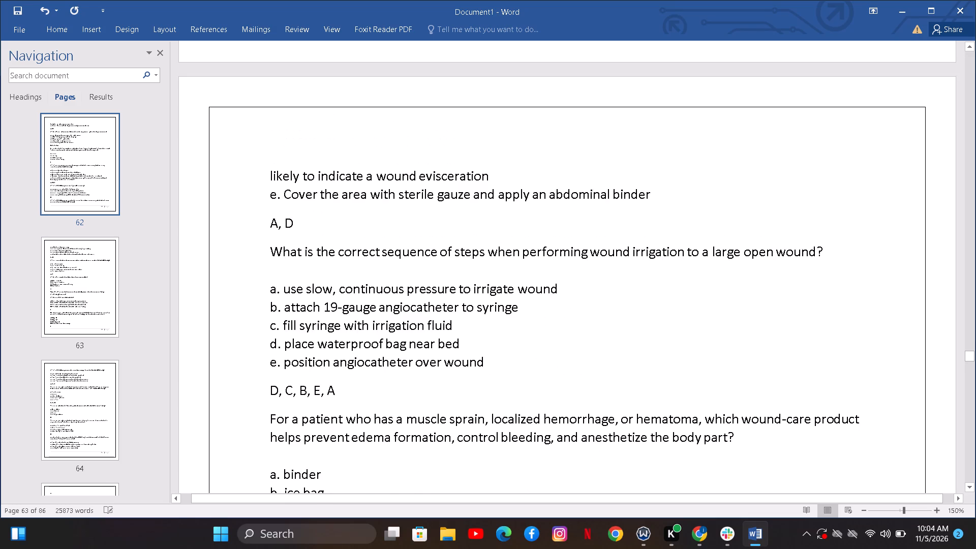
scroll(395, 367, up, 18)
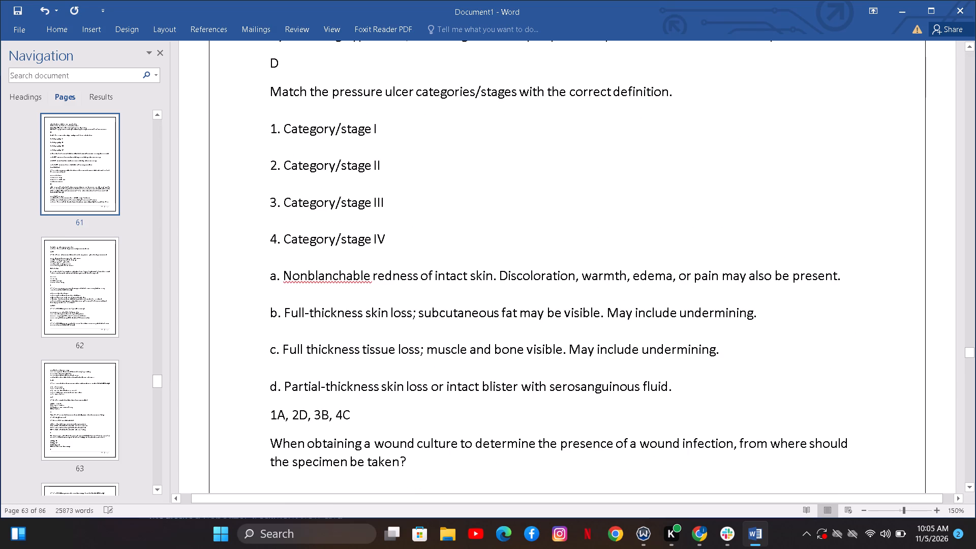
right_click(325, 281)
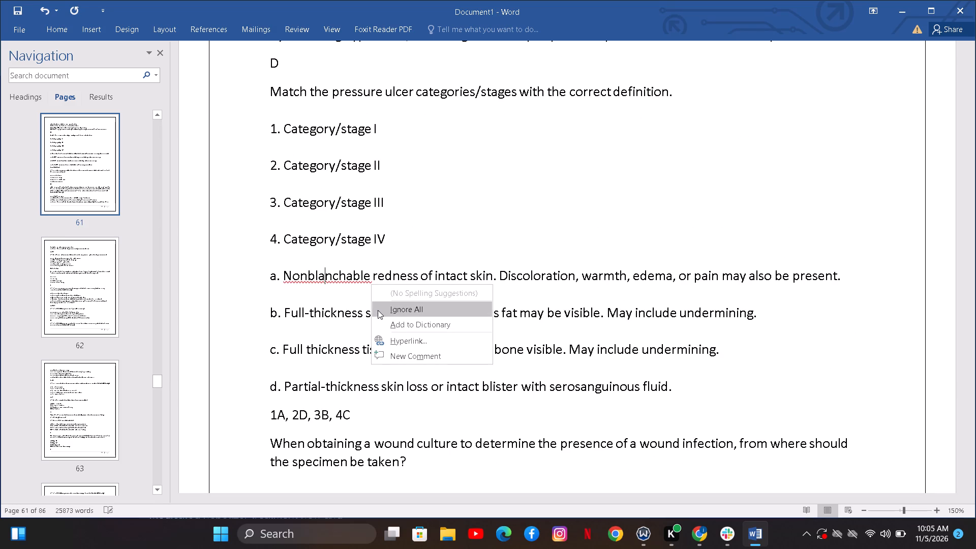
click(380, 310)
On page 59, correct "withe" to "with" in the question about the patient newly diagnosed with chronic lung disease.
scroll(376, 318, up, 7)
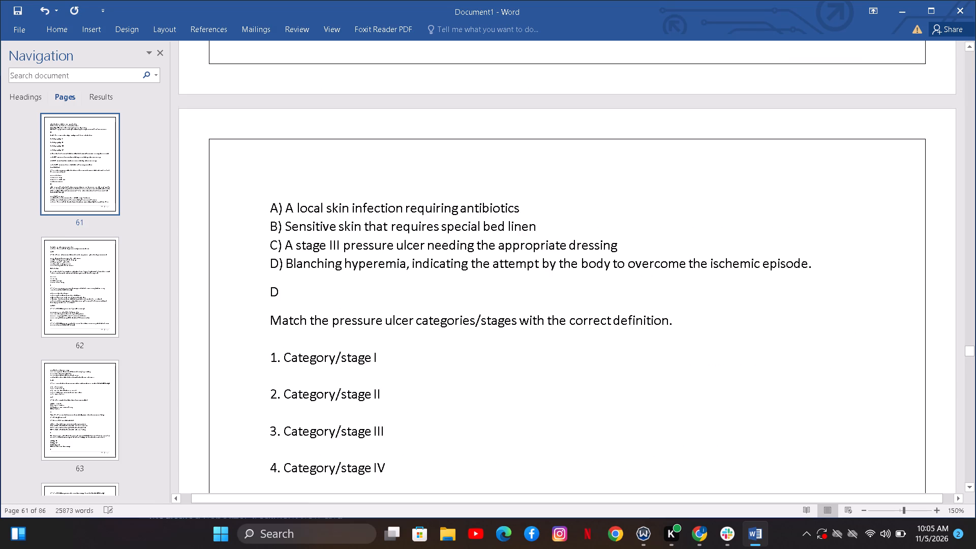
scroll(376, 318, up, 20)
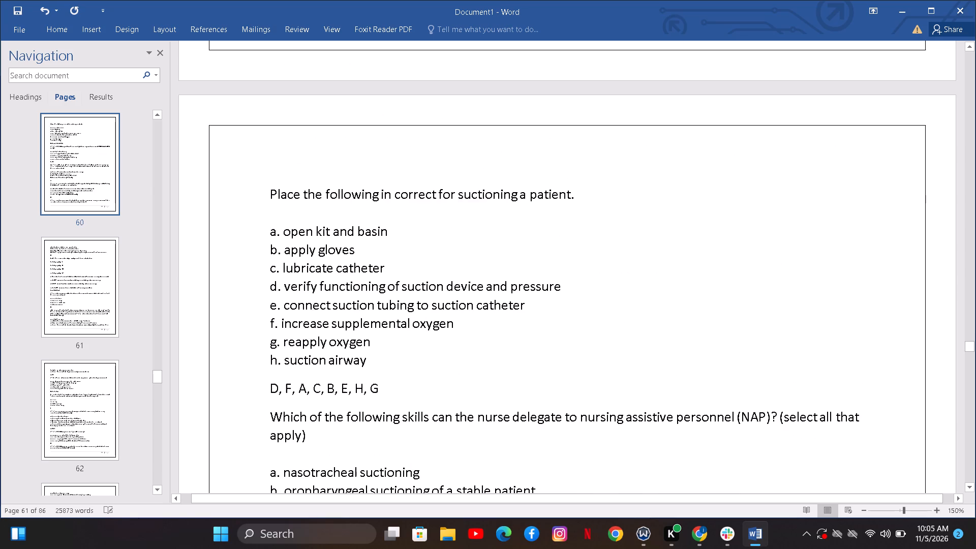
scroll(379, 317, up, 16)
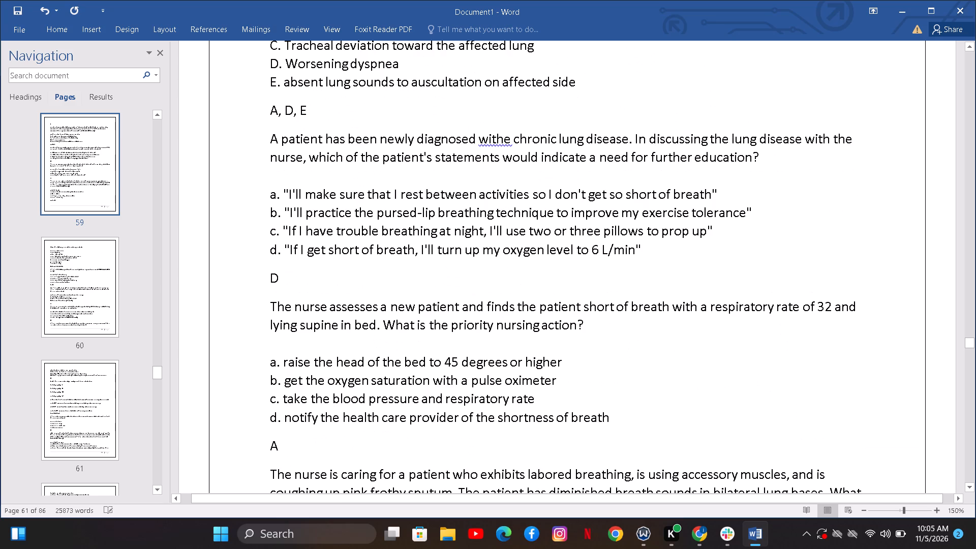
scroll(380, 317, up, 1)
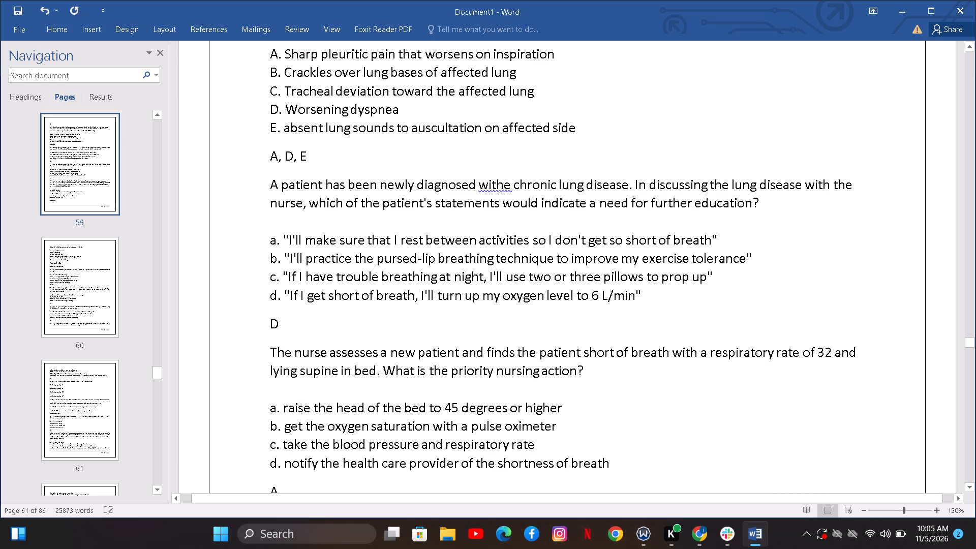
right_click(489, 186)
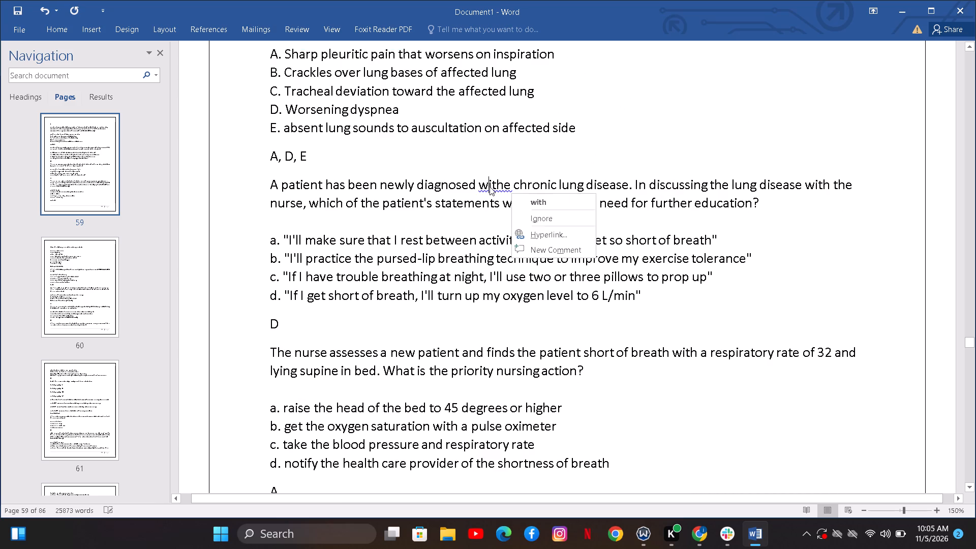
click(532, 205)
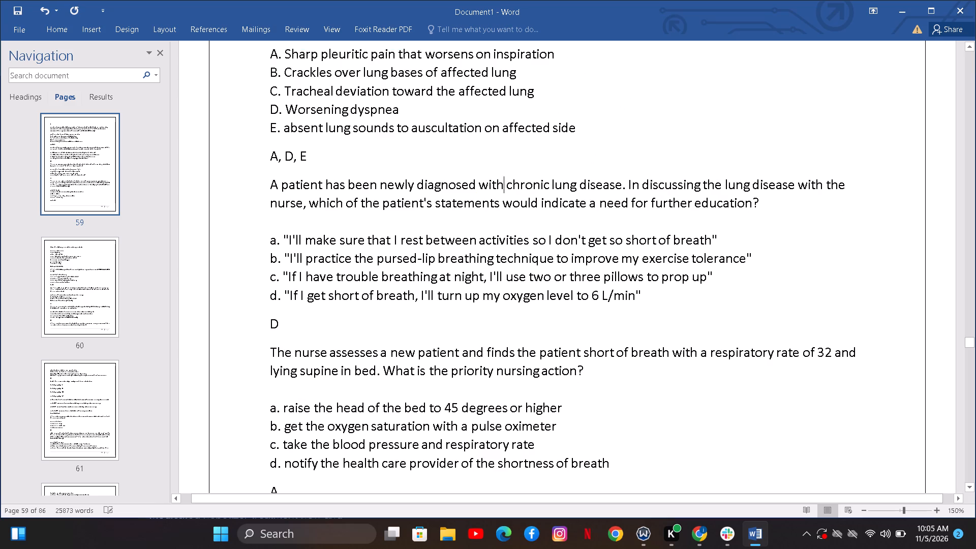
On page 58, open the spelling options for "midsternum" in the left-sided heart failure question.
scroll(442, 251, up, 12)
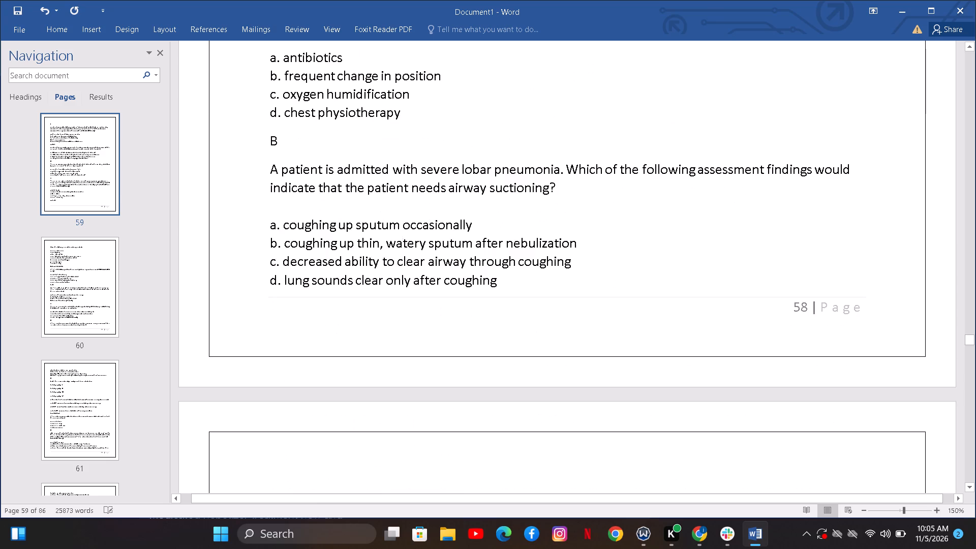
scroll(445, 251, up, 7)
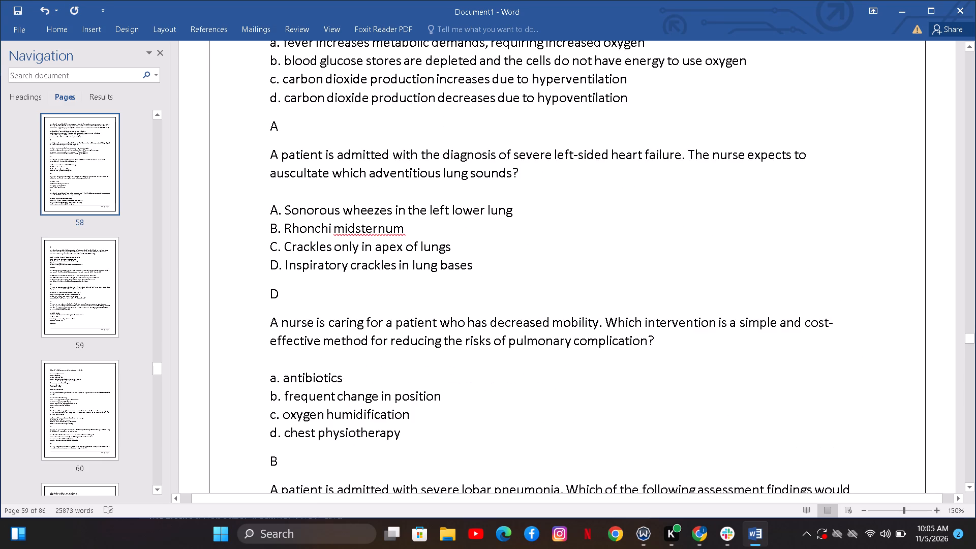
right_click(375, 230)
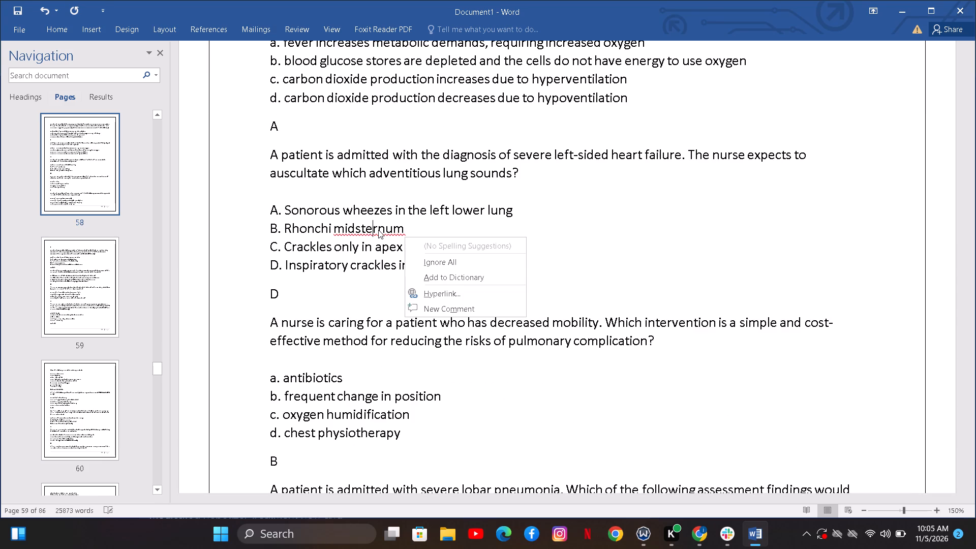
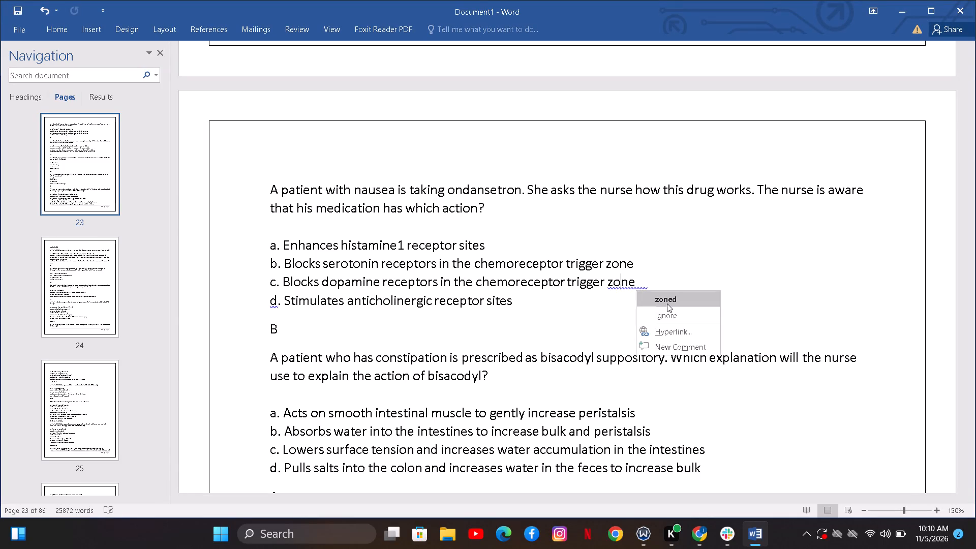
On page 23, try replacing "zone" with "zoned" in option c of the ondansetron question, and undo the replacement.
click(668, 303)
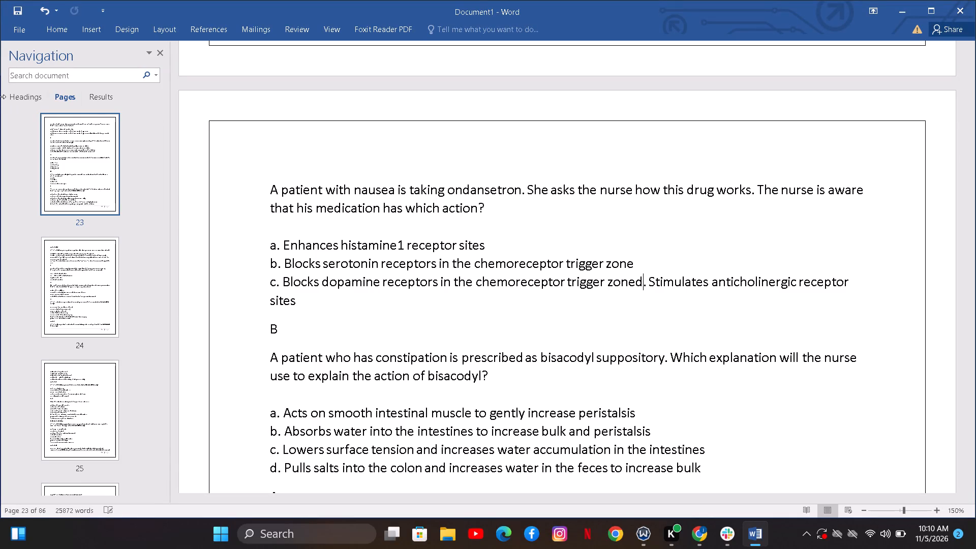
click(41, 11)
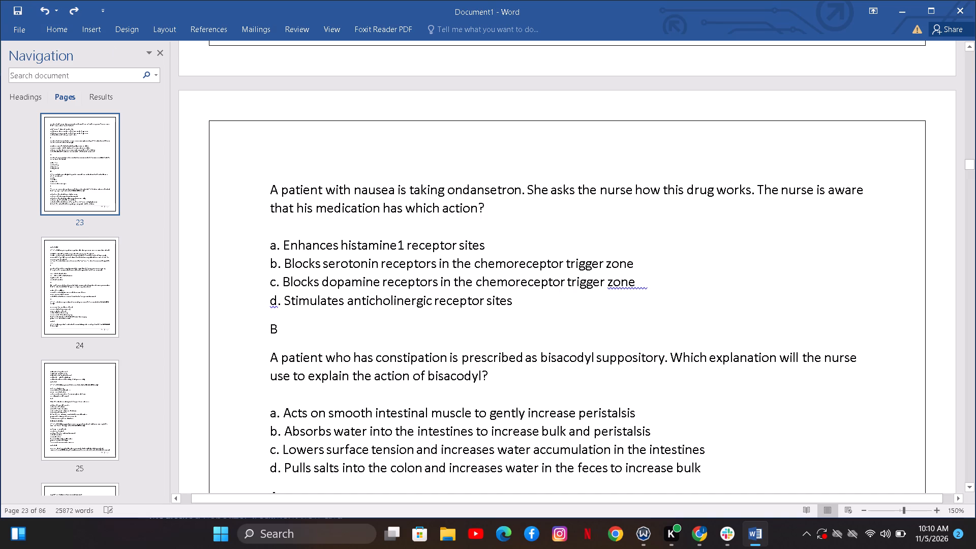
On page 23, ignore the flag on "zone" in option c of the ondansetron question.
right_click(624, 289)
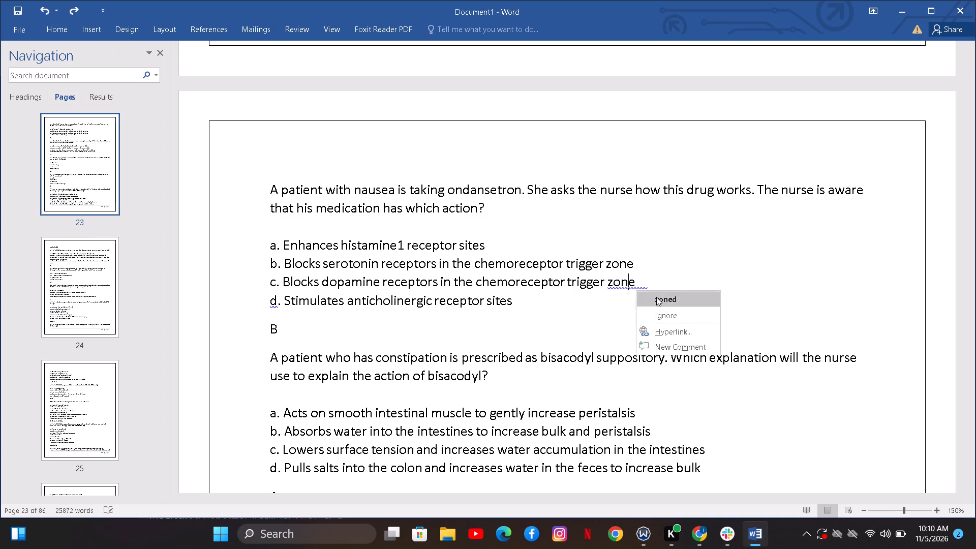
click(666, 314)
On page 22, correct "postvoid" to "post void" in the question about measuring residual (PVR).
scroll(516, 279, up, 12)
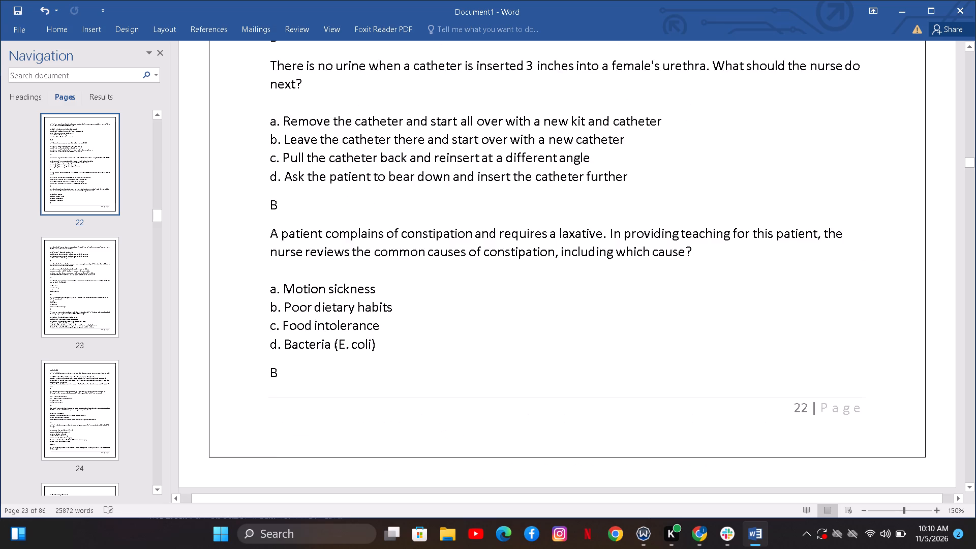
scroll(499, 276, up, 8)
right_click(516, 274)
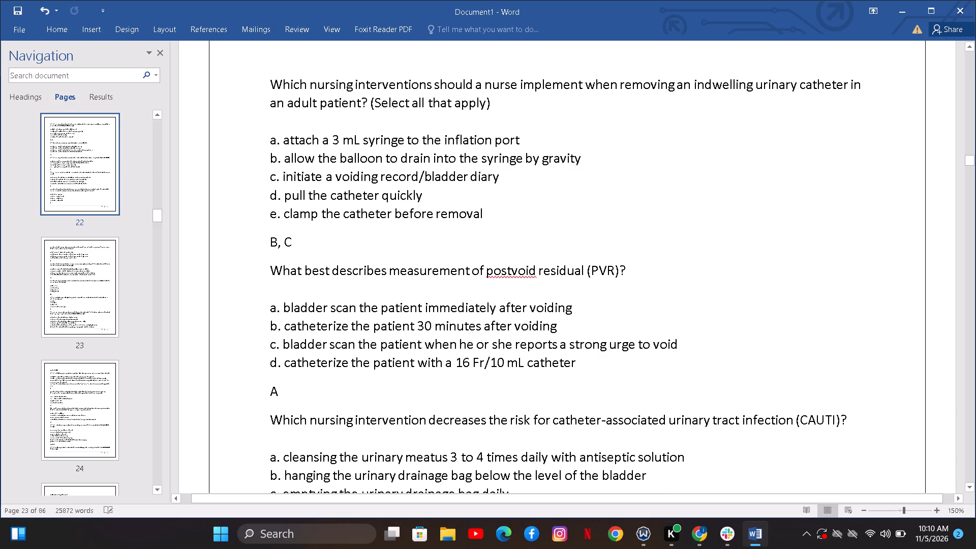
click(559, 283)
On page 21, correct "a young women" to "a young woman" in the UTI prevention question.
scroll(487, 267, up, 4)
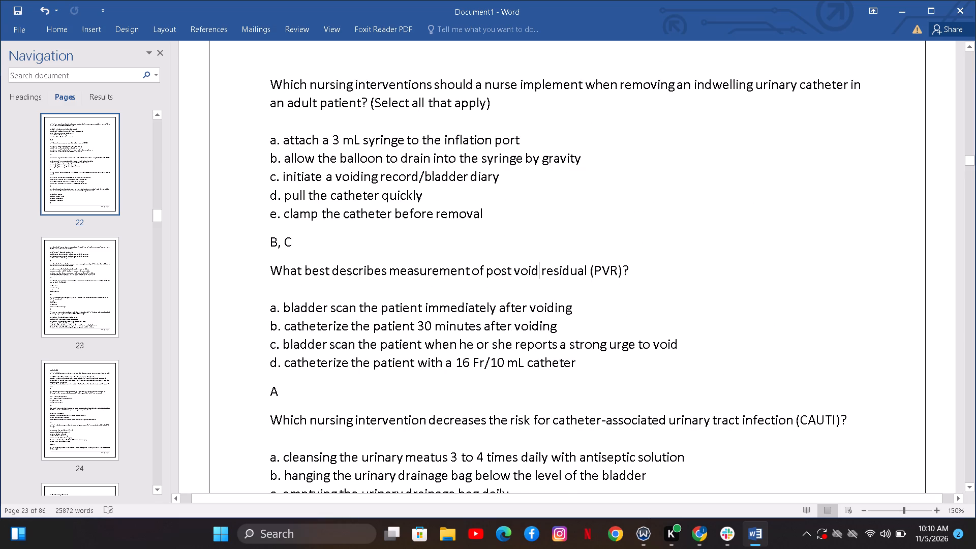
scroll(489, 265, up, 5)
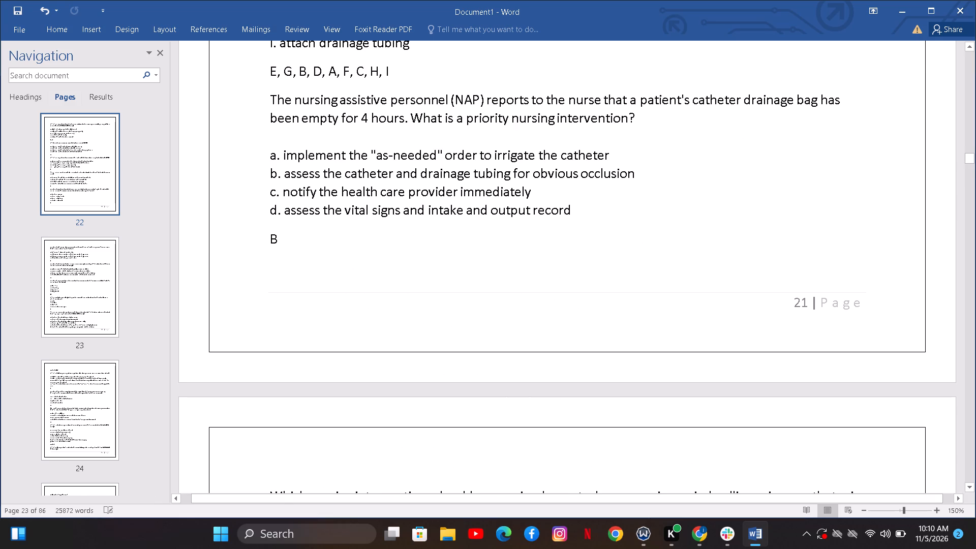
scroll(492, 242, up, 4)
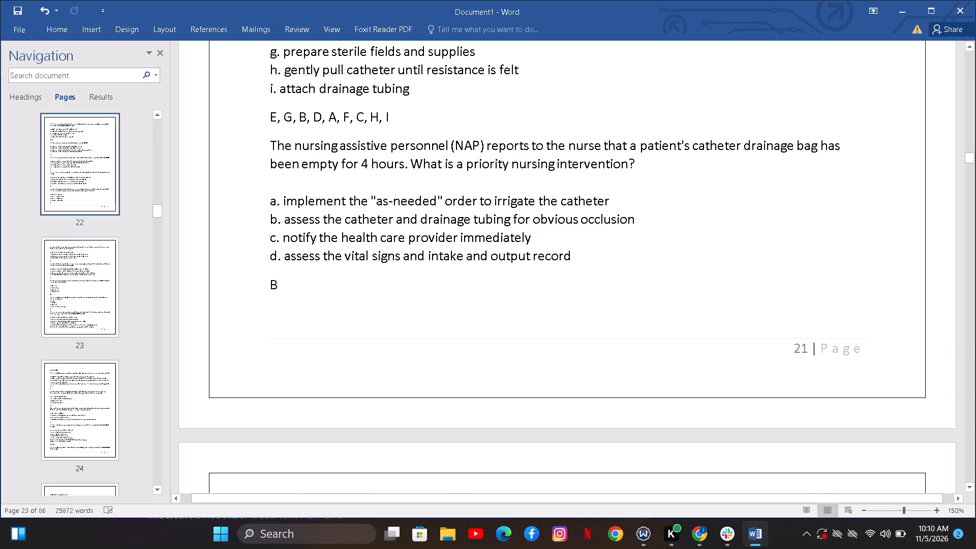
scroll(492, 241, up, 2)
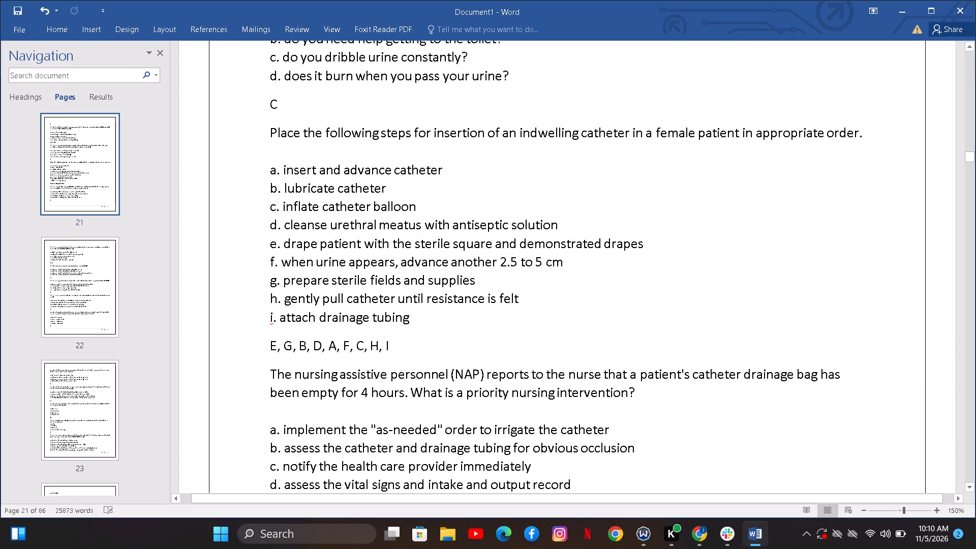
scroll(493, 235, up, 5)
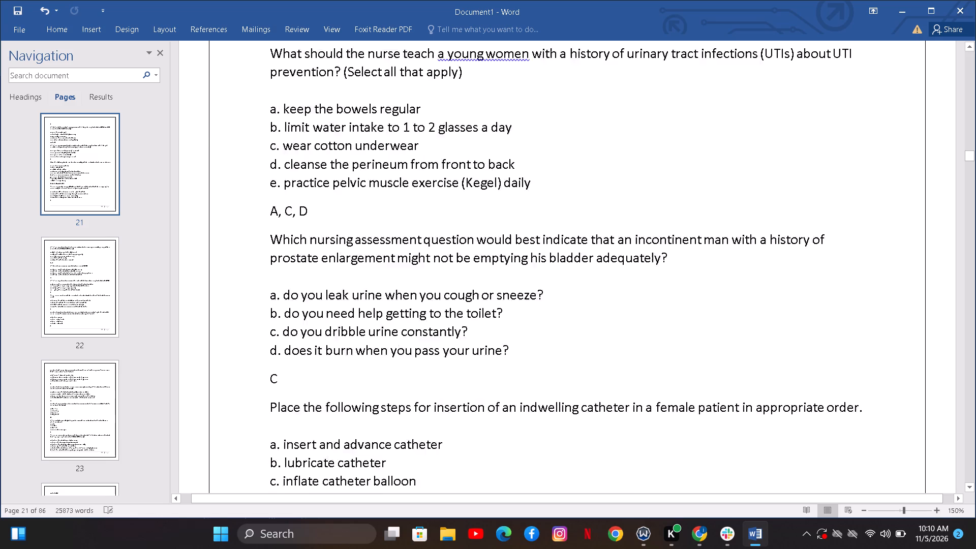
scroll(493, 234, up, 5)
right_click(493, 235)
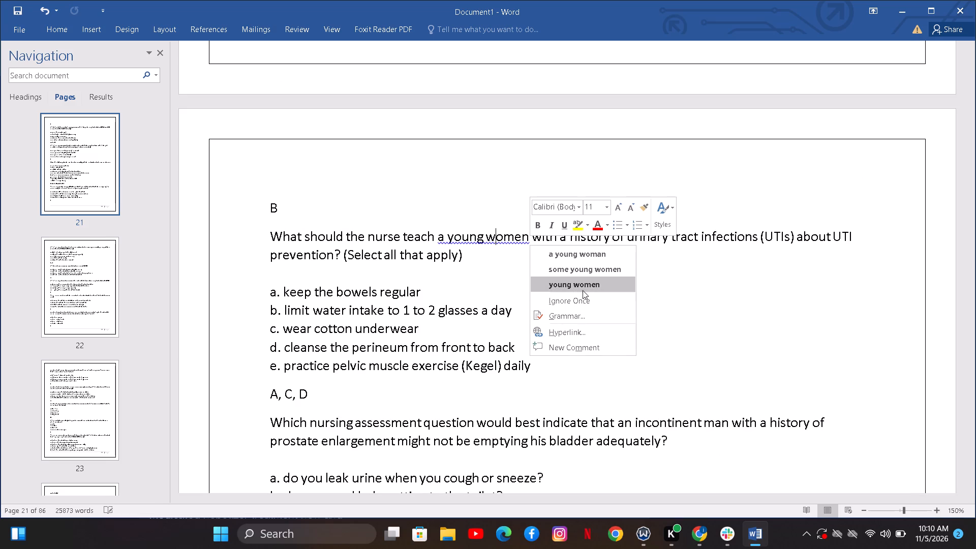
click(588, 256)
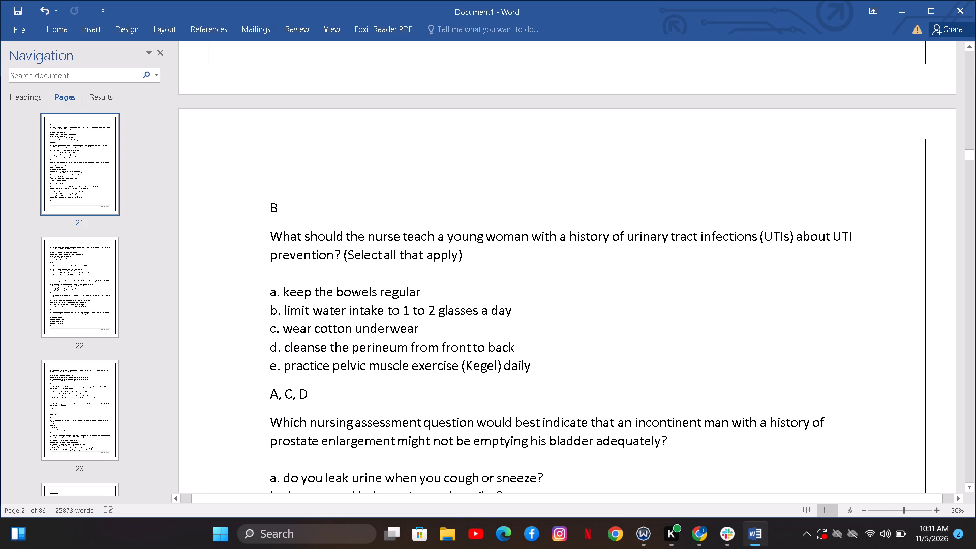
On page 20, correct "sen" to "seen" in the question about the ambulatory elderly woman with dementia.
scroll(499, 250, up, 7)
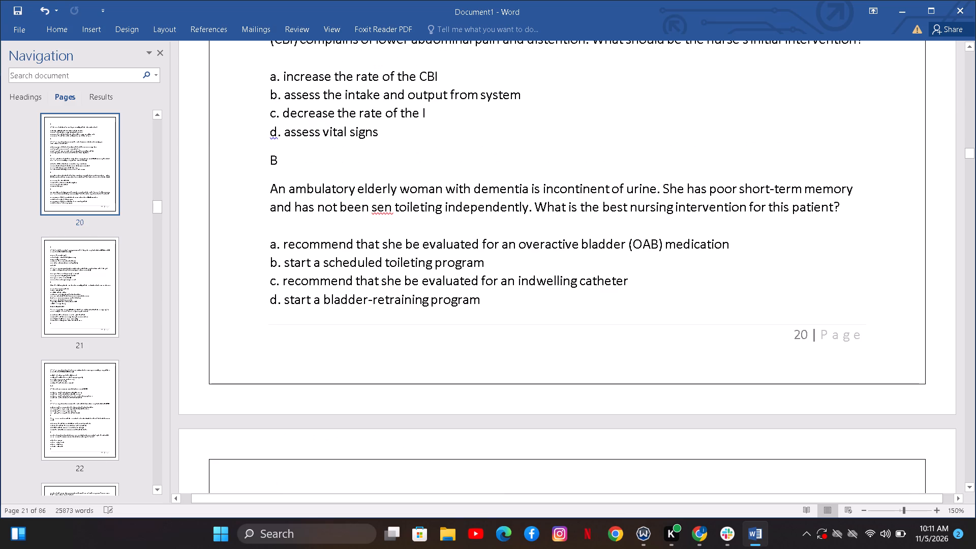
right_click(379, 210)
click(417, 223)
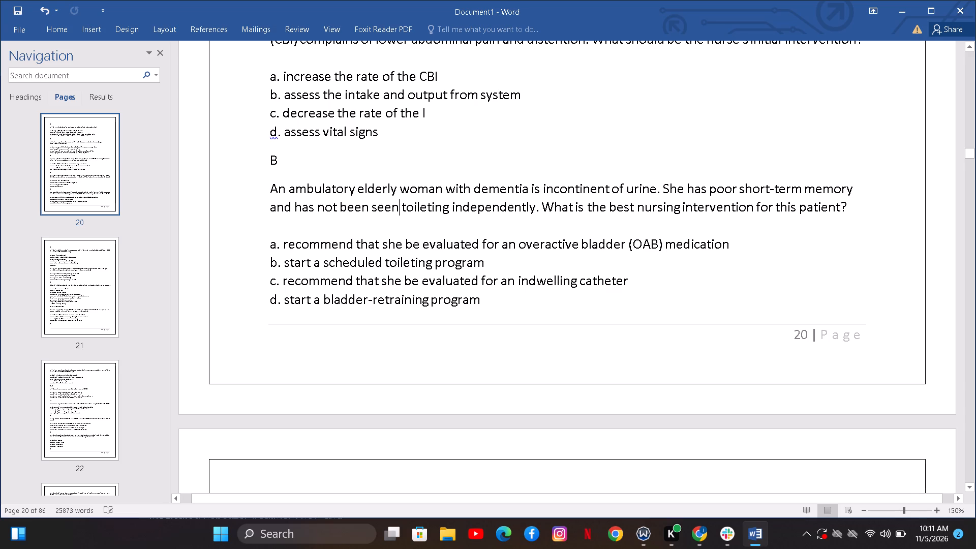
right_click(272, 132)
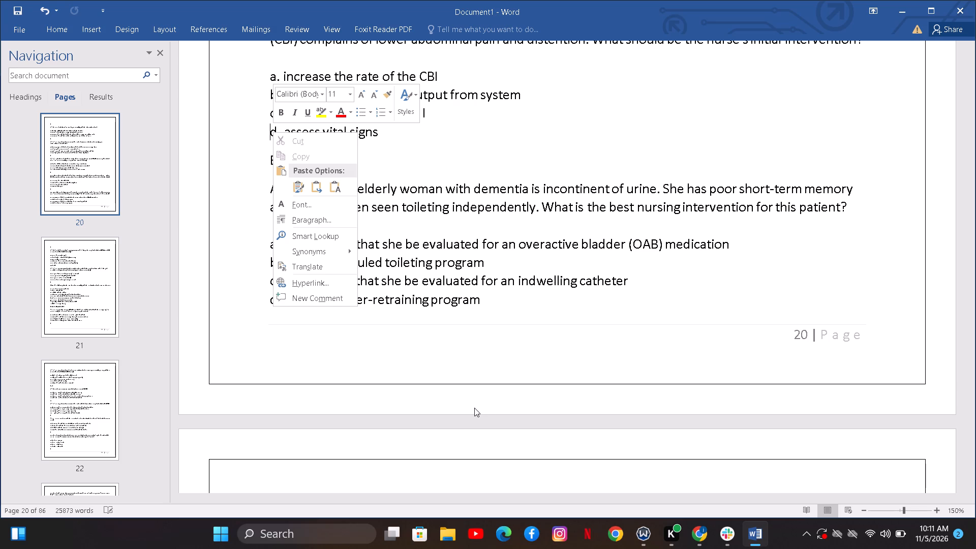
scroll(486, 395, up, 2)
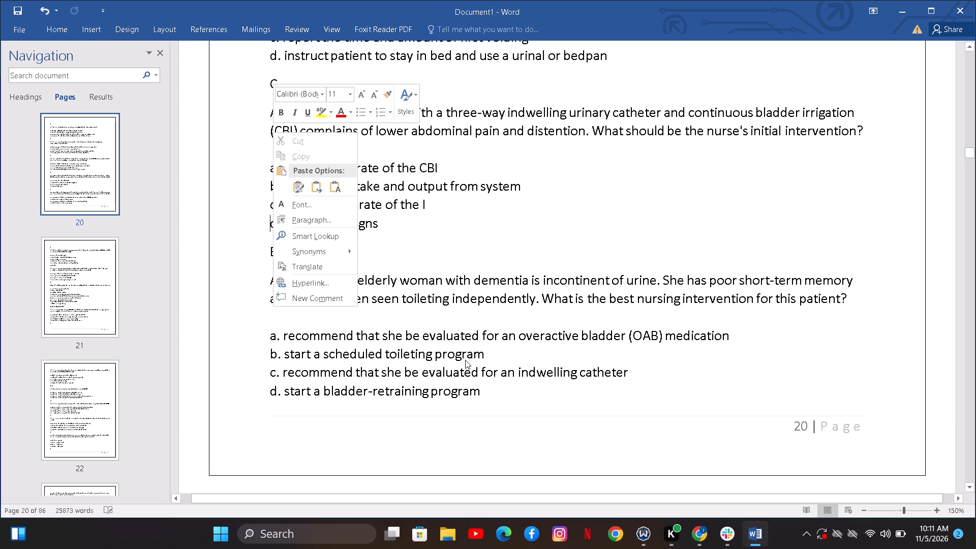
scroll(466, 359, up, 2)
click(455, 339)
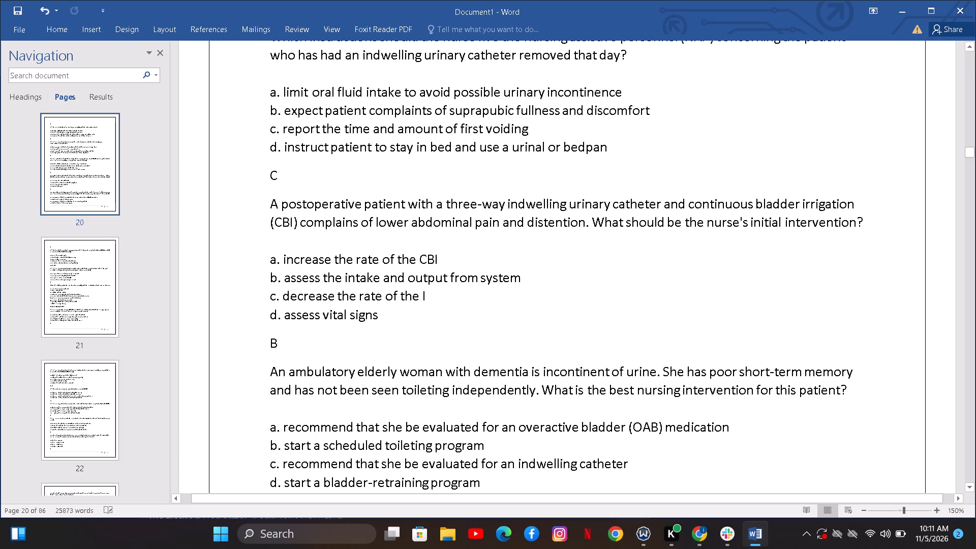
On page 19, ignore once the grammar flag on "B,E" in the answer to the nitrofurantoin interventions question.
scroll(464, 350, up, 9)
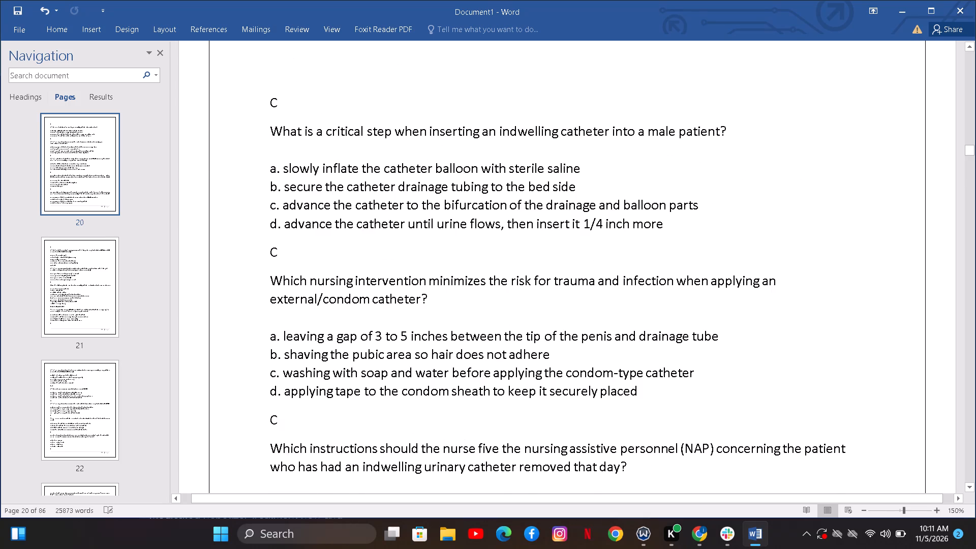
scroll(465, 341, up, 11)
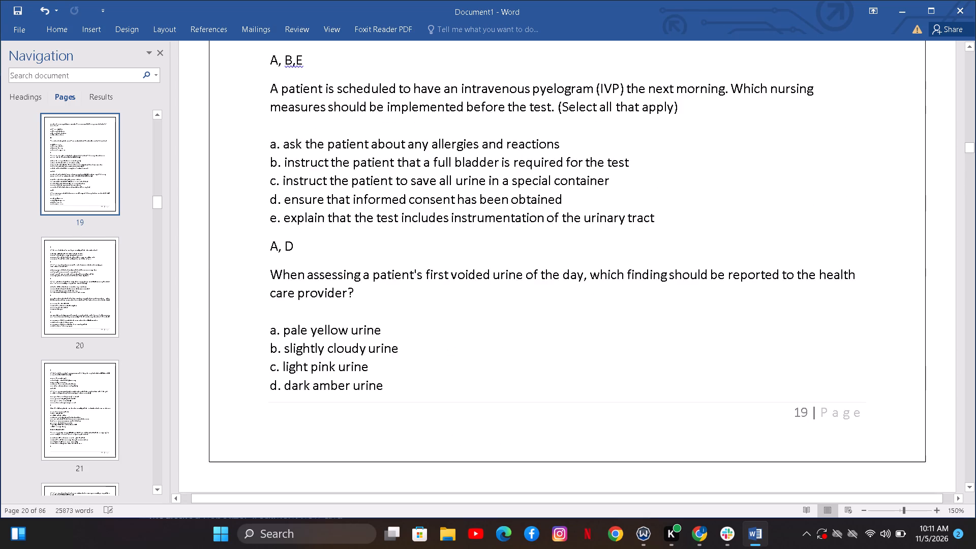
scroll(443, 341, down, 1)
scroll(443, 341, up, 7)
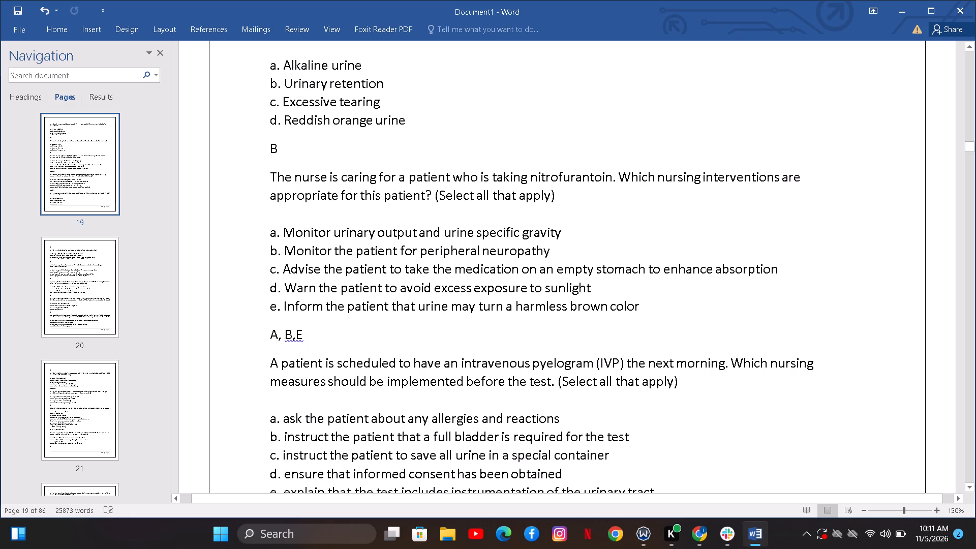
right_click(293, 341)
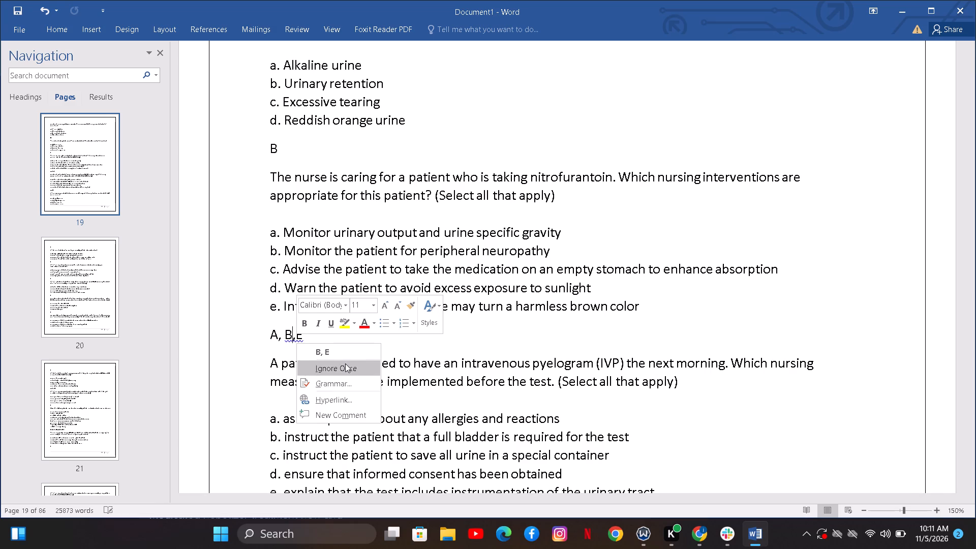
click(346, 363)
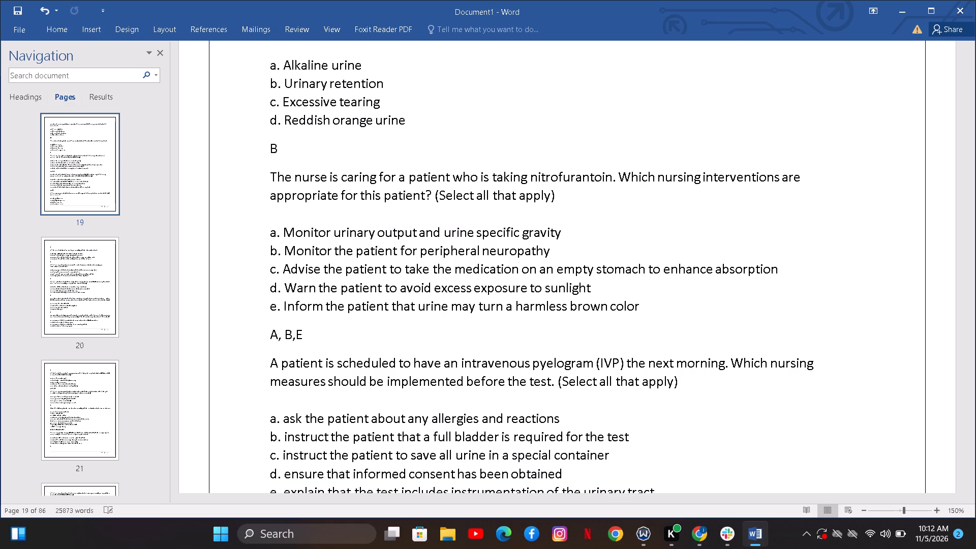
On page 19, correct "Cystitus" to "Cystitis" in option a of the solifenacin succinate question.
scroll(318, 315, up, 3)
scroll(432, 277, up, 5)
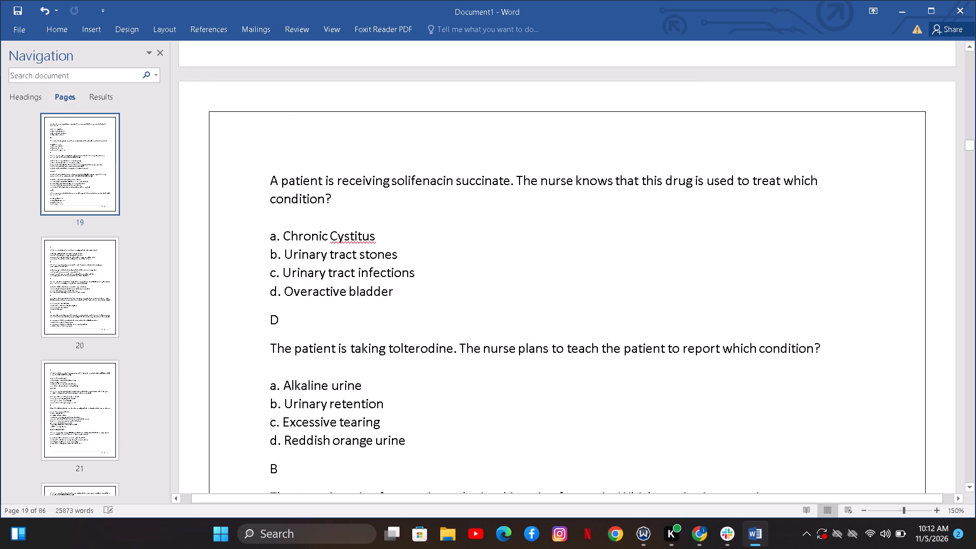
scroll(399, 280, up, 1)
right_click(352, 333)
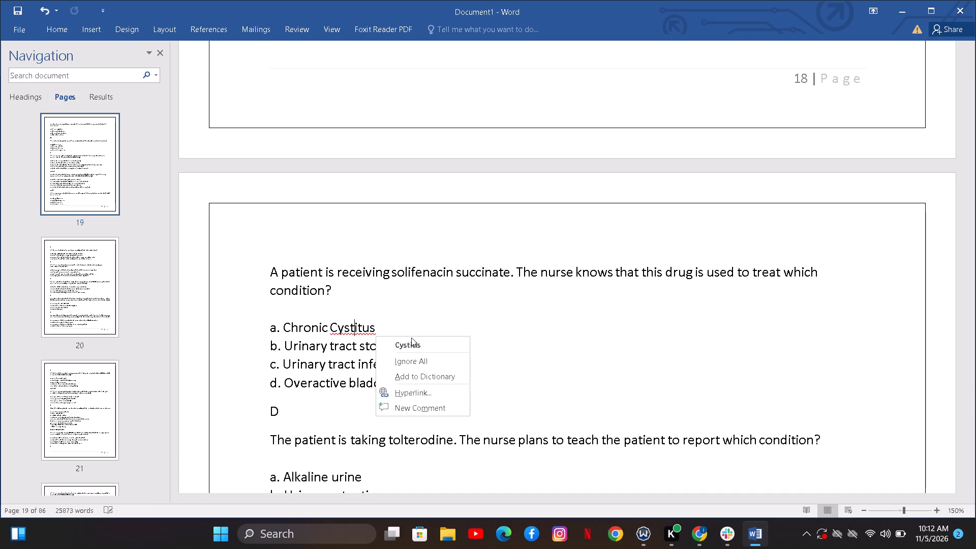
click(417, 345)
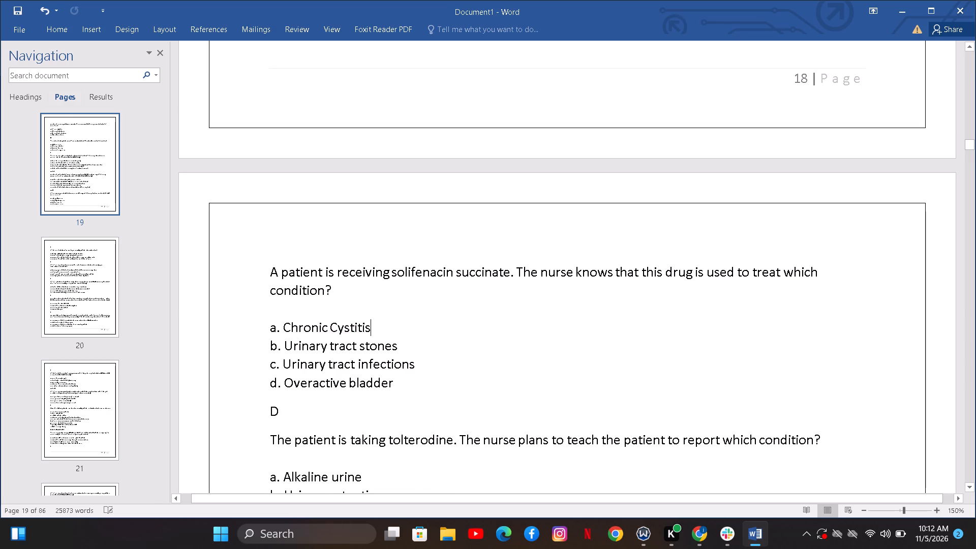
On page 18, ignore all spelling flags on "sulfamethoxale" in option d of the methenamine question.
scroll(422, 328, up, 7)
right_click(405, 321)
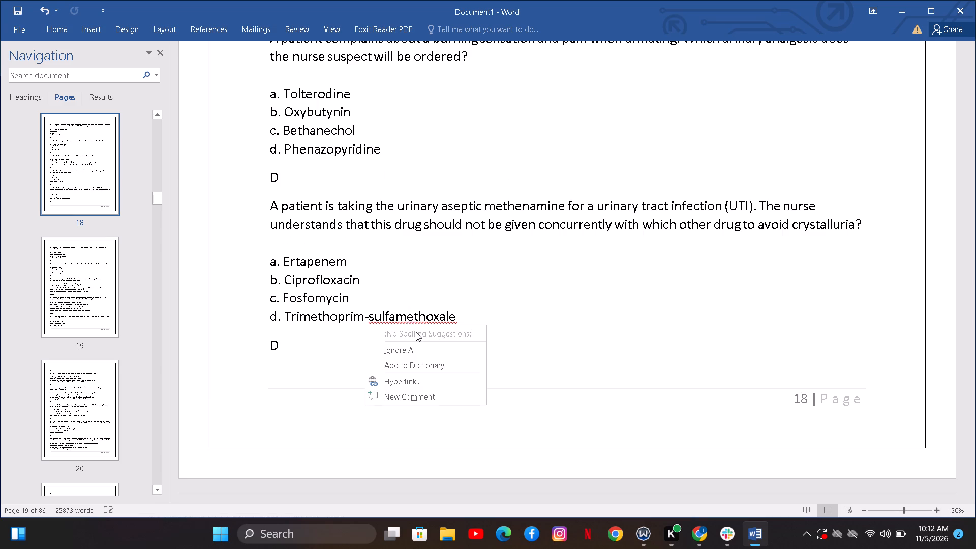
click(406, 349)
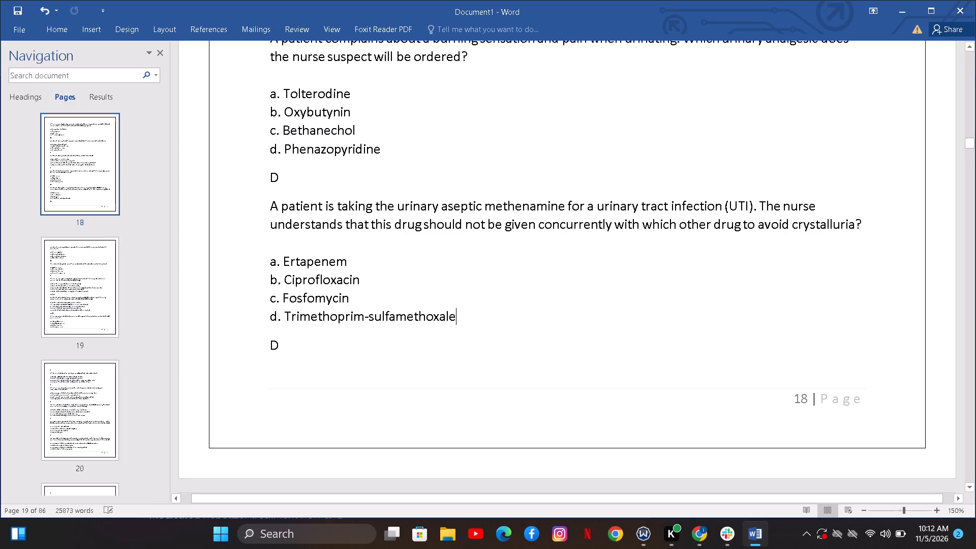
On page 18, correct "stomatitus" to "stomatitis" in the question about the patient receiving chemotherapy.
scroll(411, 320, up, 13)
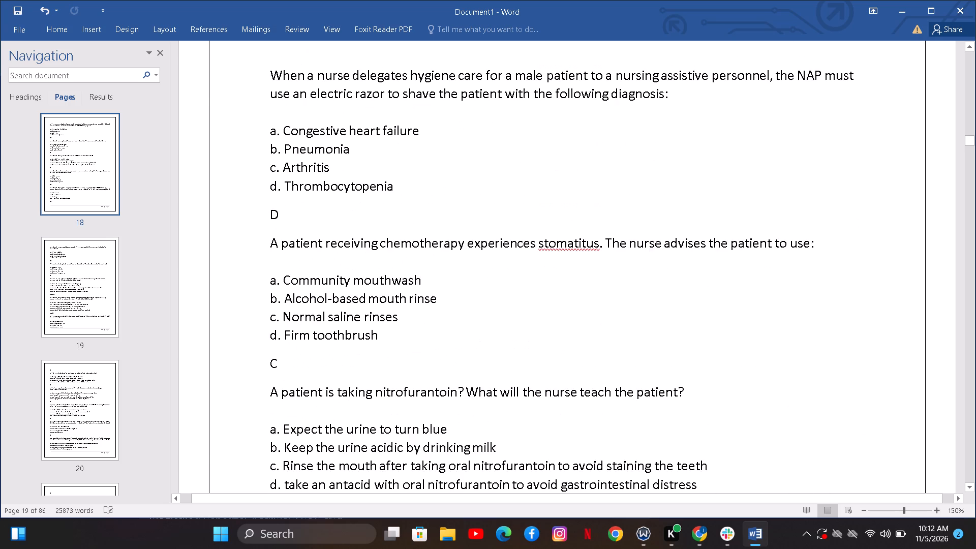
right_click(572, 339)
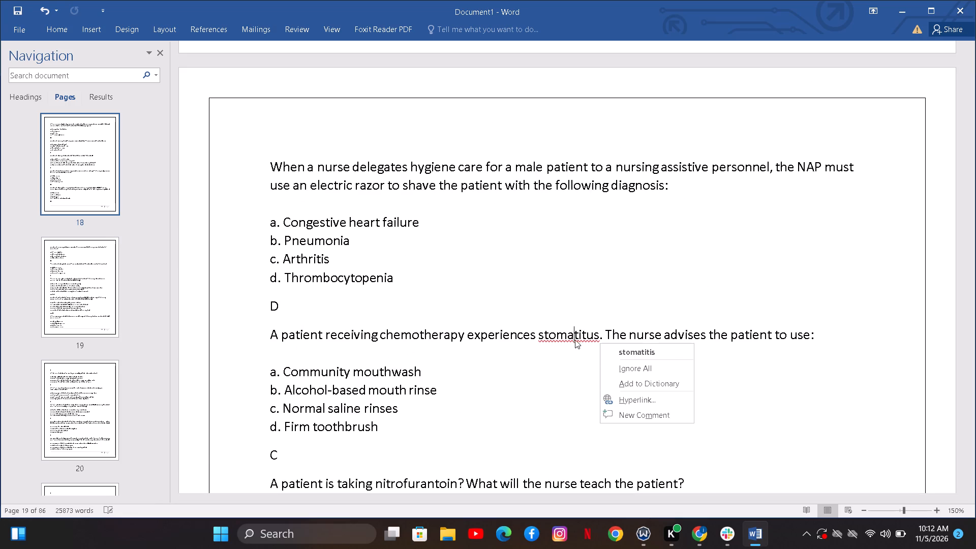
click(619, 355)
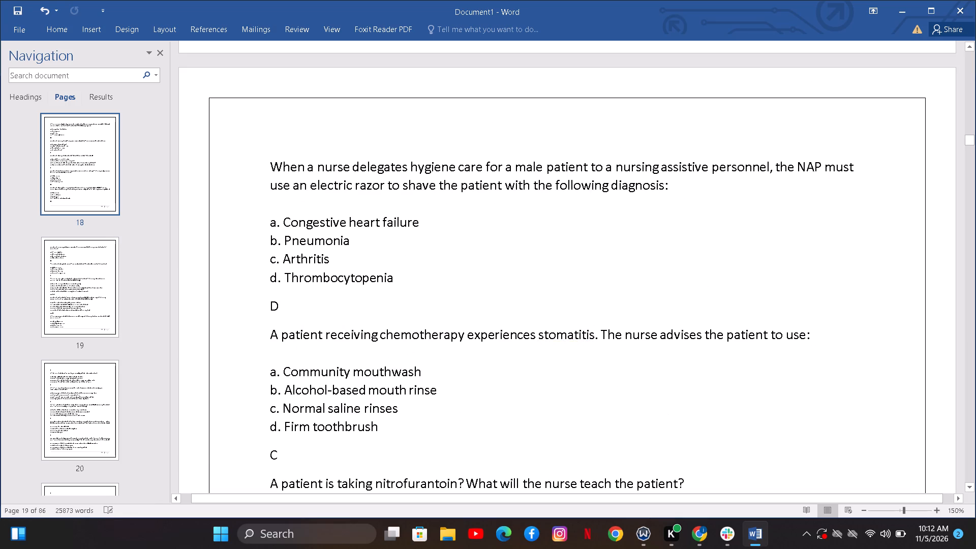
On page 17, ignore all spelling flags on "toothette" in option d of the oral care ordering question.
scroll(475, 324, up, 15)
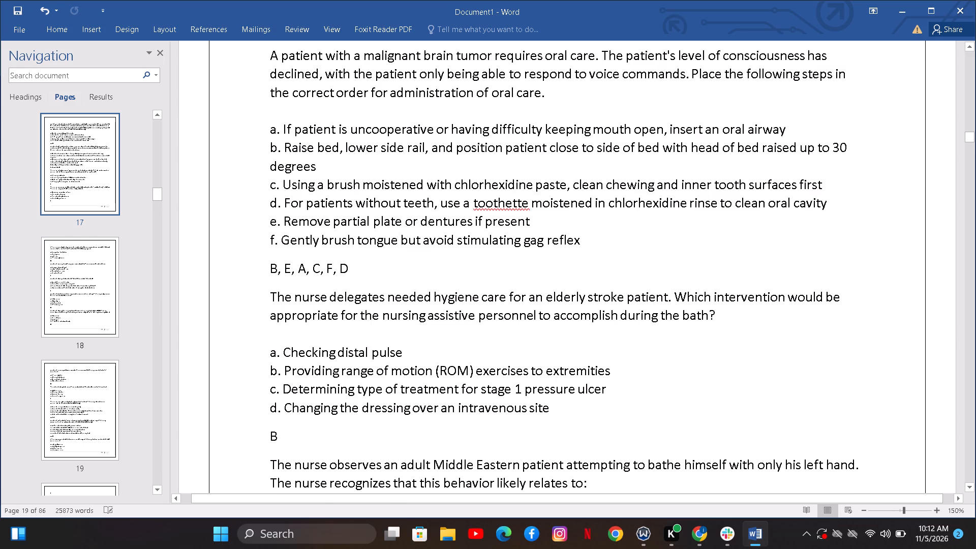
scroll(483, 317, down, 1)
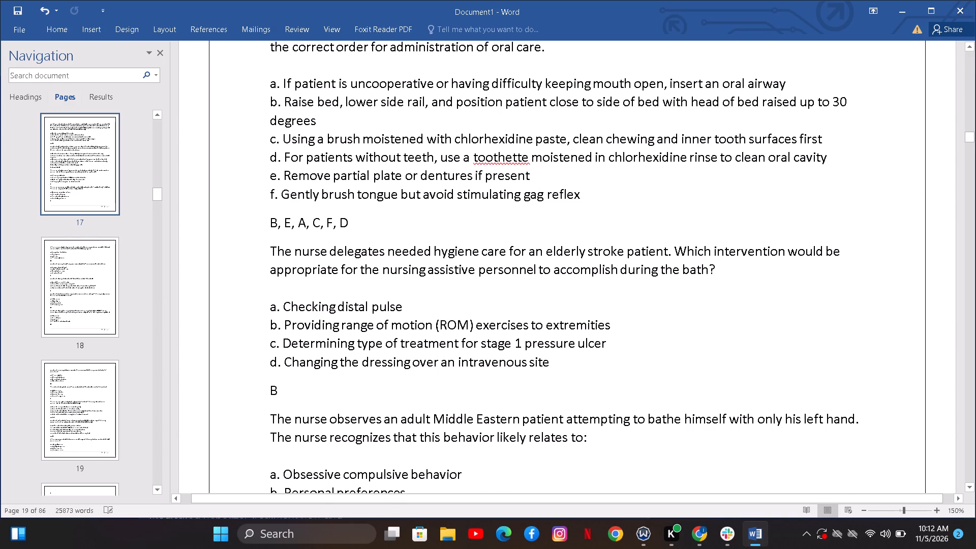
right_click(509, 162)
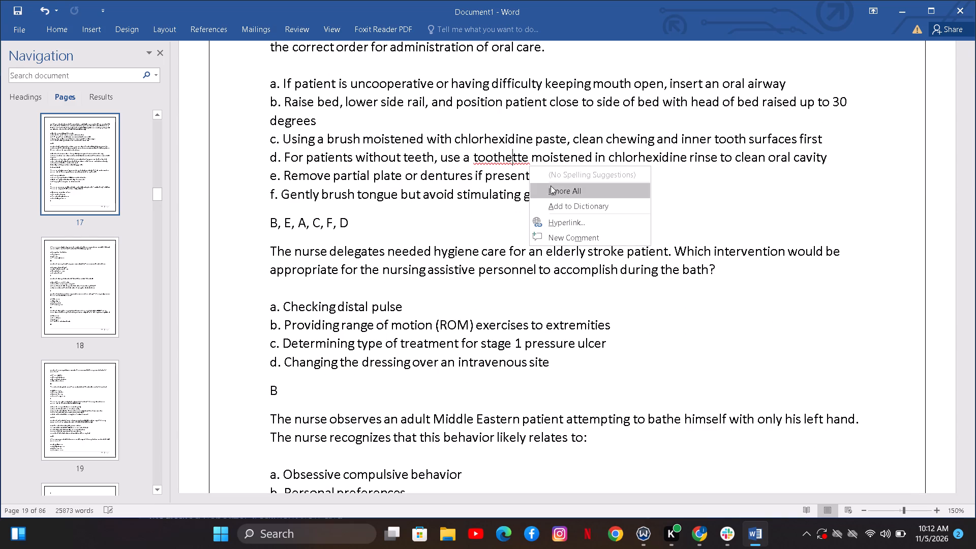
click(558, 191)
On page 17, correct "peridontal" to "periodontal" in option c of the question about aging and oral health.
scroll(361, 243, up, 5)
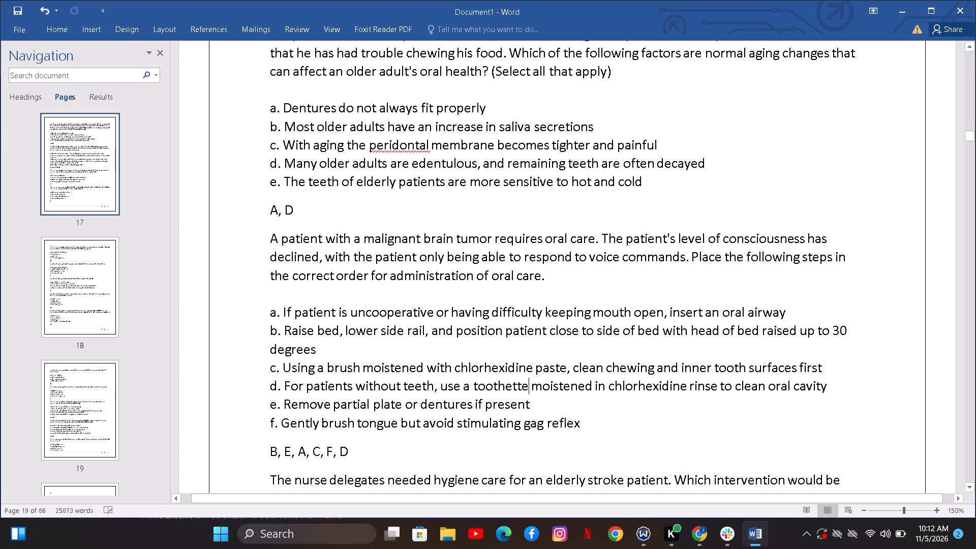
right_click(400, 148)
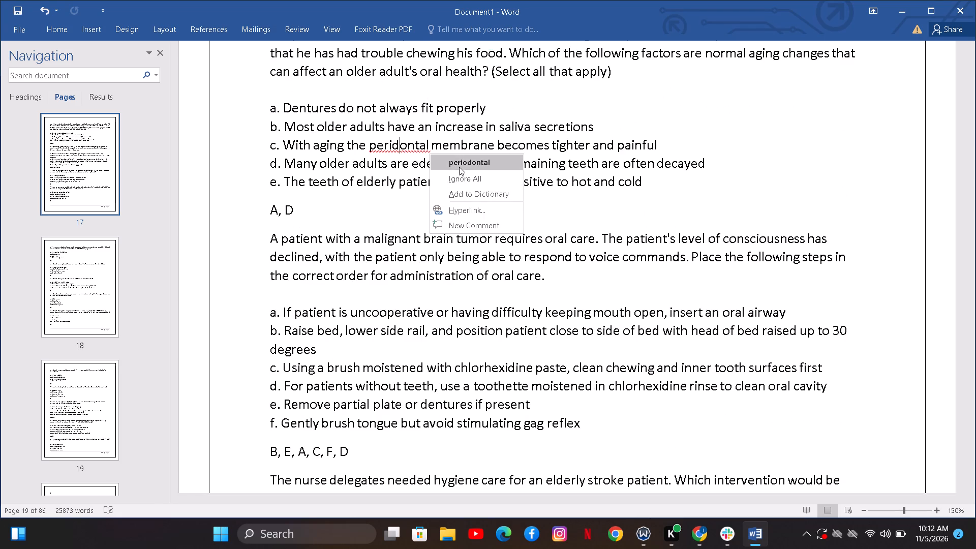
click(464, 161)
On page 17, ignore the grammar flag on "88 year old" in the question about the patient's oral health.
scroll(445, 187, up, 5)
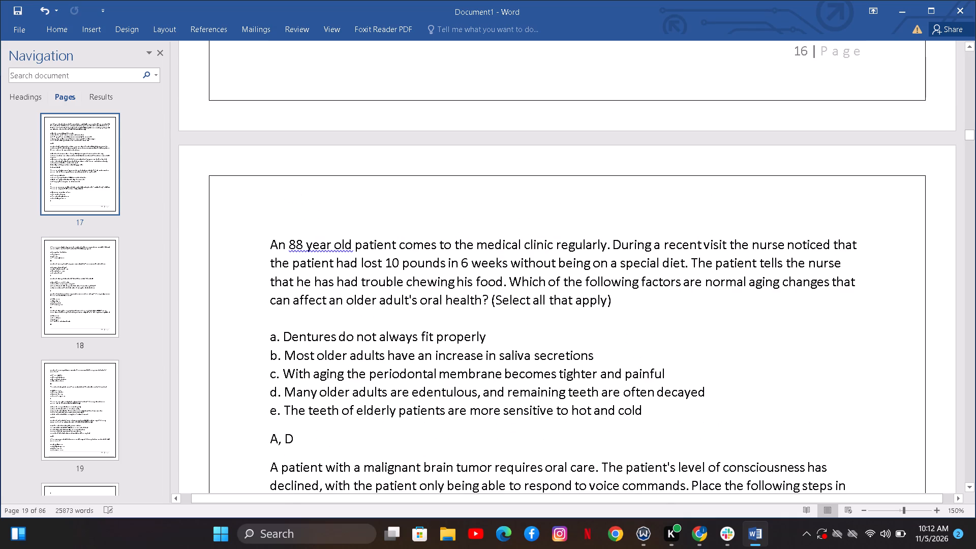
right_click(329, 249)
click(380, 274)
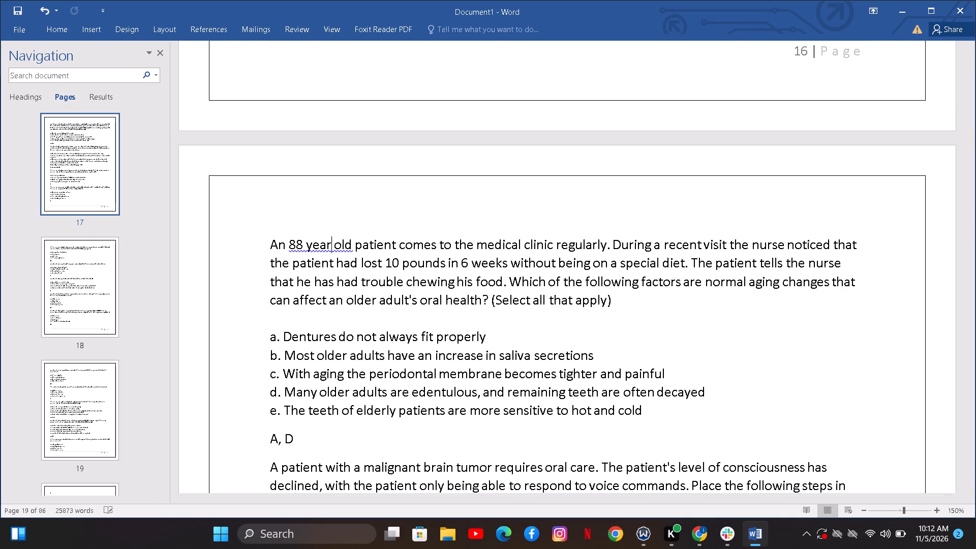
On page 16, ignore the grammar flag on "70 year old" in option d of the skin problem risk question.
scroll(380, 272, up, 13)
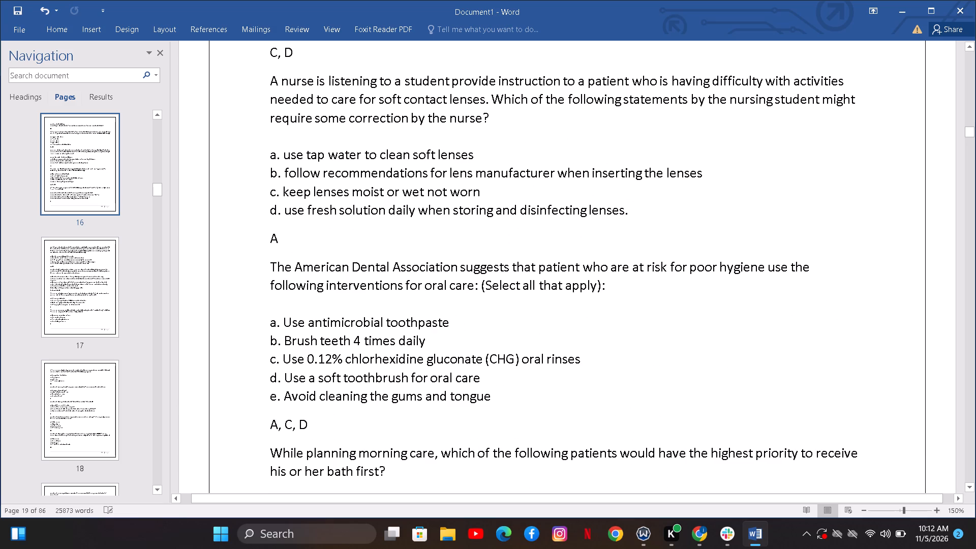
scroll(374, 271, up, 11)
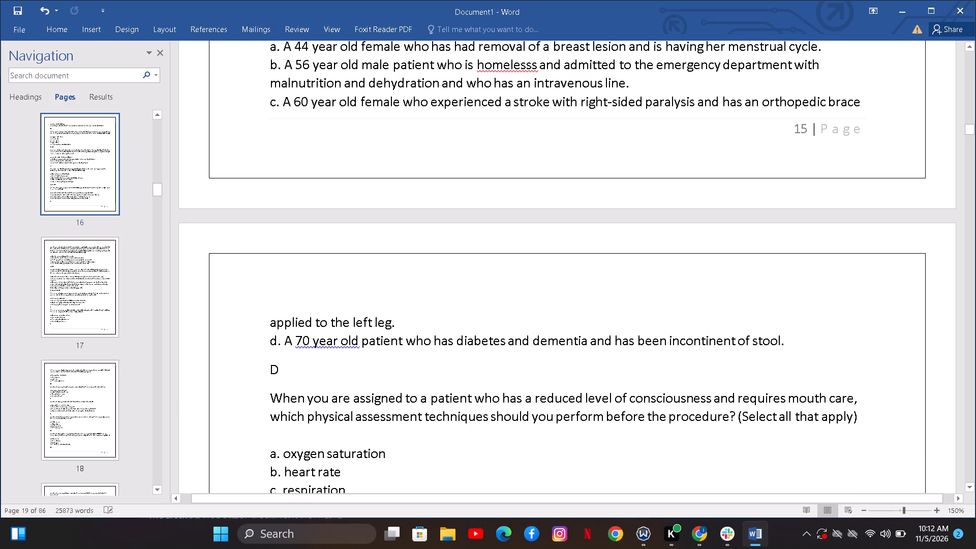
right_click(331, 344)
click(380, 370)
On page 15, correct "homelesss" to "homeless" in option b of the skin problem risk question.
scroll(377, 362, up, 5)
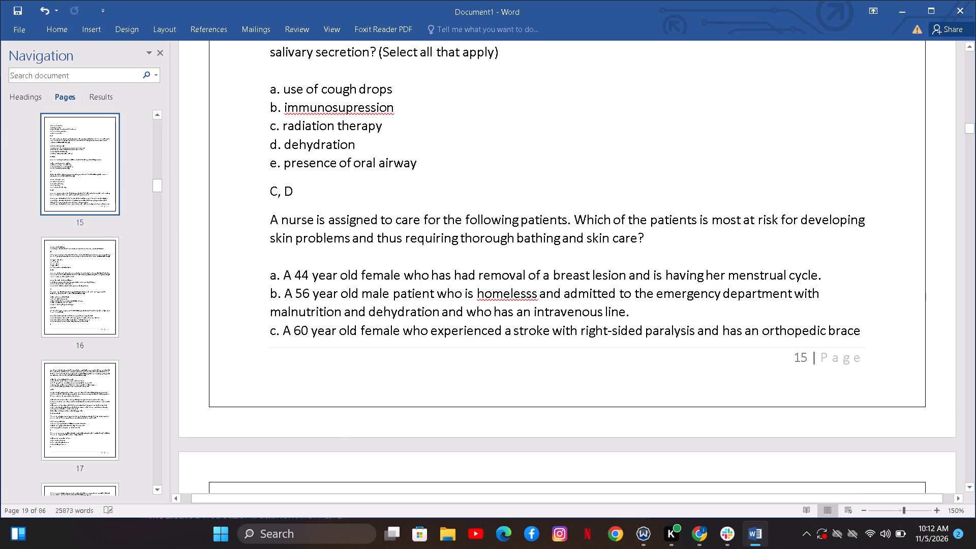
right_click(506, 298)
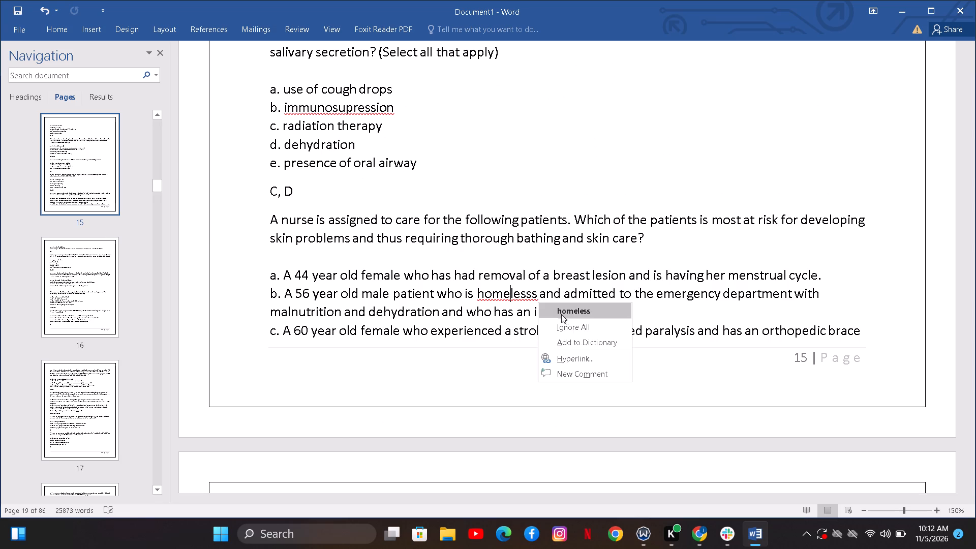
click(563, 312)
On page 15, correct "immunosupression" to "immunosuppression" in option b of the salivary secretion question.
scroll(358, 318, up, 3)
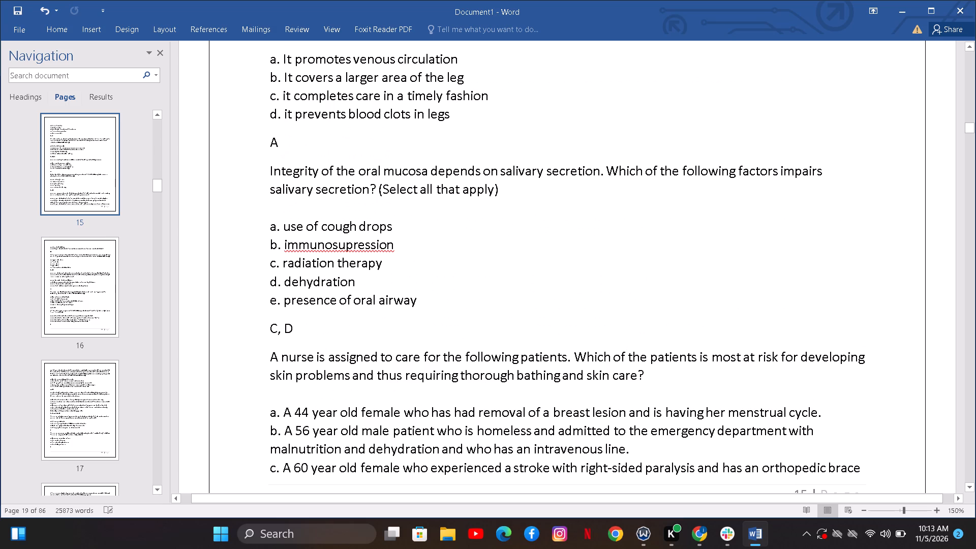
right_click(325, 252)
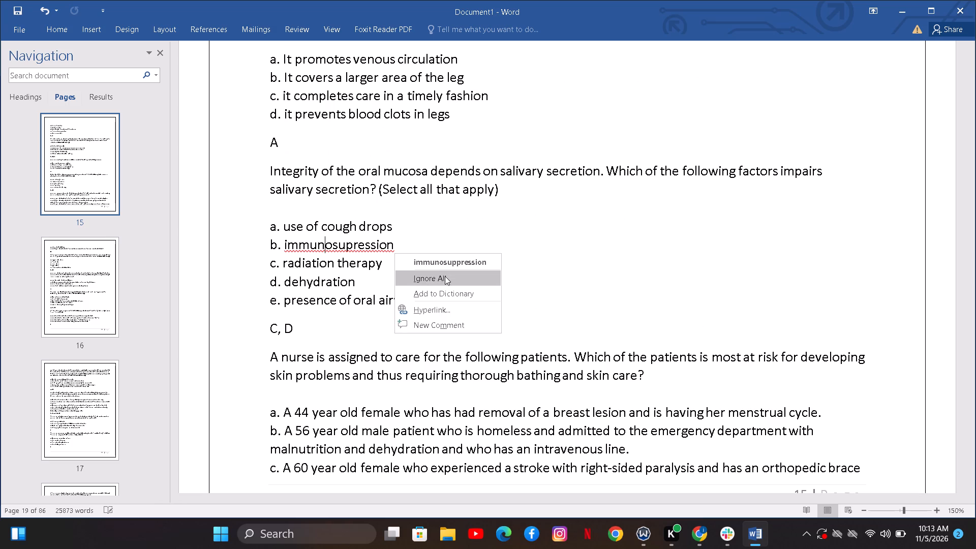
click(448, 264)
On page 15, ignore all spelling flags on "Prone's" in option a of the patient position question.
scroll(347, 283, up, 12)
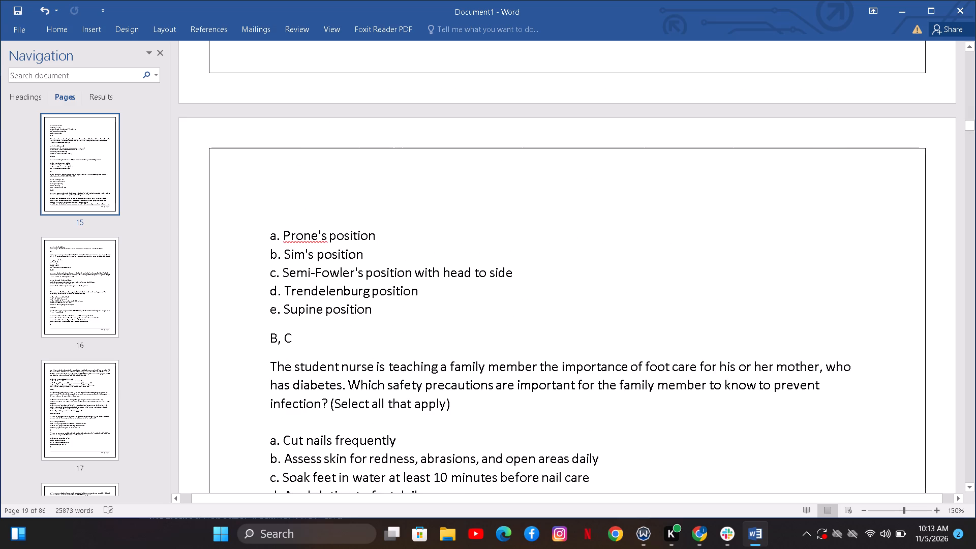
right_click(309, 242)
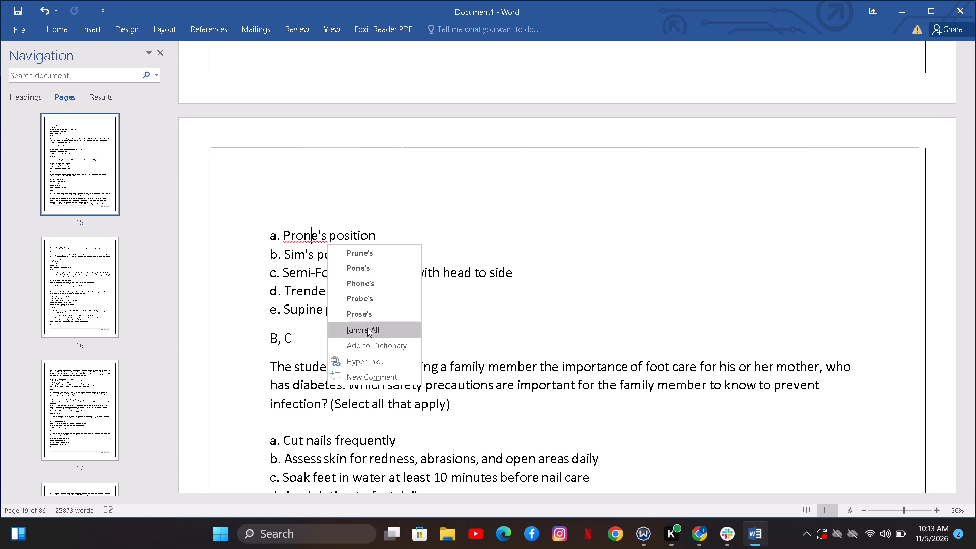
click(367, 328)
On page 14, correct "Your" to "You" at the start of the question about the night shift nurse and the confused patient.
scroll(367, 323, up, 16)
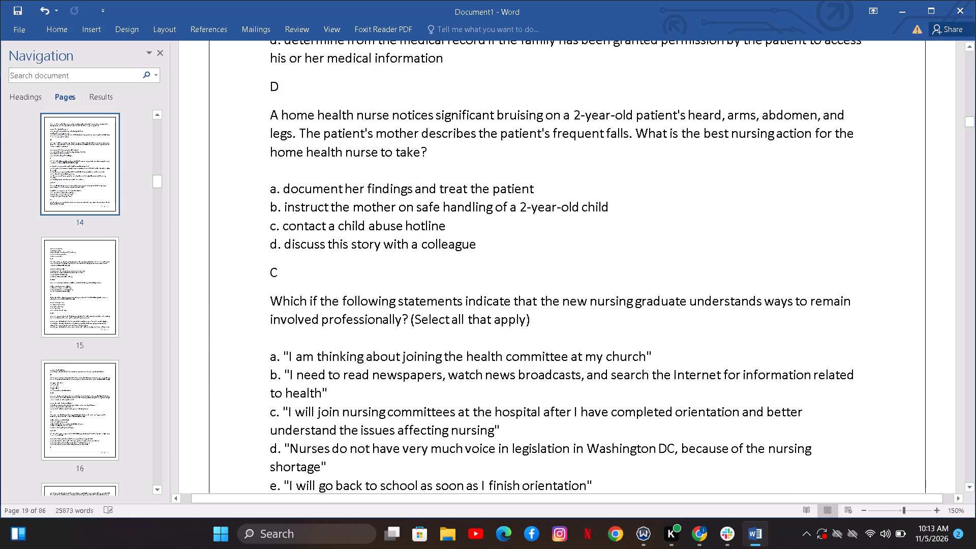
scroll(369, 319, up, 7)
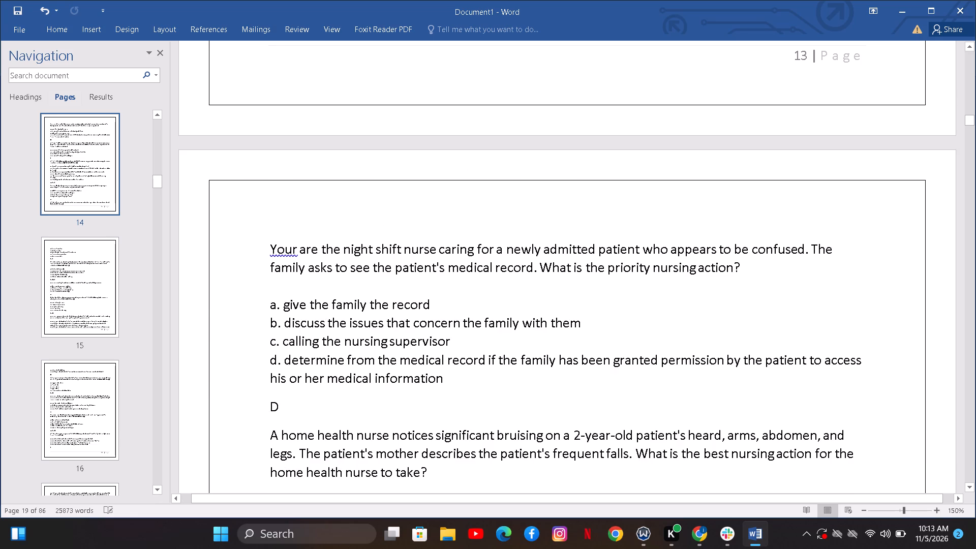
right_click(287, 253)
click(329, 265)
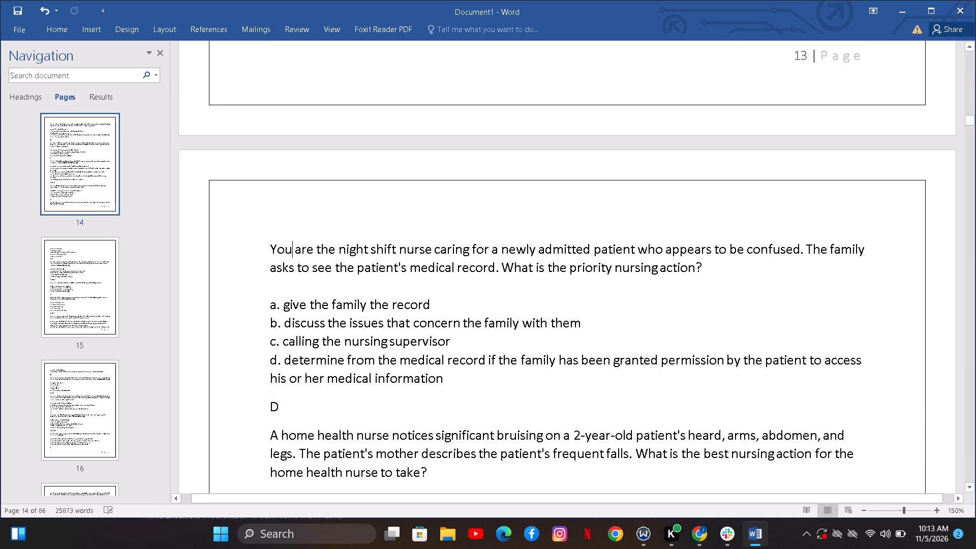
On page 11, correct "Amerian" to "American" in option e of the question about legal sources of standards of care.
scroll(334, 265, up, 8)
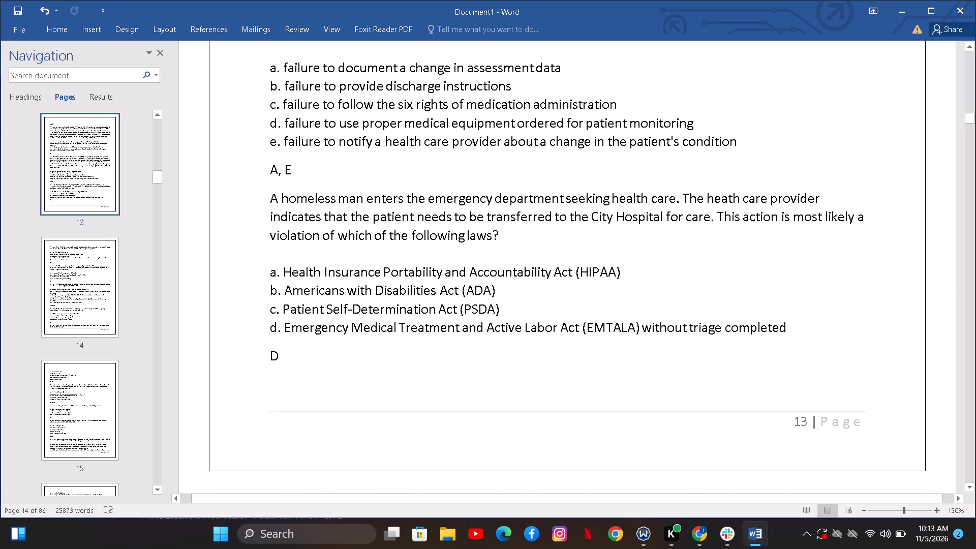
scroll(335, 266, up, 12)
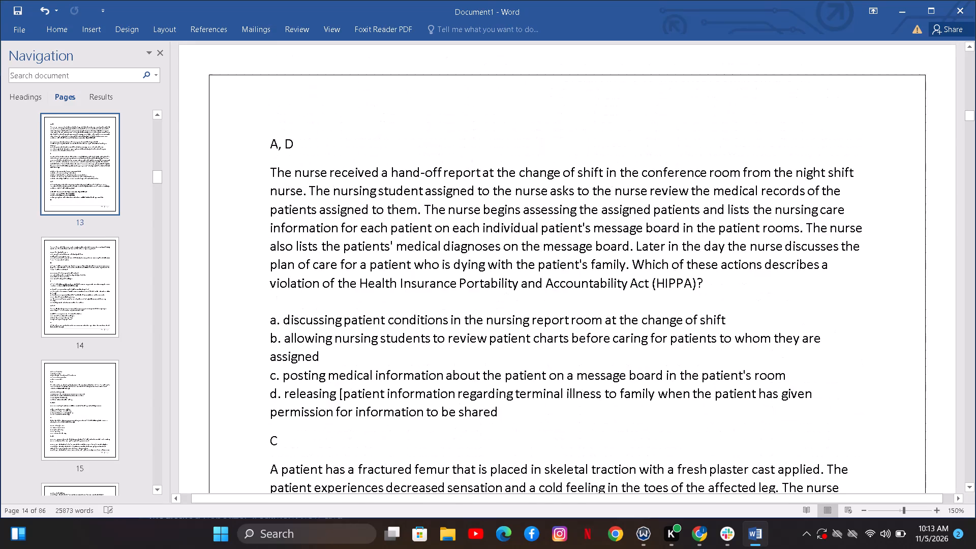
scroll(336, 265, up, 15)
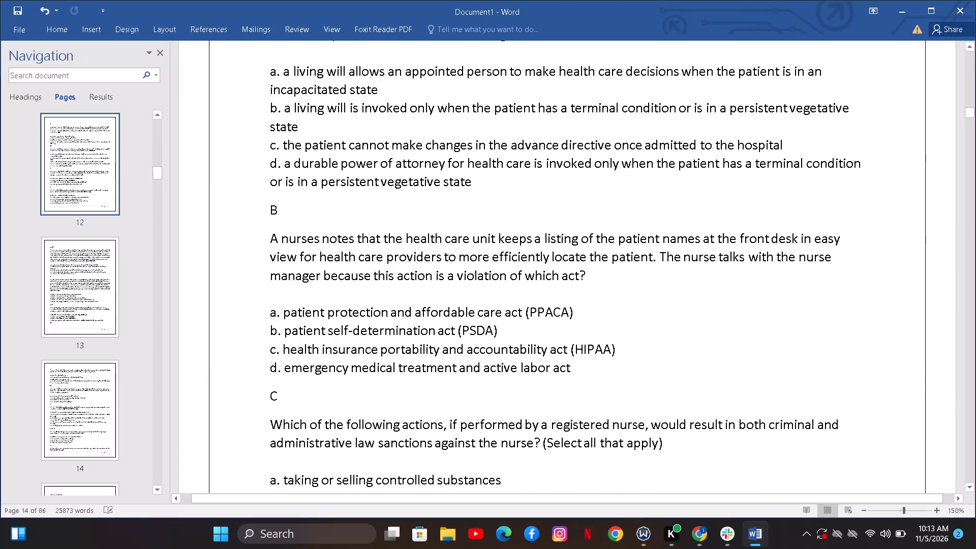
scroll(338, 264, up, 17)
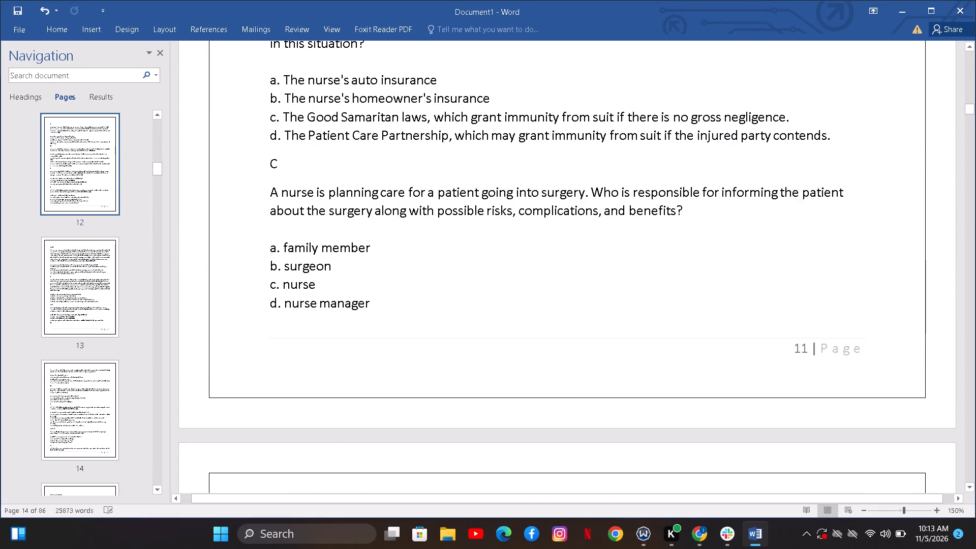
scroll(339, 264, up, 10)
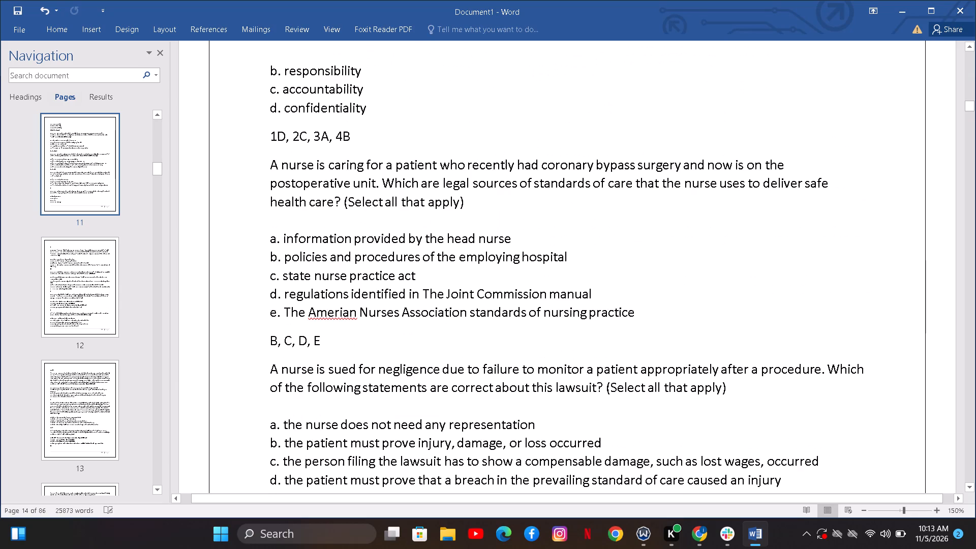
right_click(335, 317)
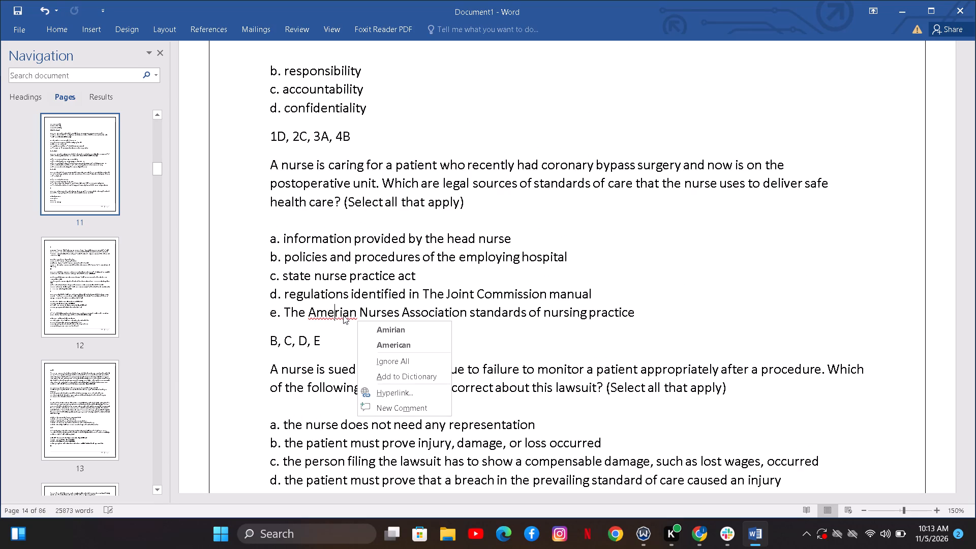
click(373, 340)
On page 10, replace "tole" with the suggestion "tale" in option f of the question about defining quality of life.
scroll(374, 338, up, 3)
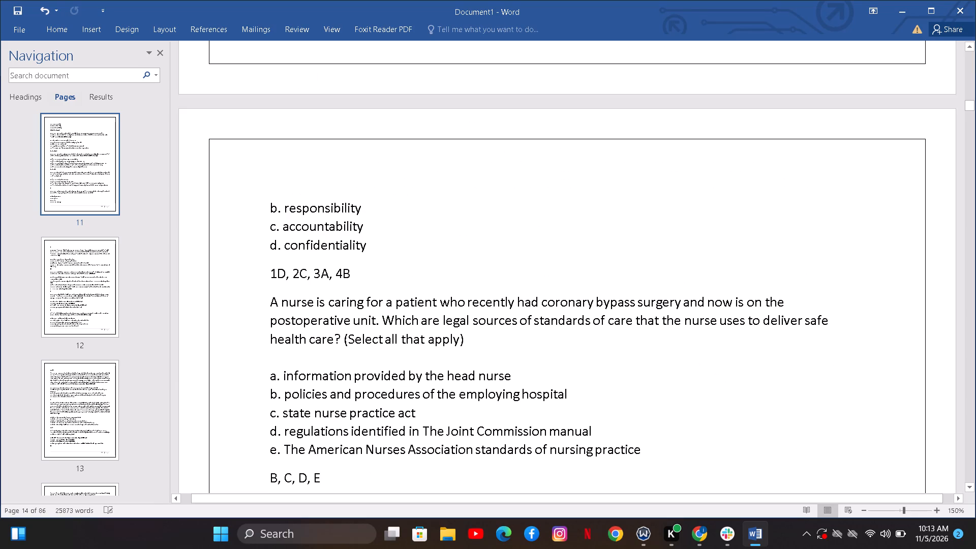
scroll(374, 335, up, 10)
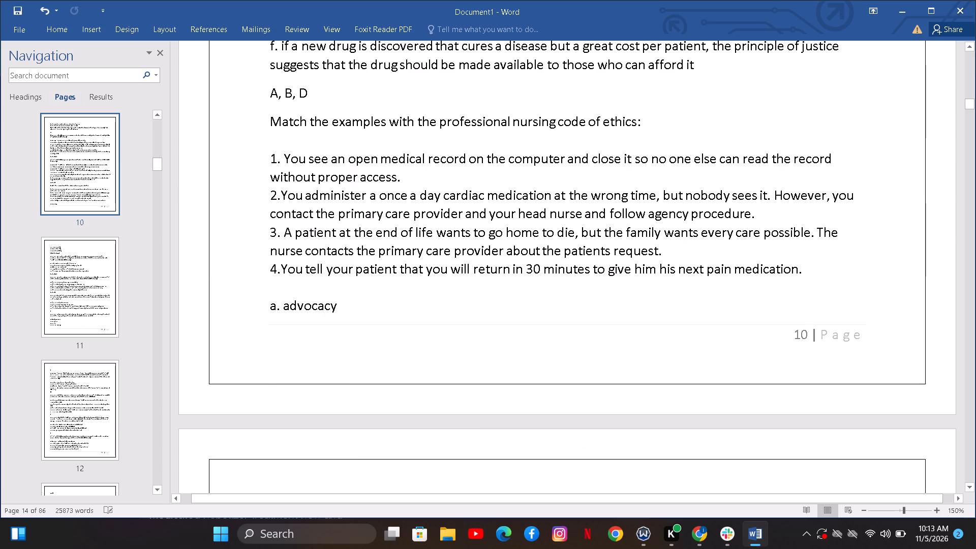
scroll(374, 335, up, 8)
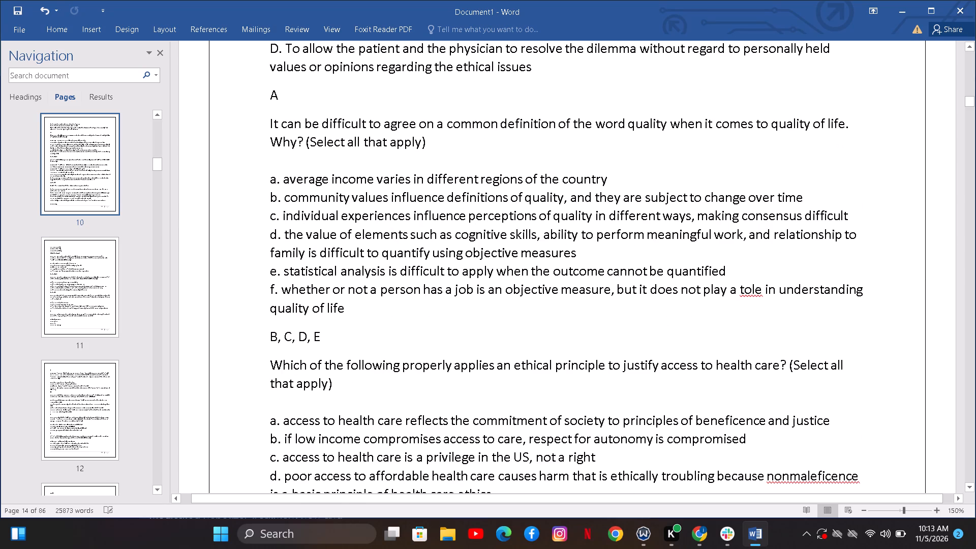
right_click(747, 292)
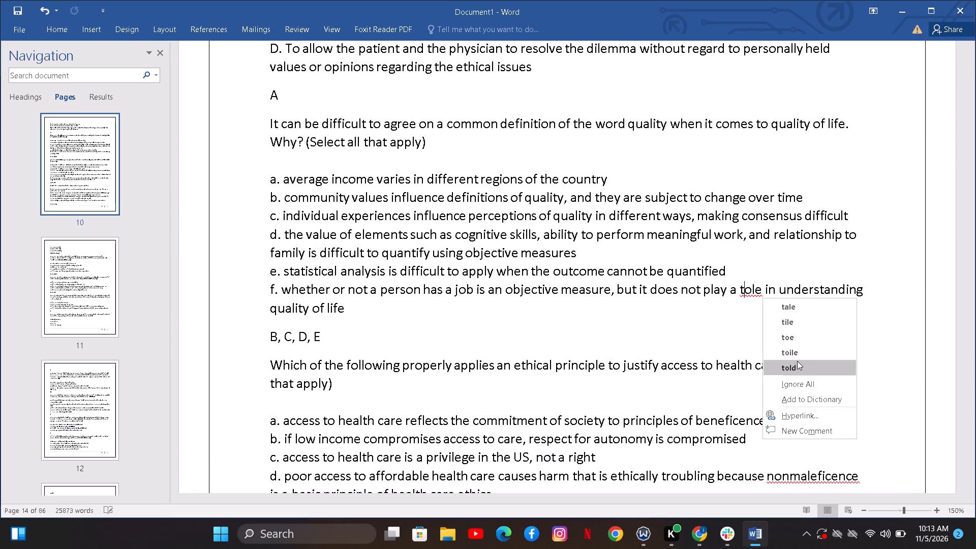
click(791, 311)
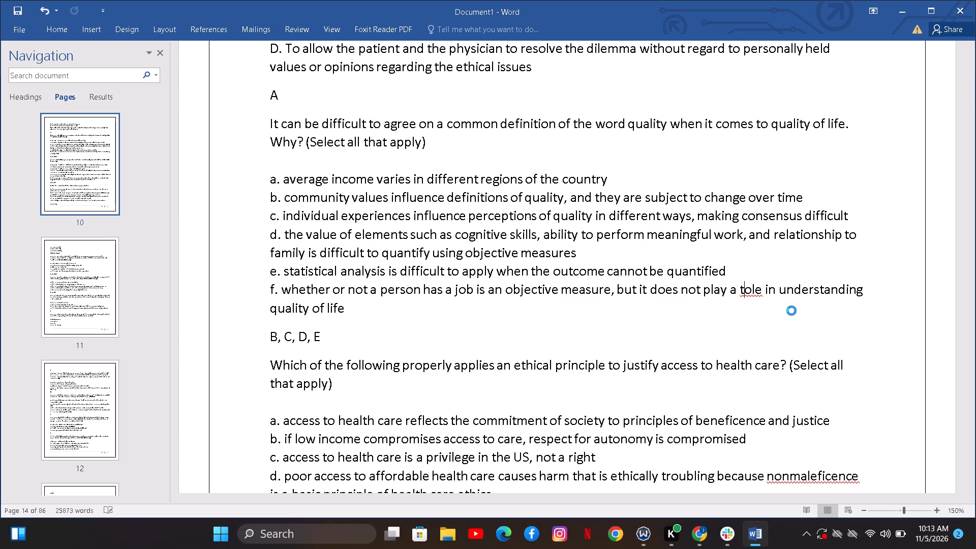
On page 10, correct "principals" to "principles" in option C of the question about resolving ethical dilemmas.
scroll(504, 355, up, 4)
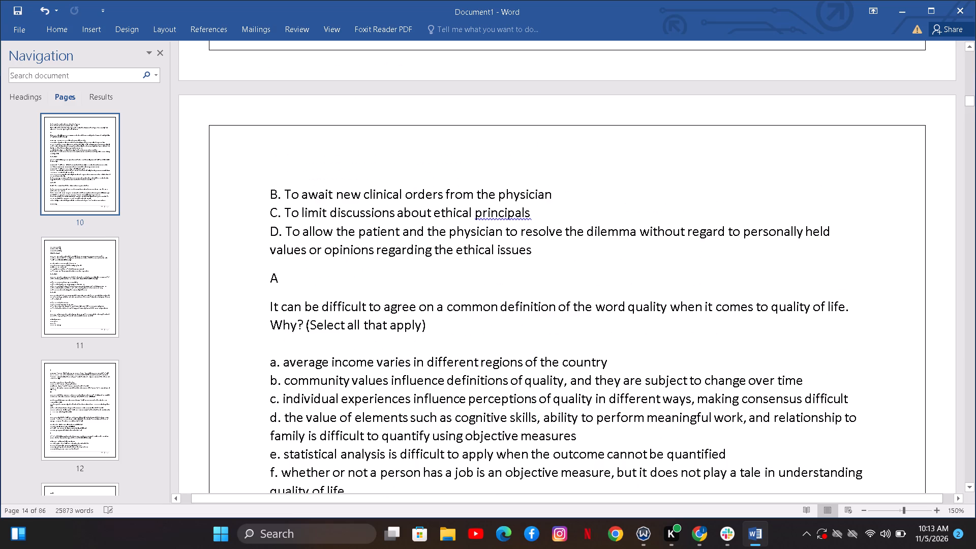
right_click(502, 219)
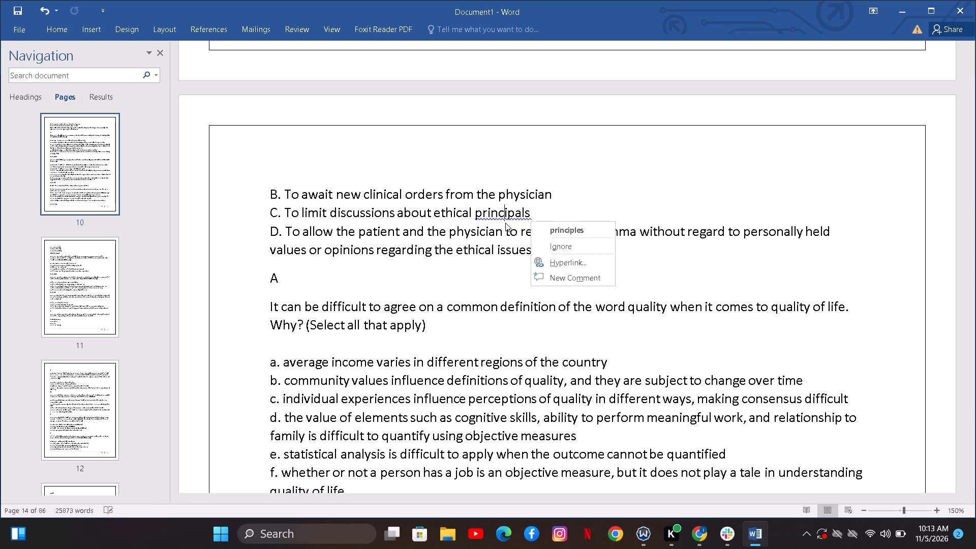
click(551, 234)
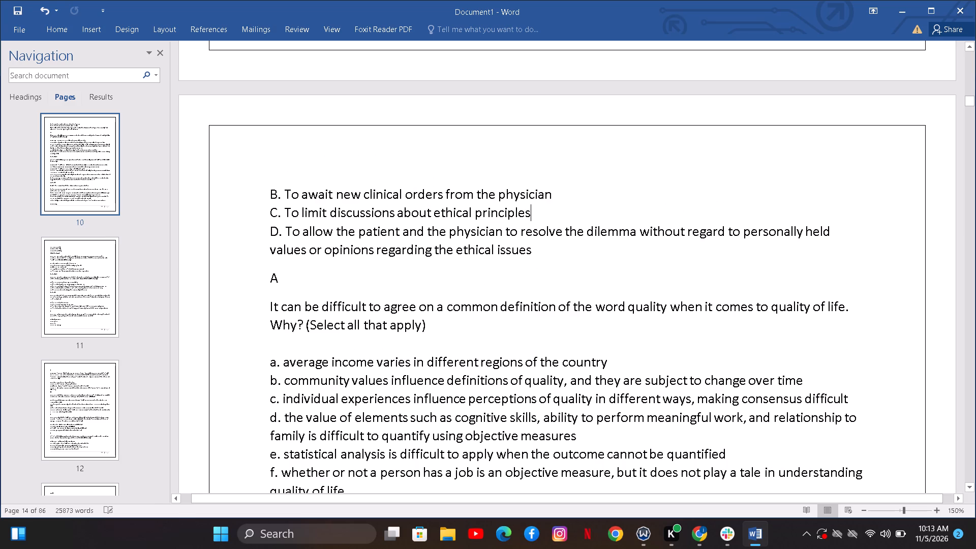
On page 7, ignore all spelling flags on "nonmaleficence" in option c of the postoperative pain management question.
scroll(504, 275, up, 12)
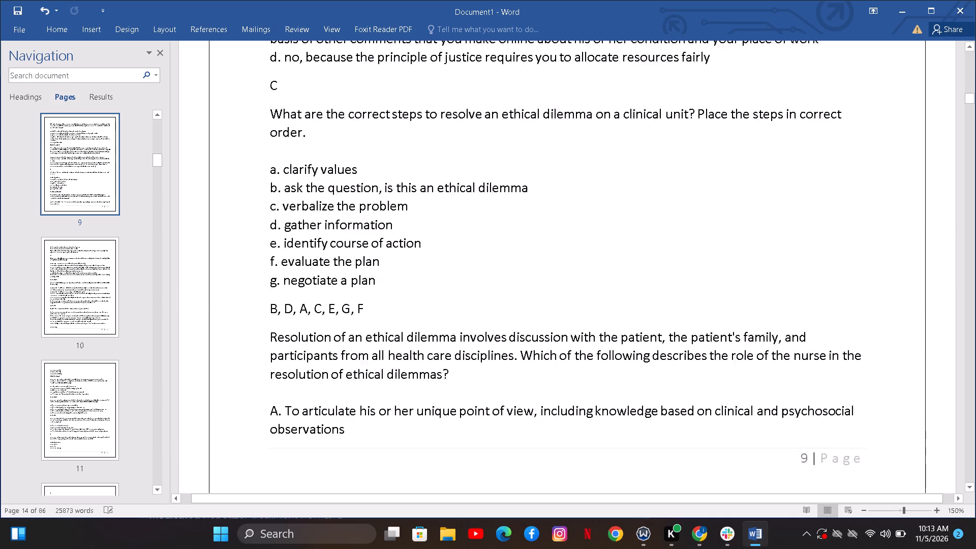
scroll(511, 272, up, 14)
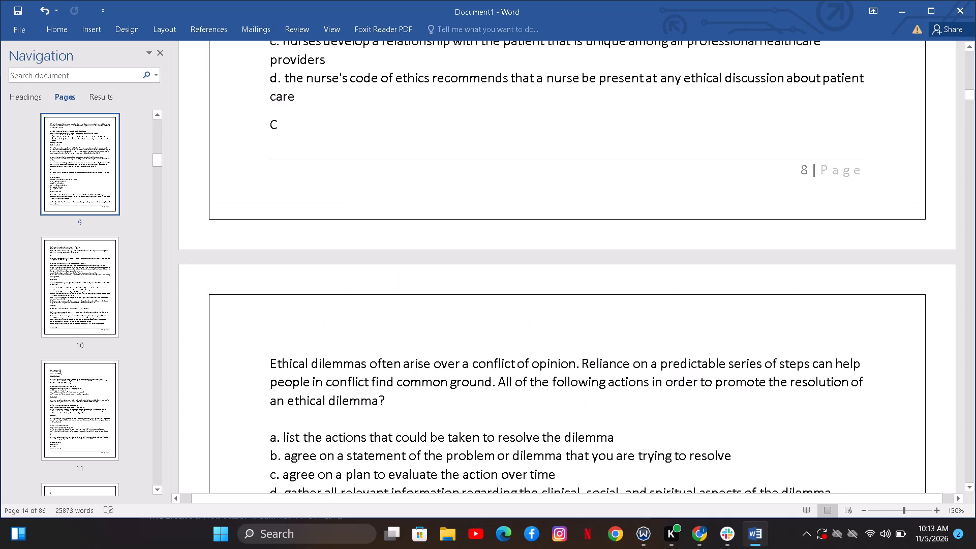
scroll(514, 270, up, 13)
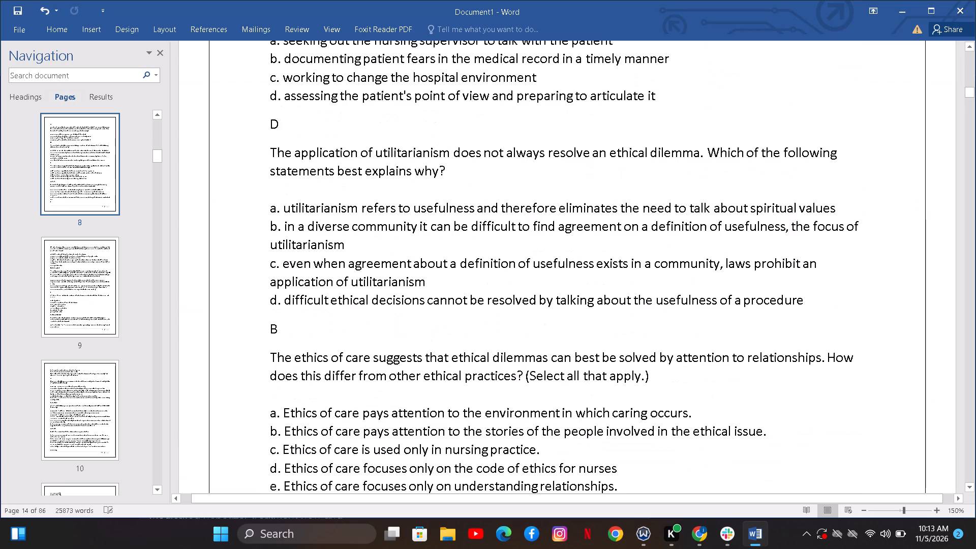
scroll(515, 269, up, 11)
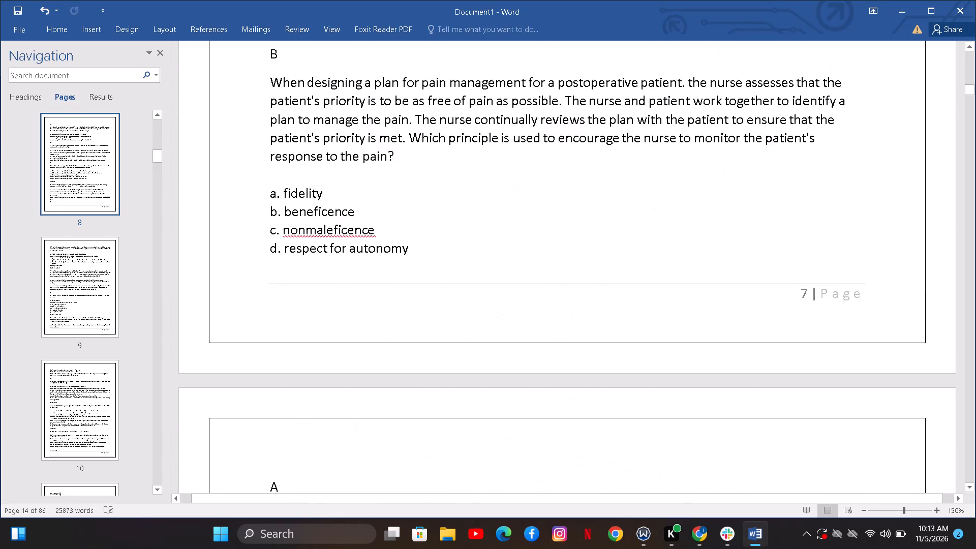
scroll(516, 268, up, 3)
right_click(314, 324)
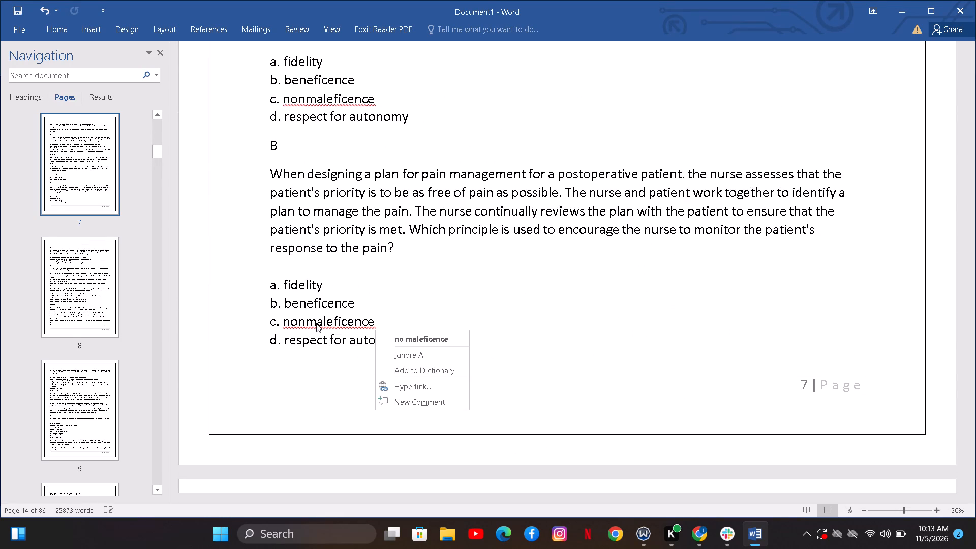
click(408, 350)
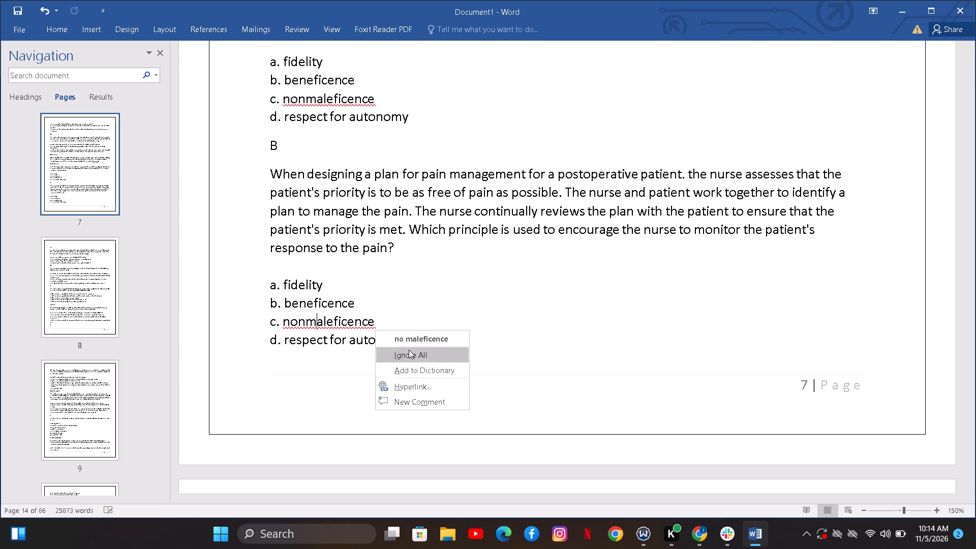
Check pages 7 back through 1 for any remaining spelling flags in the questions and options.
scroll(386, 316, up, 9)
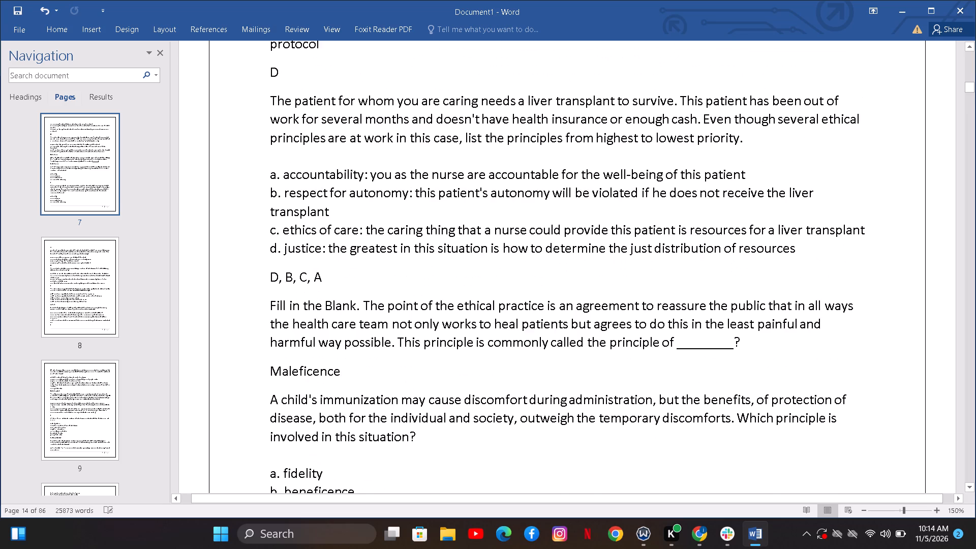
scroll(388, 316, up, 15)
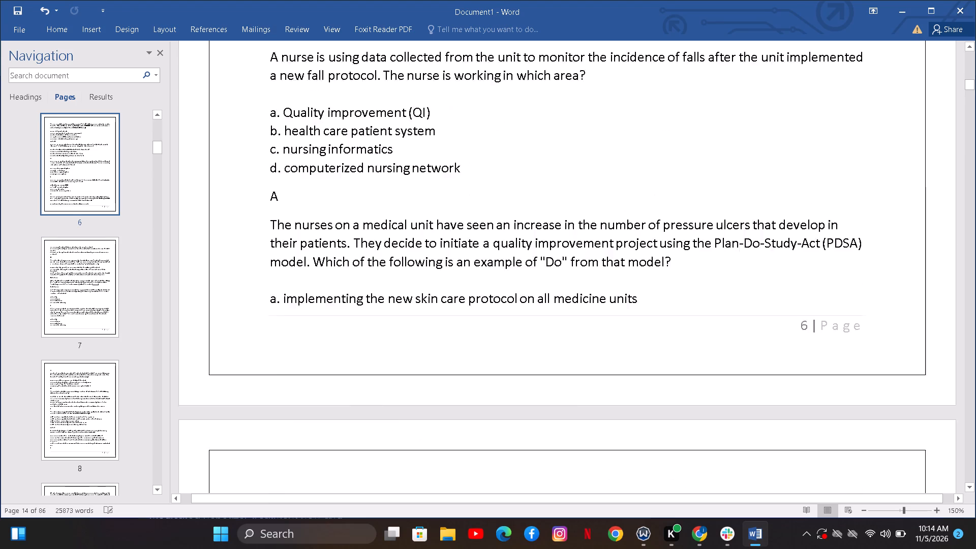
scroll(390, 315, up, 14)
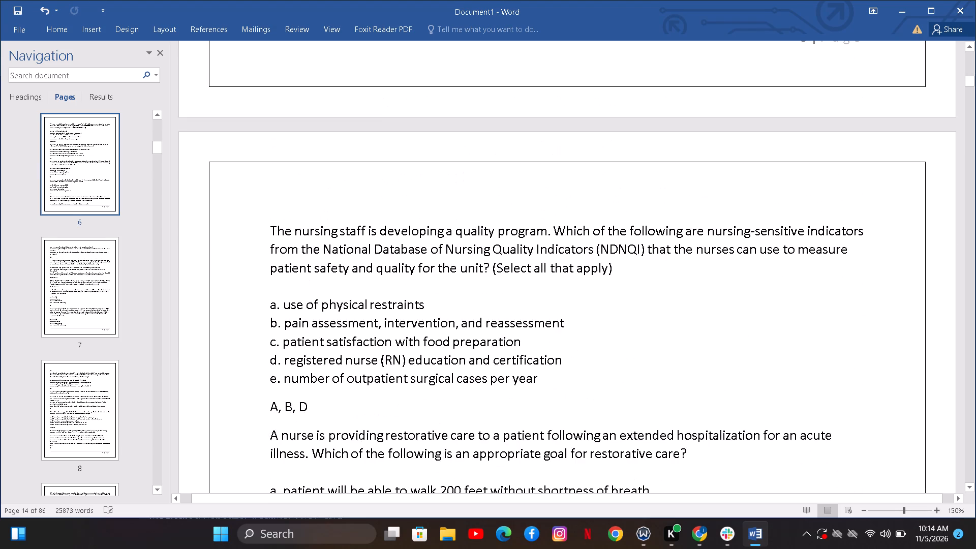
scroll(392, 313, up, 19)
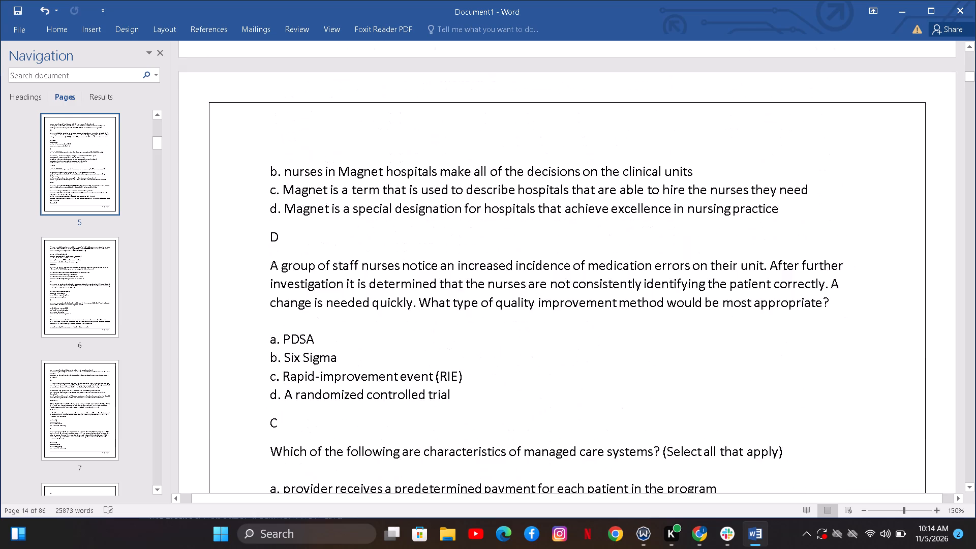
scroll(394, 312, up, 17)
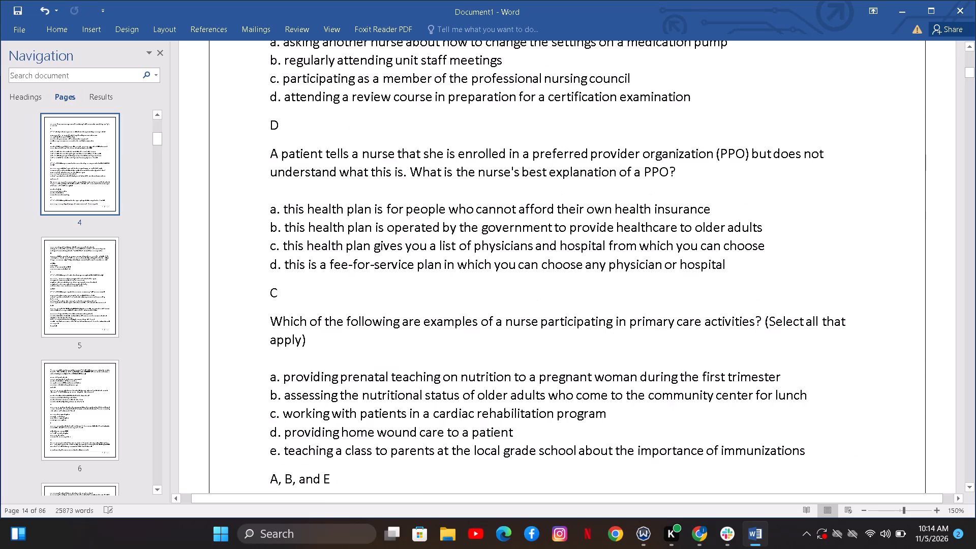
scroll(394, 312, up, 5)
scroll(394, 311, up, 19)
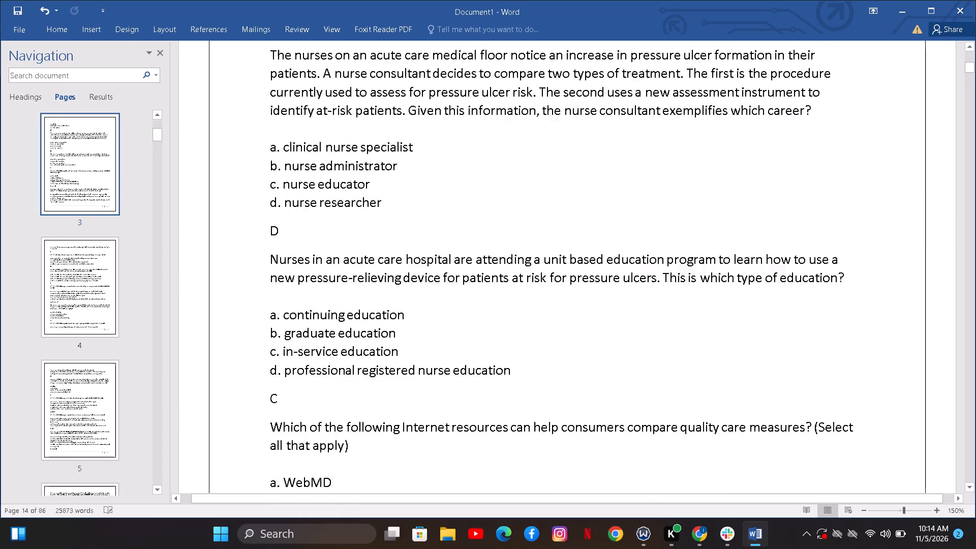
scroll(398, 308, up, 18)
scroll(398, 308, up, 19)
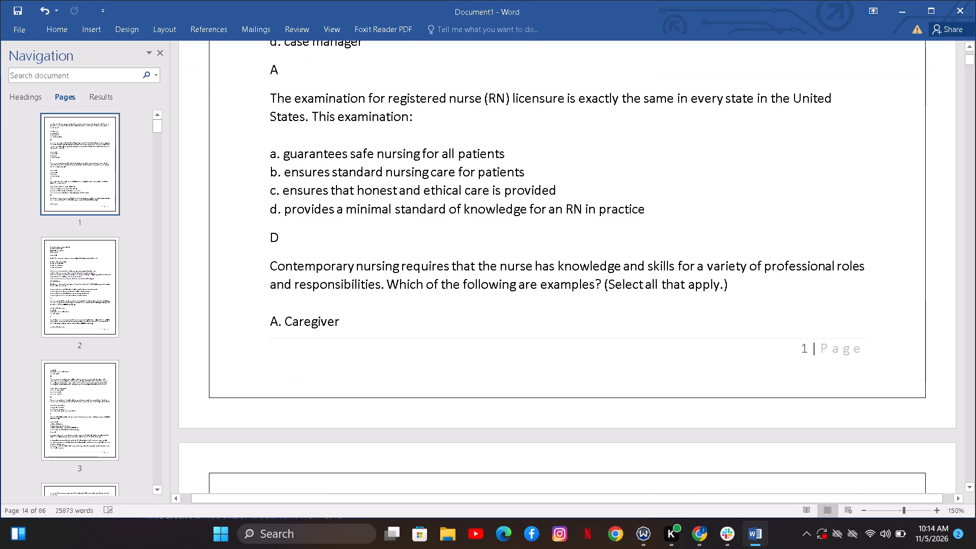
scroll(400, 304, up, 19)
scroll(408, 275, up, 4)
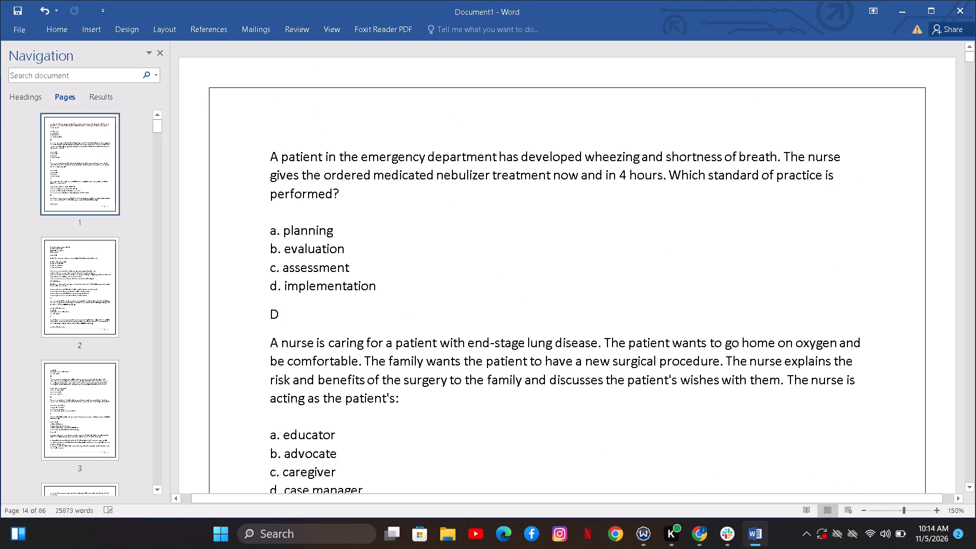
Colour the four answer lines on page 1 red: D, B, A and D.
drag(249, 319, 255, 320)
click(323, 299)
scroll(321, 300, down, 5)
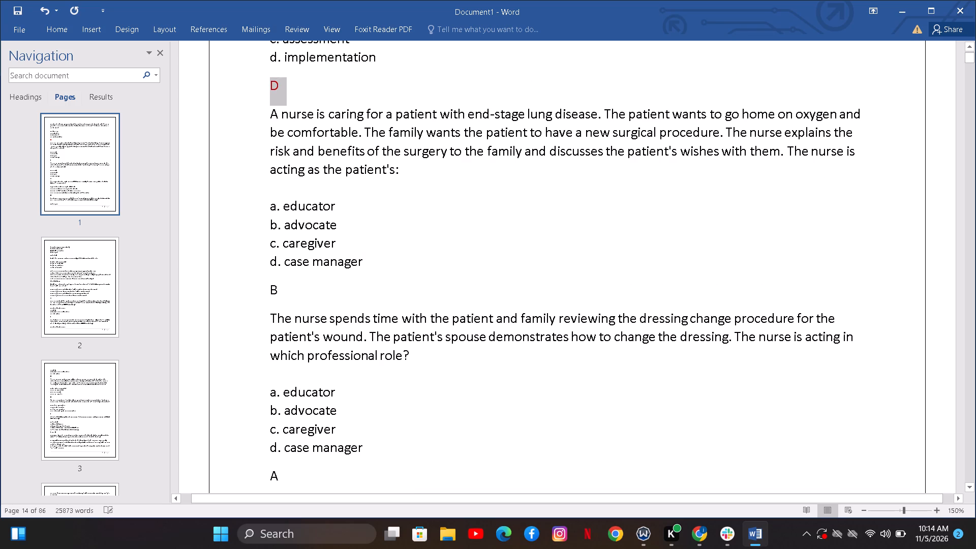
click(248, 294)
click(319, 276)
scroll(320, 277, down, 4)
click(251, 294)
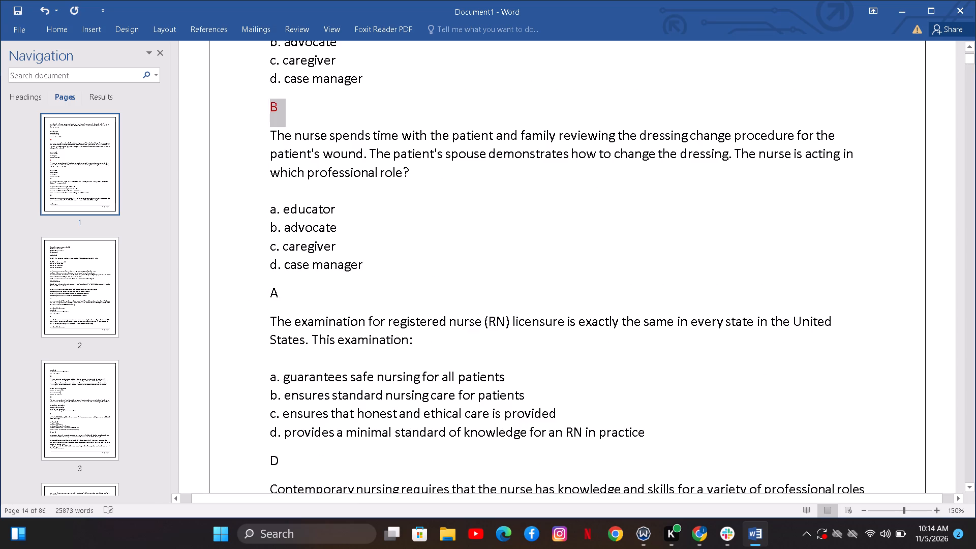
click(320, 275)
scroll(320, 276, down, 6)
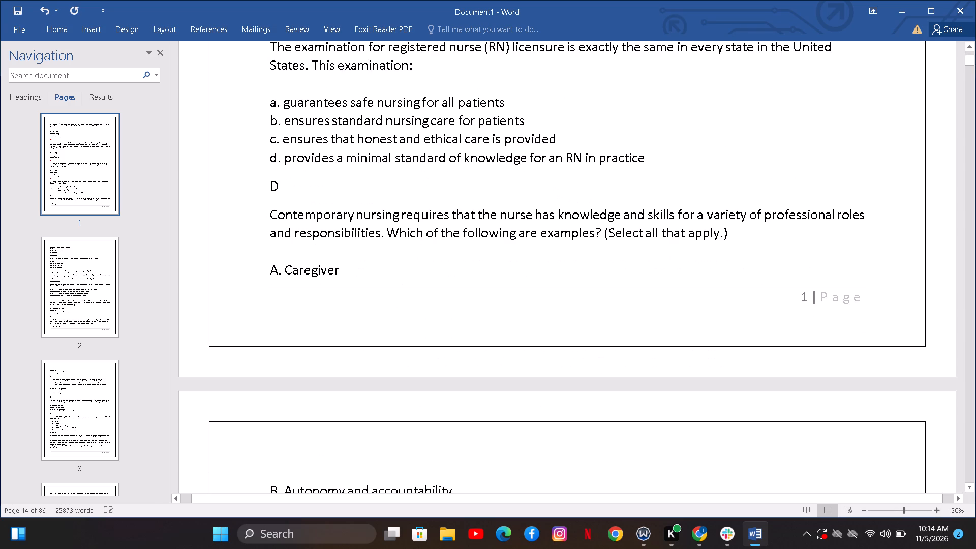
click(247, 189)
click(312, 169)
Colour the four answer lines on page 2 red: "A, B, C, D", "1B, 2D, 3C, 4A", A and C.
scroll(322, 229, down, 5)
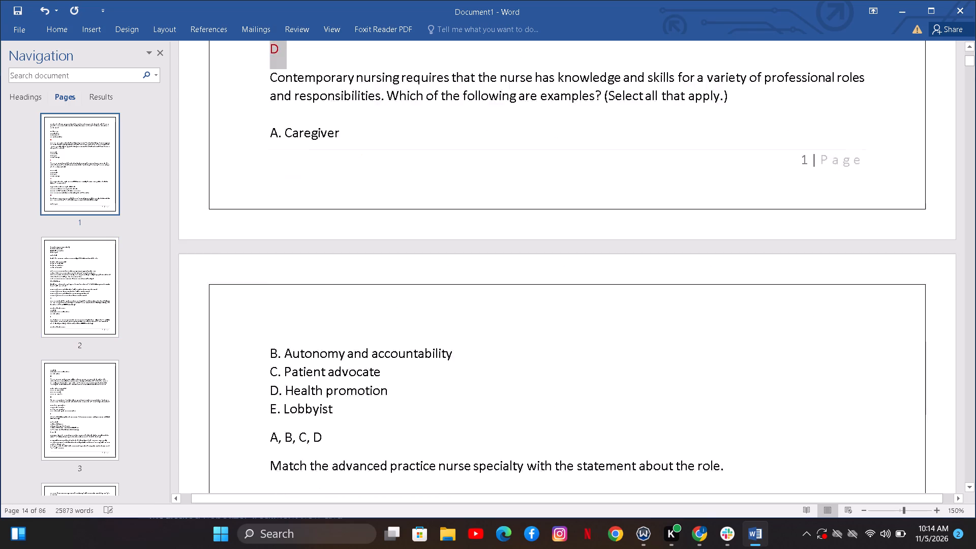
scroll(307, 261, down, 1)
click(253, 305)
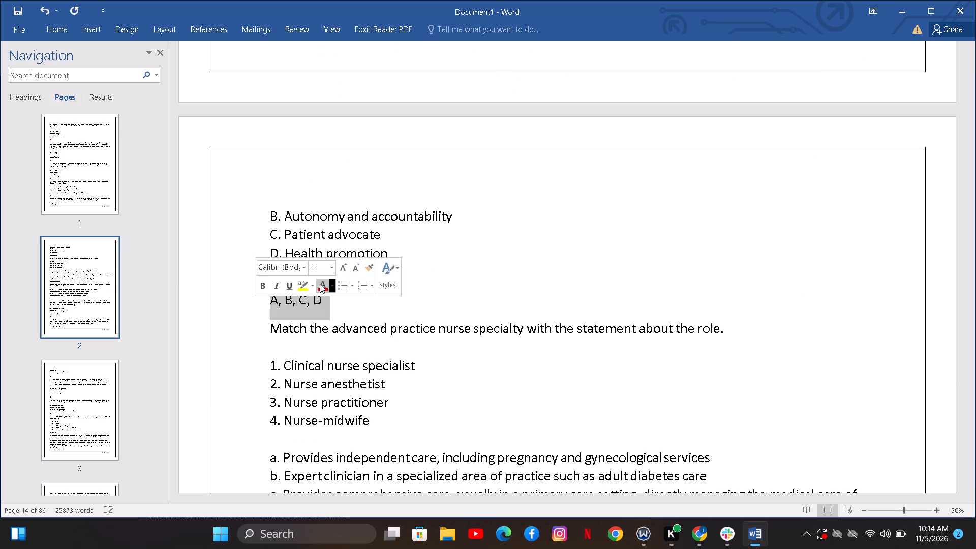
click(321, 285)
scroll(319, 290, down, 4)
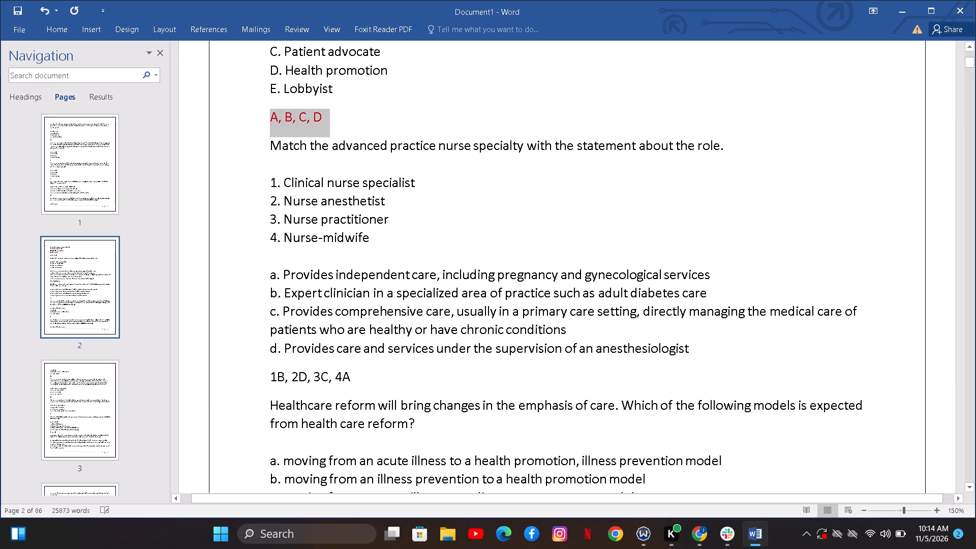
click(248, 377)
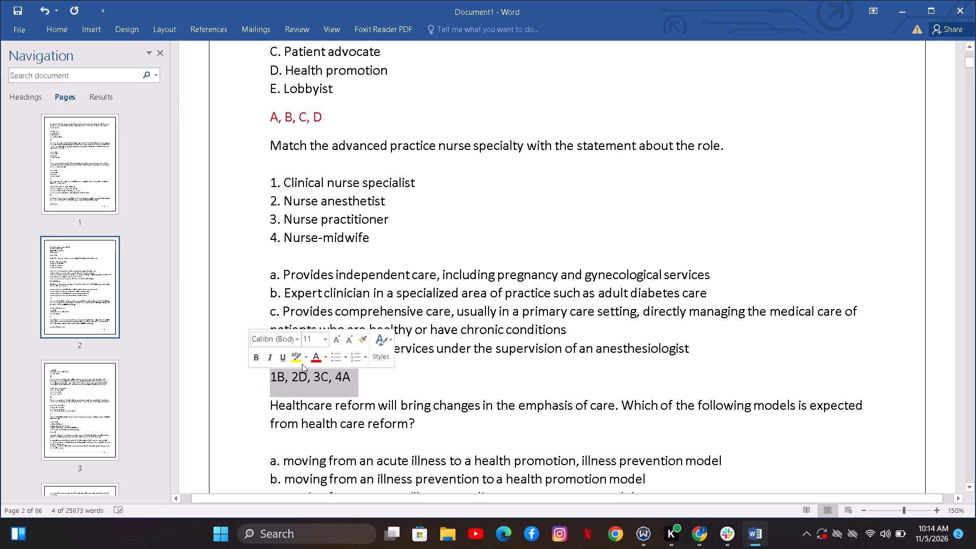
click(319, 357)
scroll(315, 351, down, 8)
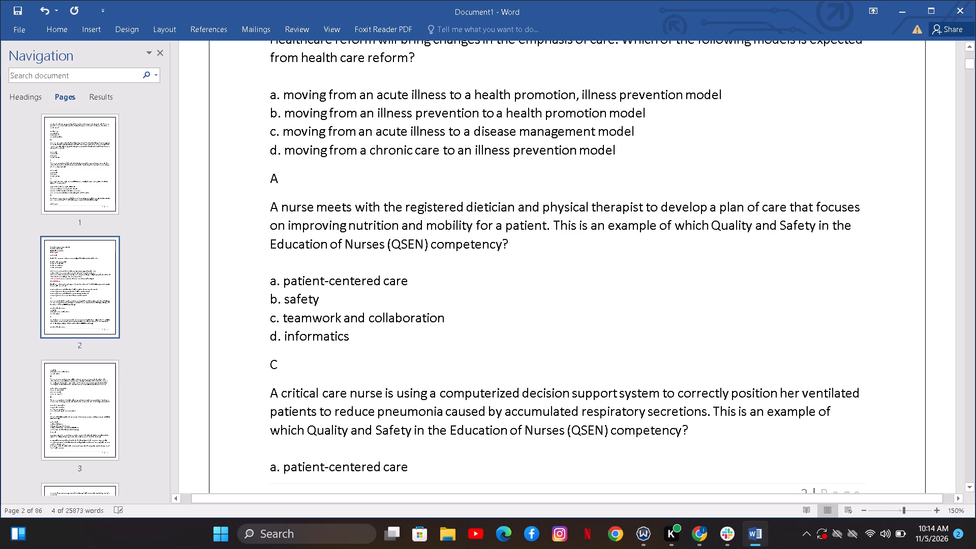
click(249, 191)
click(319, 171)
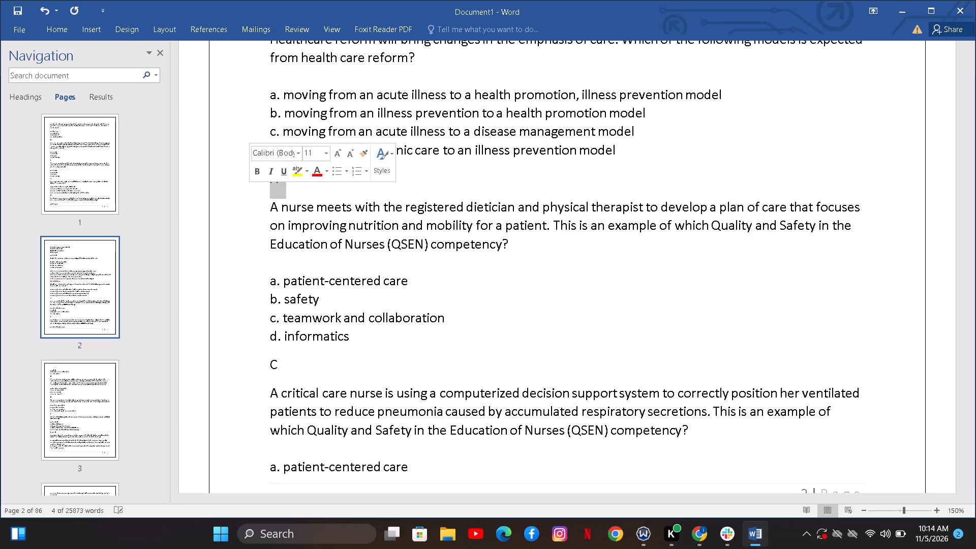
scroll(307, 293, down, 3)
click(245, 239)
click(311, 222)
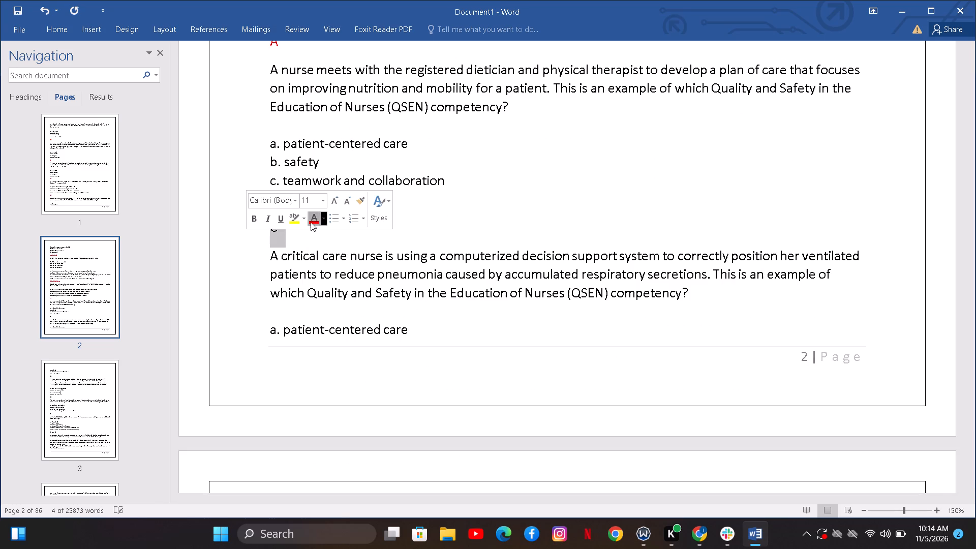
Colour the four answer lines on page 3 red: D, D, C and "B and D".
scroll(311, 278, down, 7)
click(239, 300)
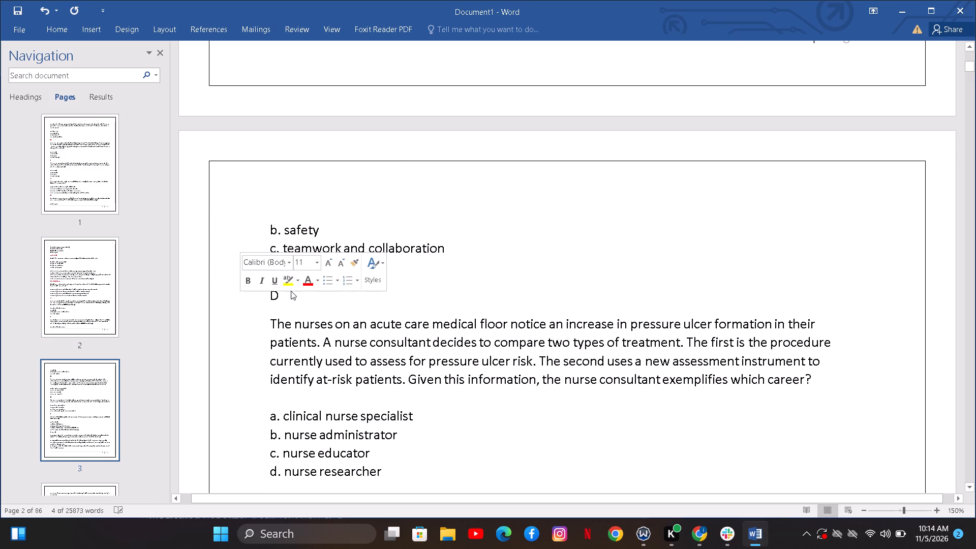
click(310, 281)
scroll(306, 284, down, 5)
click(254, 278)
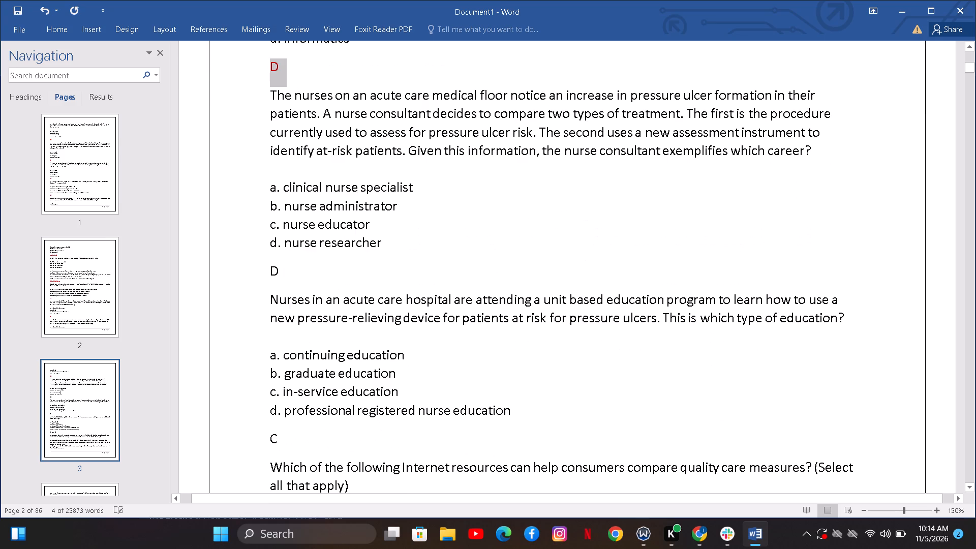
click(322, 259)
scroll(321, 268, down, 3)
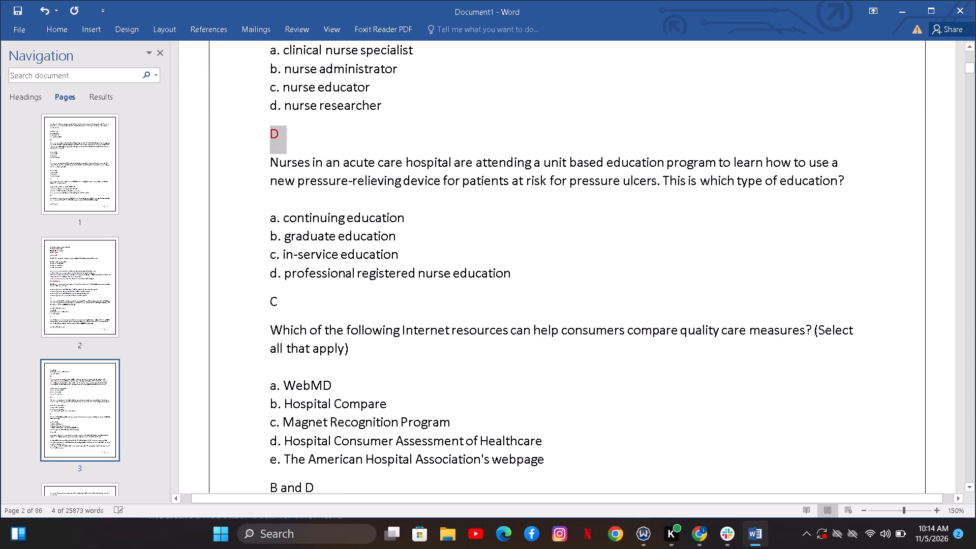
click(254, 308)
click(320, 288)
scroll(321, 288, down, 5)
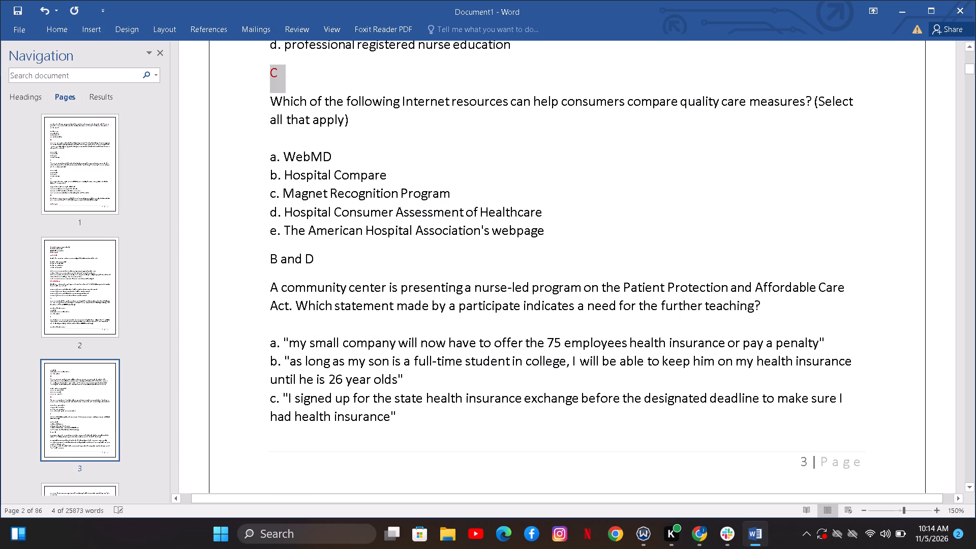
click(254, 264)
click(325, 248)
Colour the first two answer lines on page 4 red: B, and D under the nursing competency question.
scroll(320, 278, down, 2)
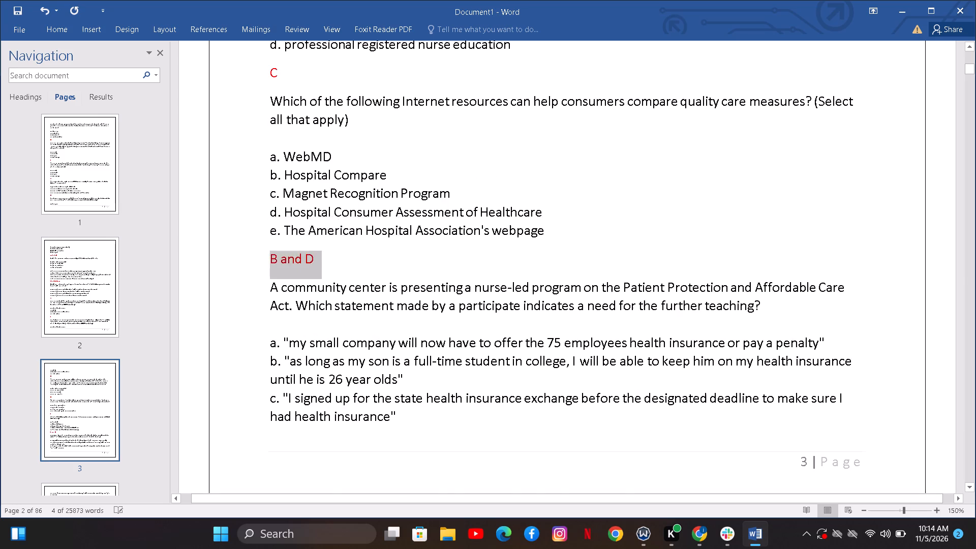
scroll(320, 278, down, 8)
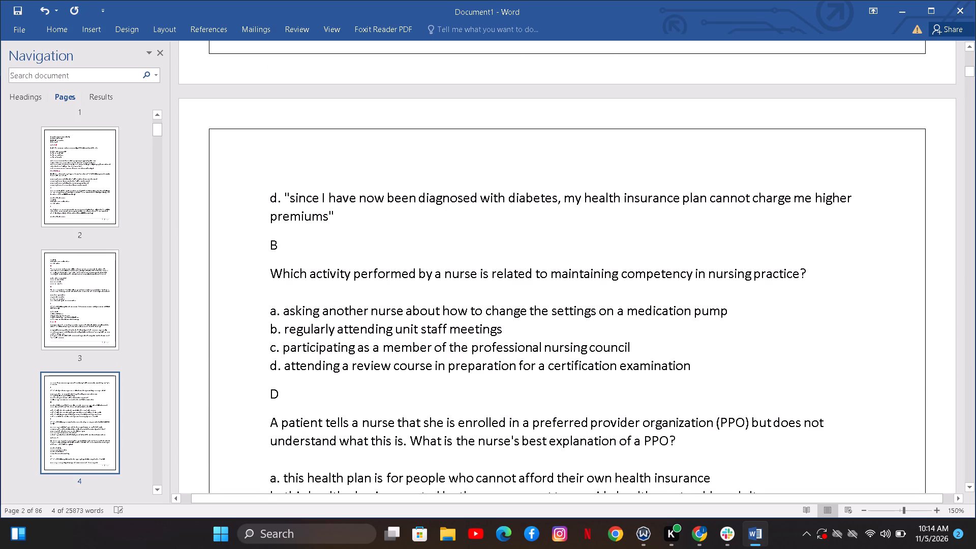
click(250, 252)
click(319, 233)
scroll(316, 254, down, 3)
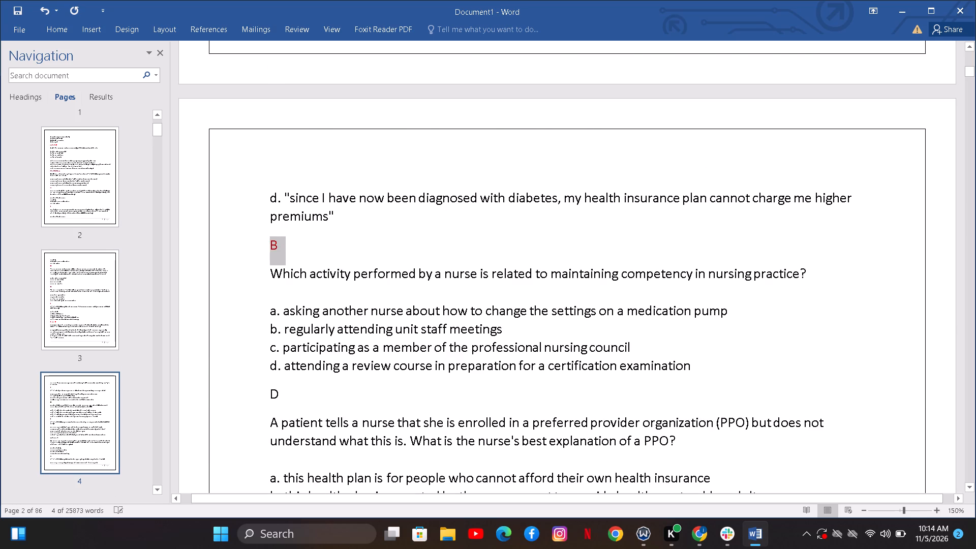
click(256, 263)
click(327, 247)
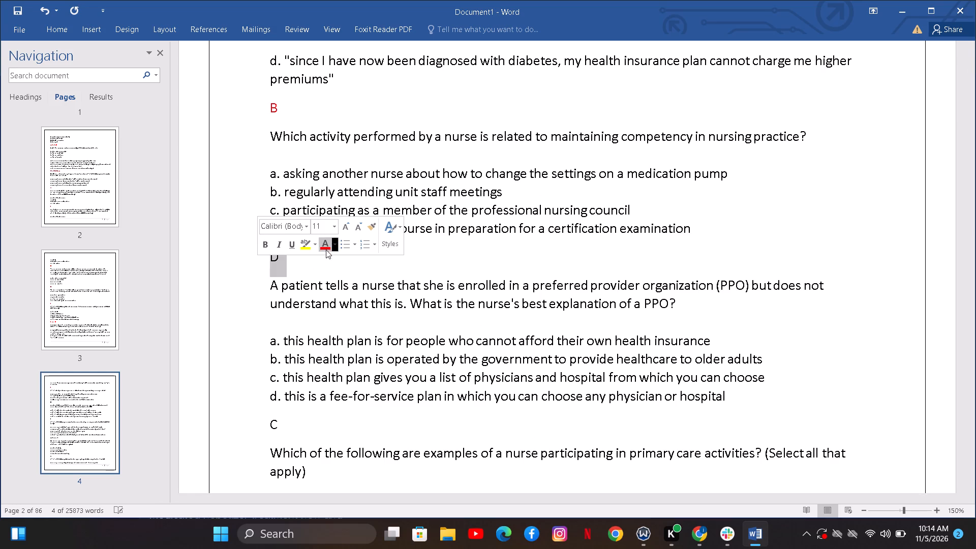
Colour the remaining three answer lines on page 4 red: C, "A, B, and E", and A under the near-miss error question.
scroll(326, 250, down, 4)
click(251, 251)
click(318, 238)
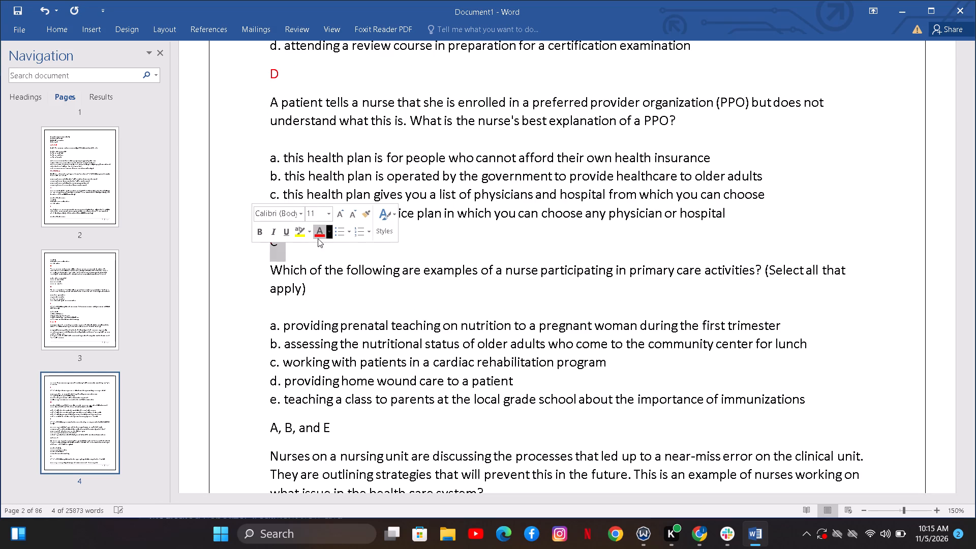
scroll(315, 247, down, 3)
click(248, 295)
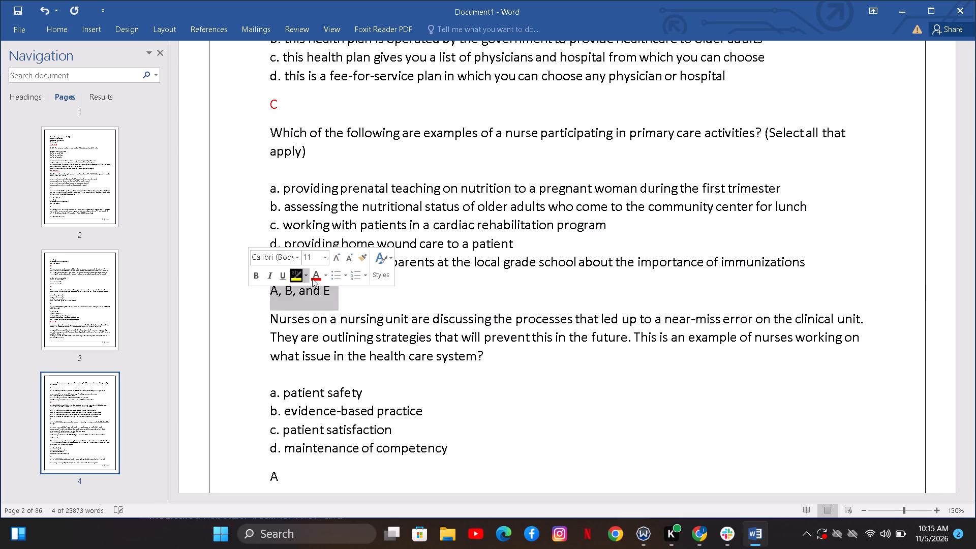
click(315, 278)
scroll(315, 280, down, 4)
click(243, 296)
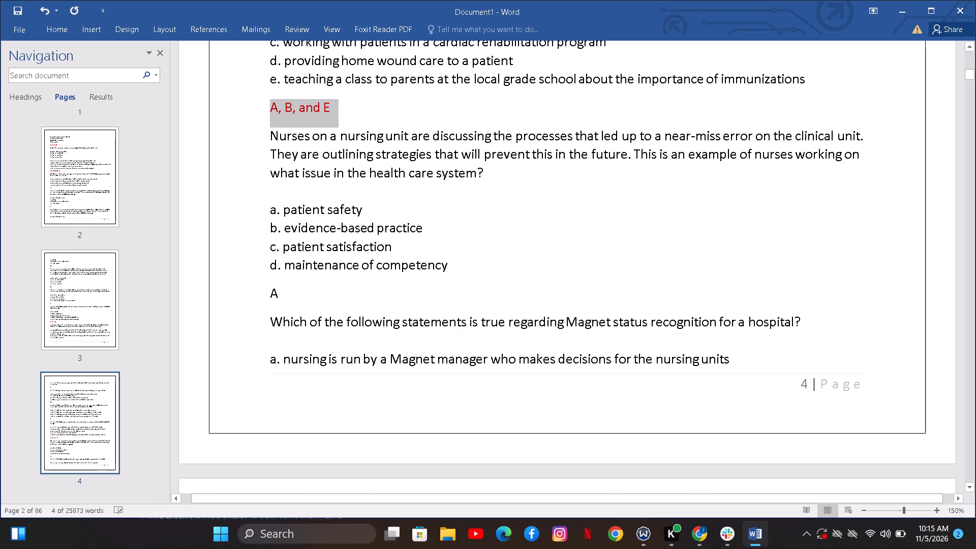
click(312, 279)
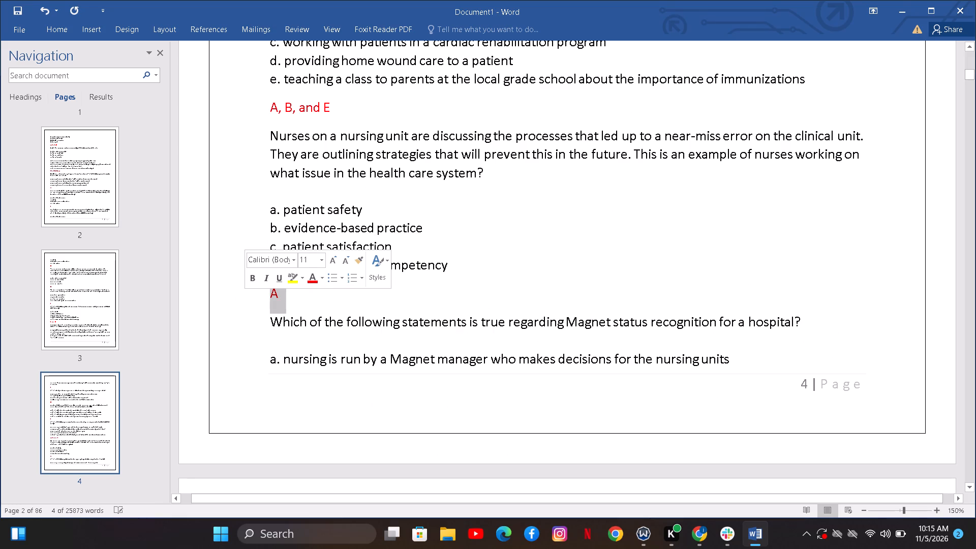
Insert four blank lines above the first question on page 1.
drag(159, 133, 163, 125)
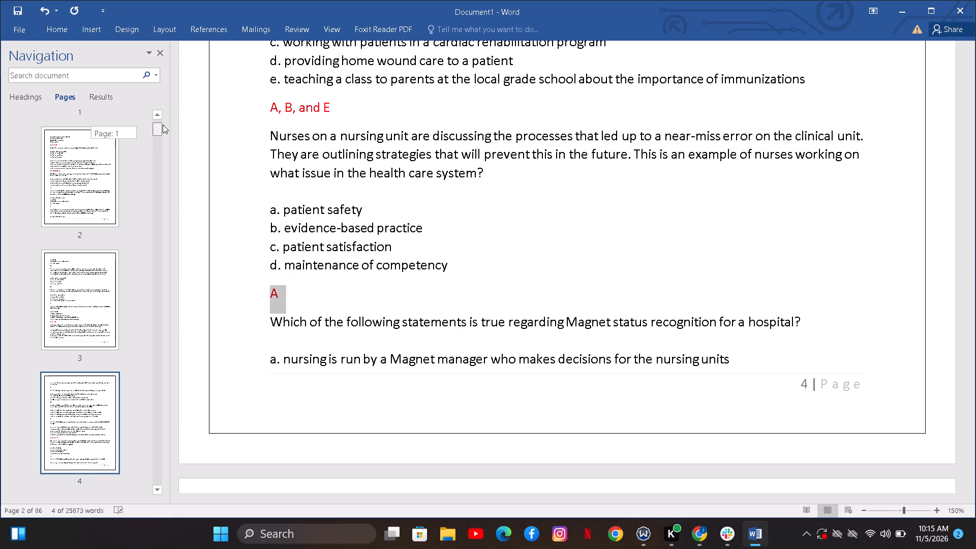
drag(163, 125, 166, 119)
click(86, 160)
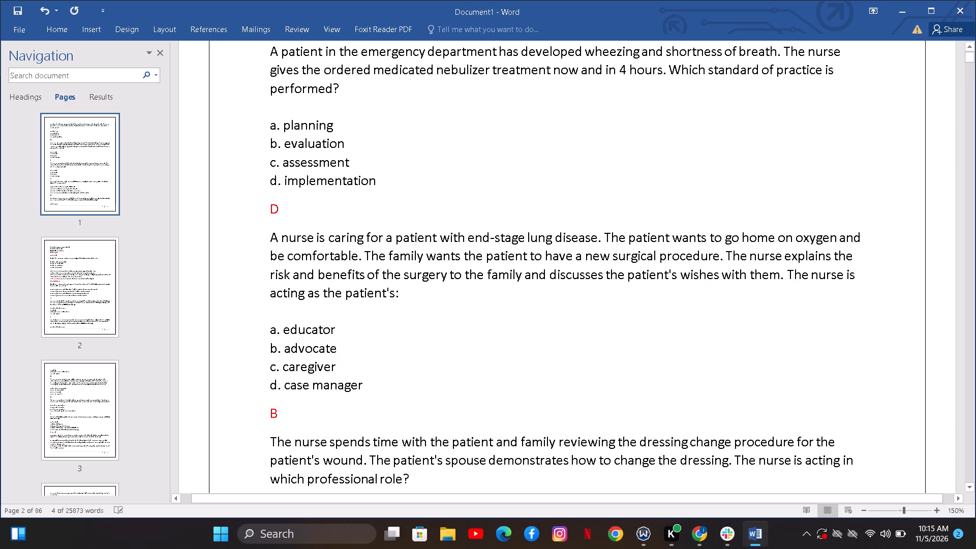
key(Return)
key(Return)
key(Return)
key(Return)
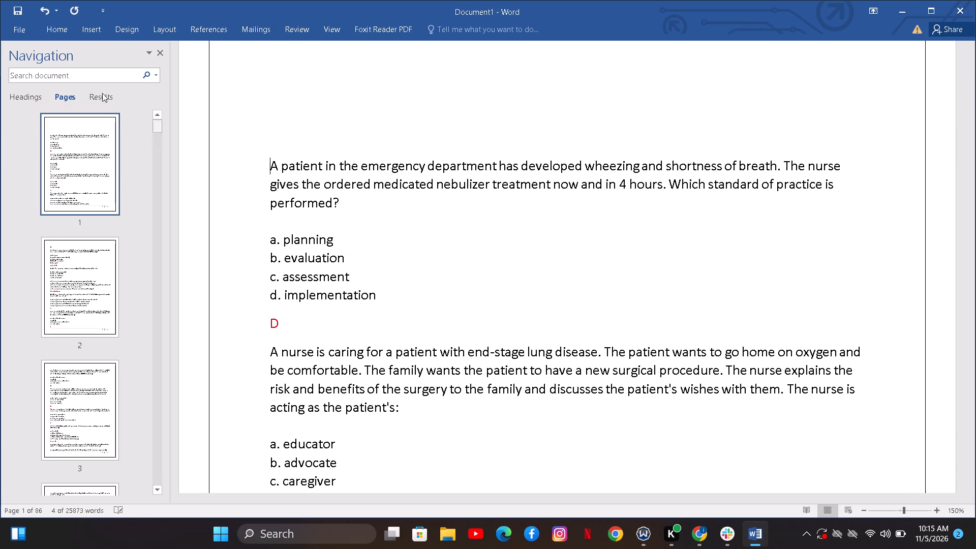
Set the line spacing of the first question on page 1 to 1.5.
click(54, 25)
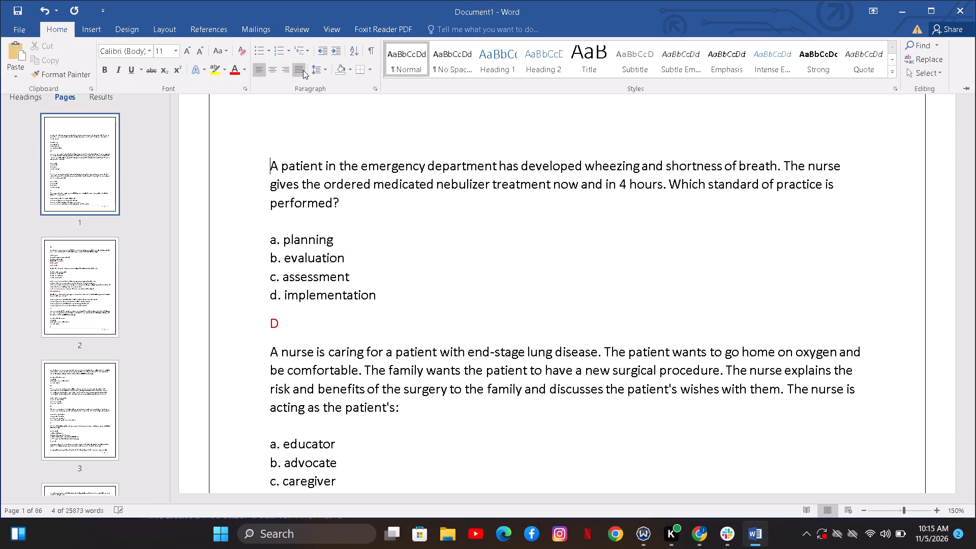
click(317, 71)
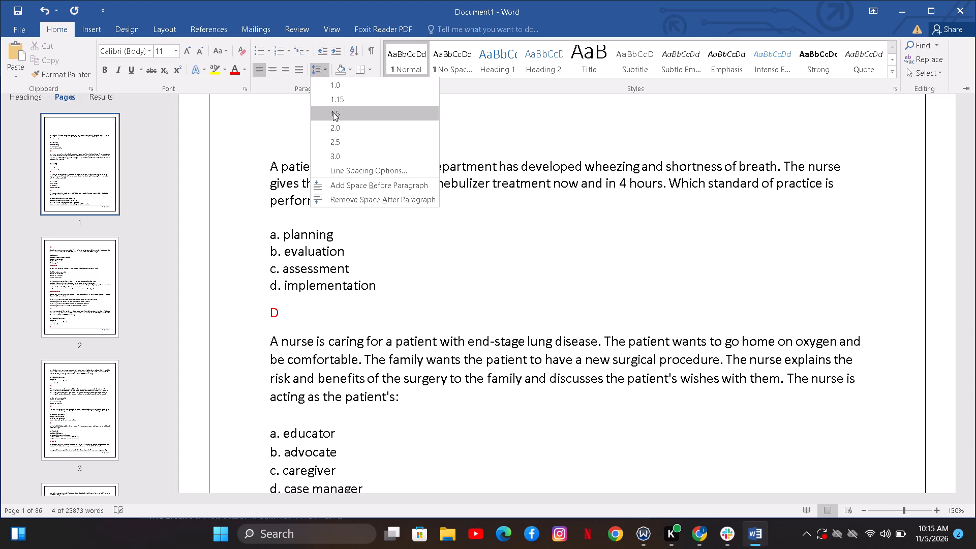
click(334, 112)
scroll(343, 166, up, 8)
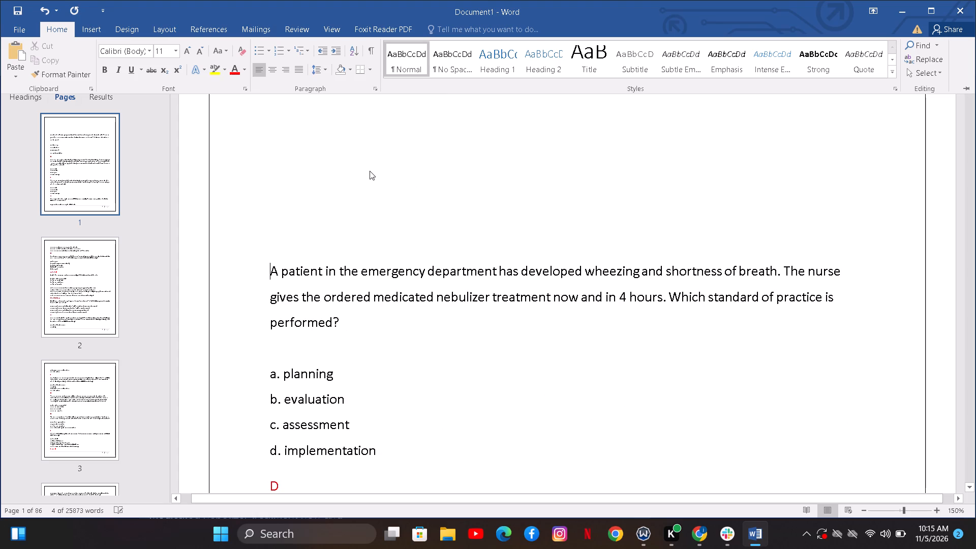
Apply the Title style to the blank first line of page 1.
click(441, 154)
click(442, 154)
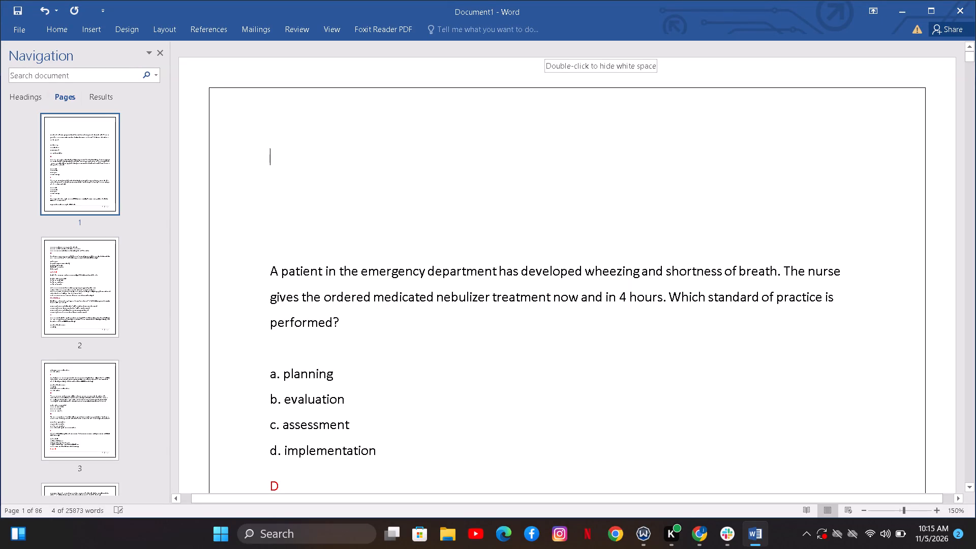
click(69, 25)
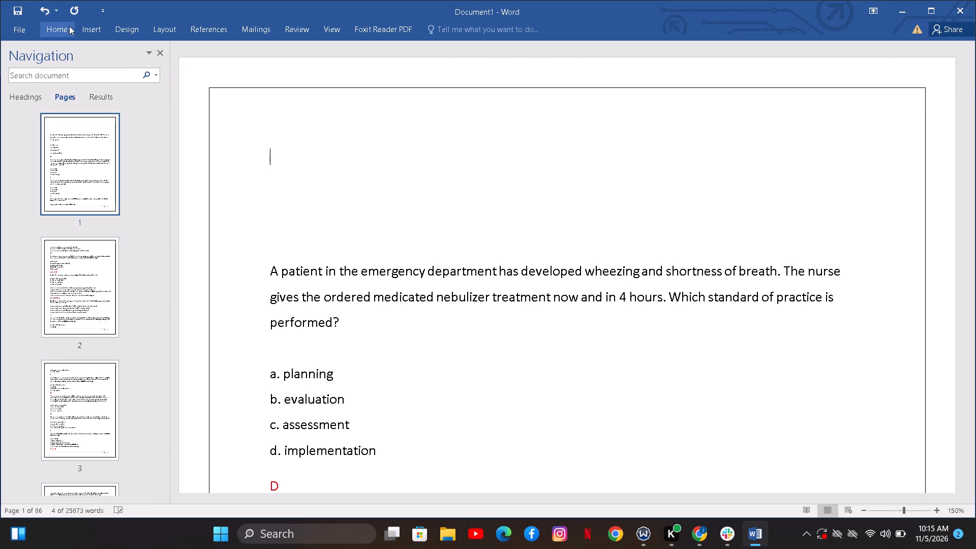
click(583, 51)
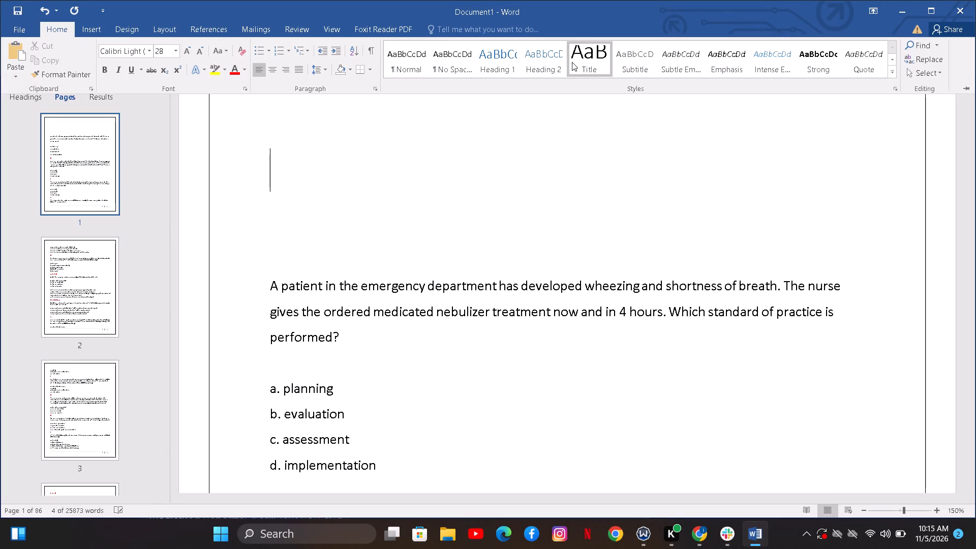
Look over the questions and red answers on the first two pages.
scroll(486, 150, down, 5)
scroll(532, 222, down, 5)
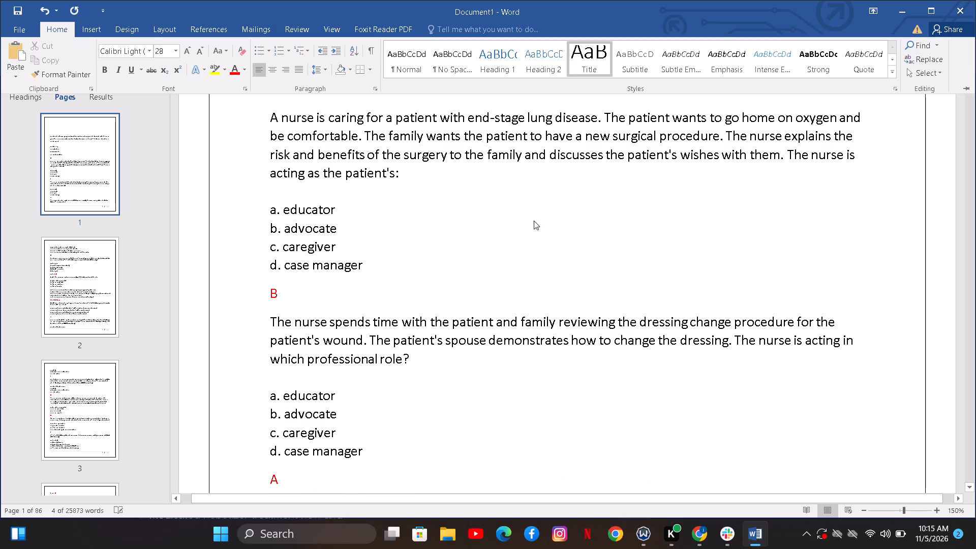
scroll(534, 221, down, 19)
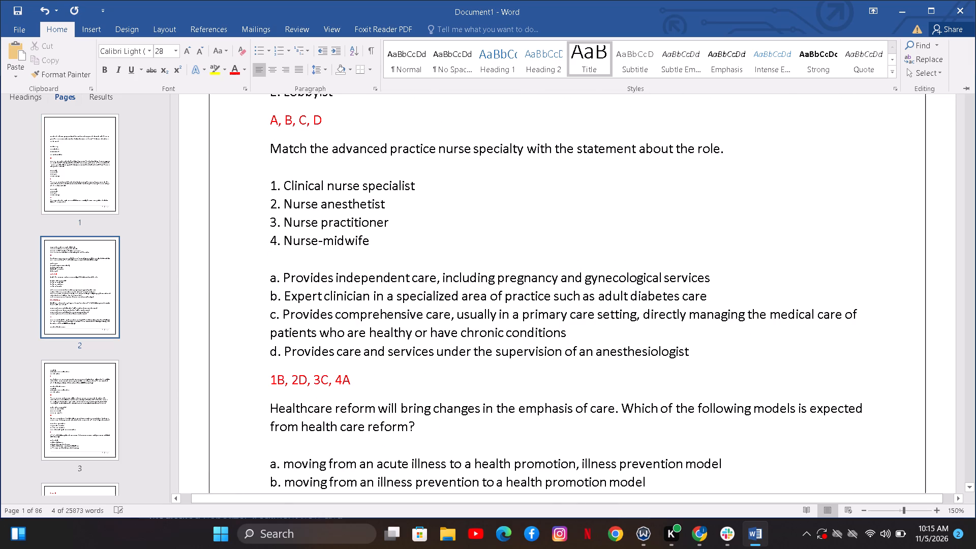
scroll(540, 225, up, 10)
scroll(453, 465, up, 4)
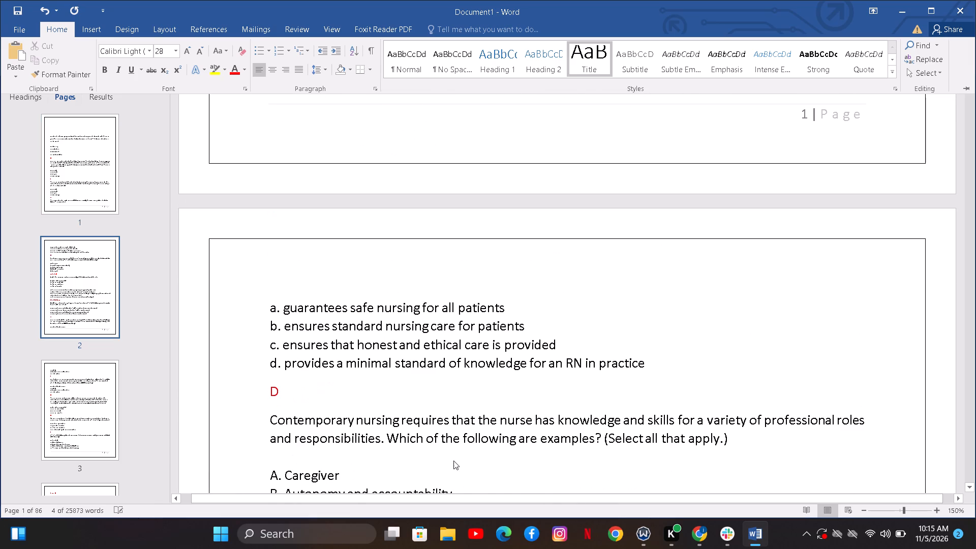
scroll(453, 461, up, 20)
scroll(453, 461, up, 4)
Switch to File Explorer and open the ANSC 4395 ANIMAL BREEDING GENETICS PDF from the GAITOO desktop folder.
click(451, 529)
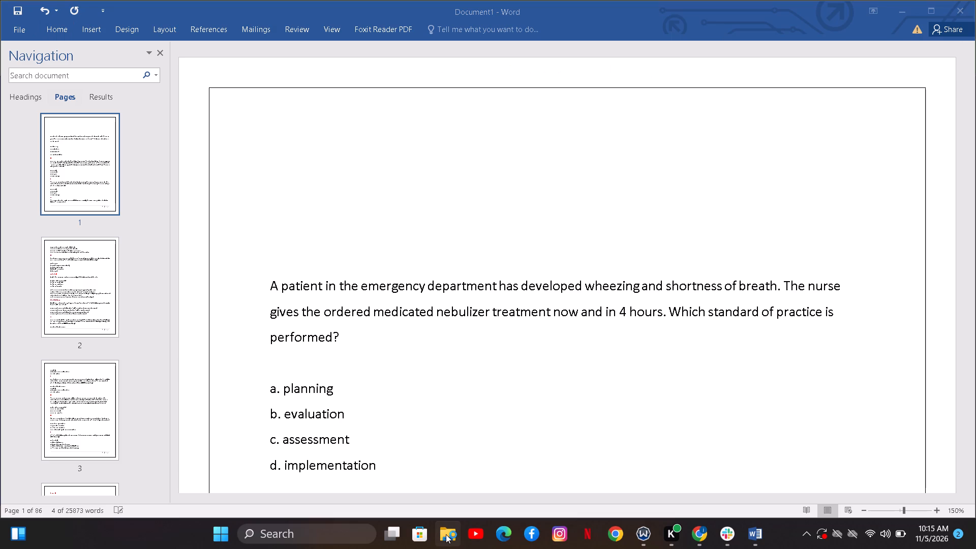
double_click(448, 533)
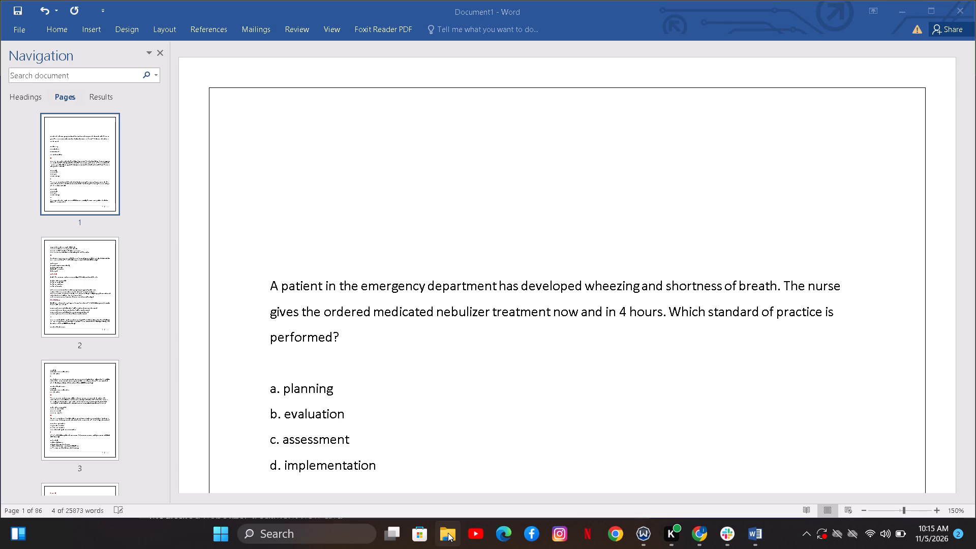
click(451, 536)
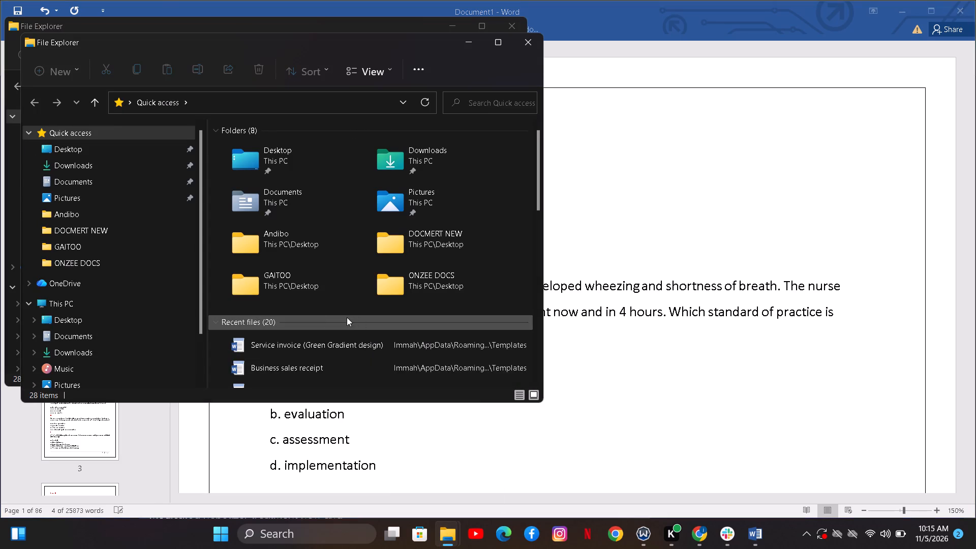
double_click(298, 286)
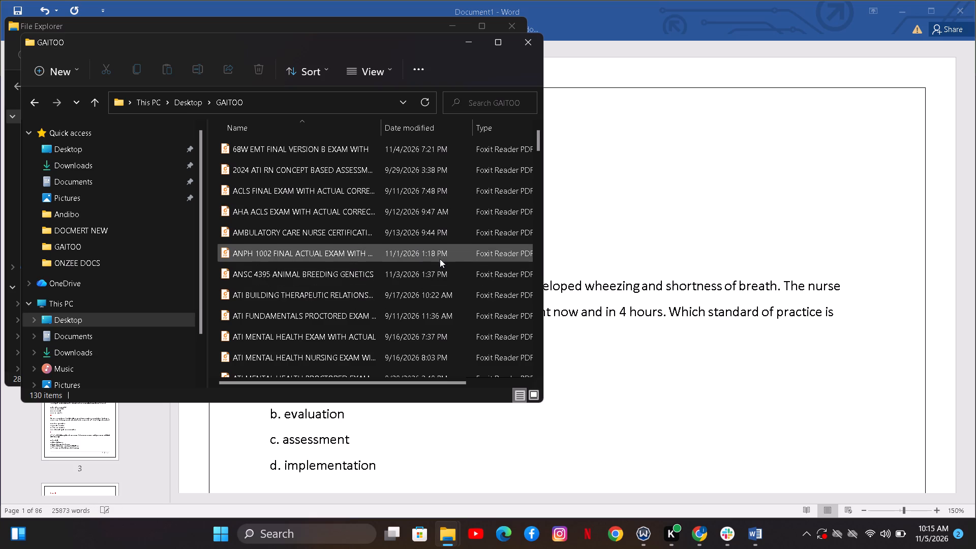
double_click(404, 274)
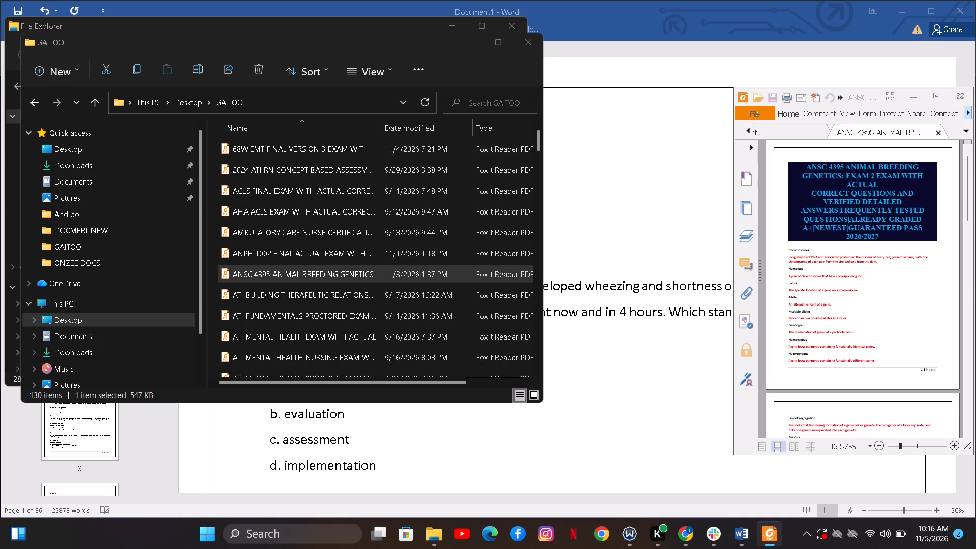
Copy the PDF's title wording from "EXAM WITH ACTUAL" through "2026/2027" and paste it at the top of page 1 in Word.
drag(877, 175, 906, 227)
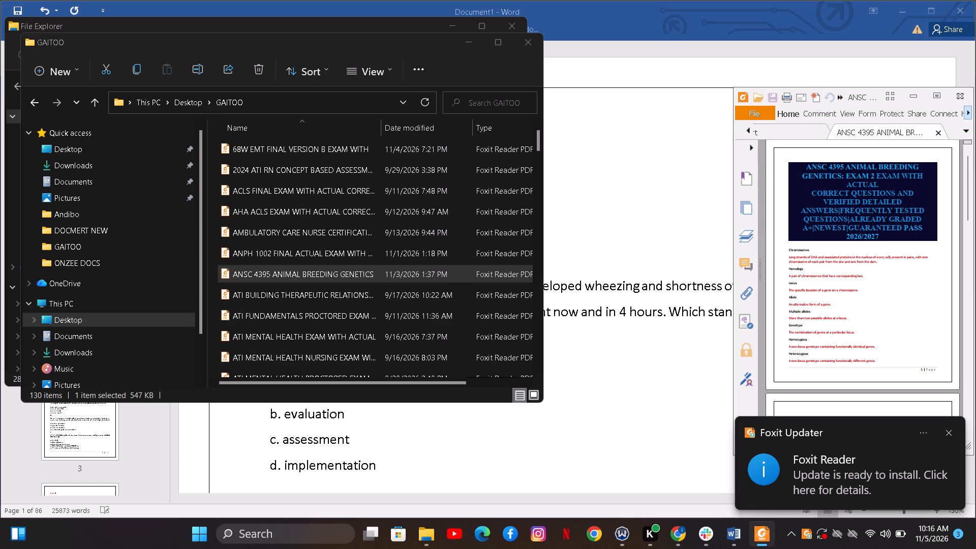
drag(906, 227, 910, 241)
key(ctrl+c)
key(ctrl+c)
key(ctrl+c)
click(950, 431)
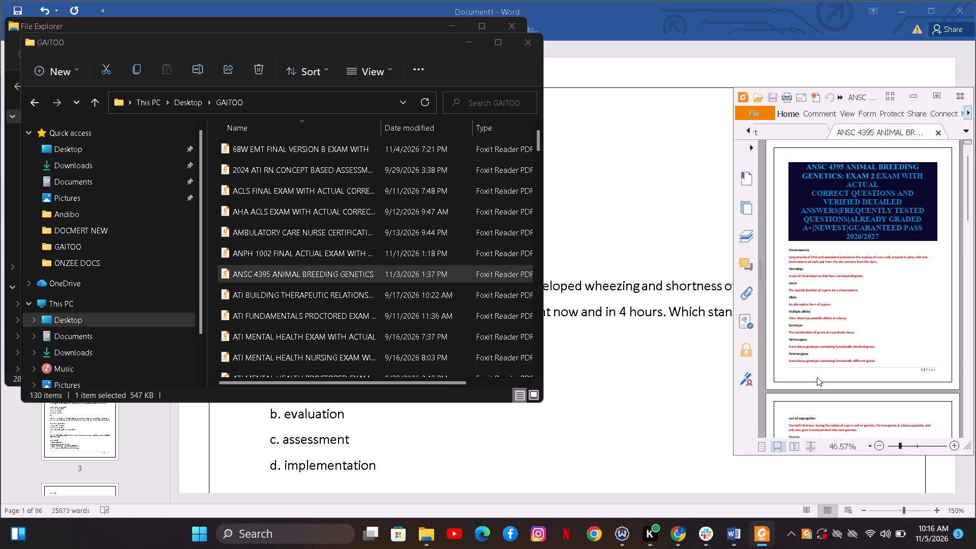
click(634, 231)
key(ctrl+v)
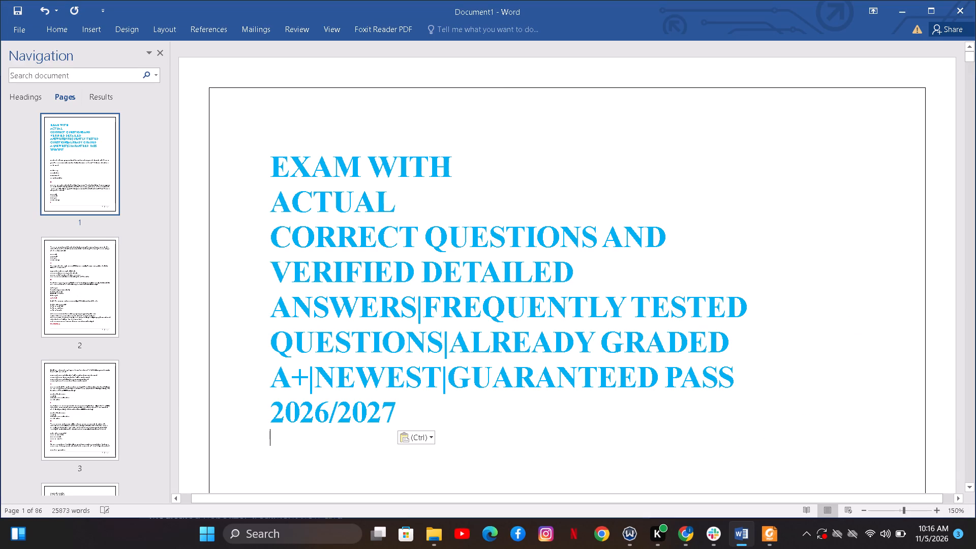
Copy the Quizlet set title "NP1 Exam 1 Review Questions" into the Word heading, directly before "EXAM WITH" on the same line, separated by a space.
click(263, 165)
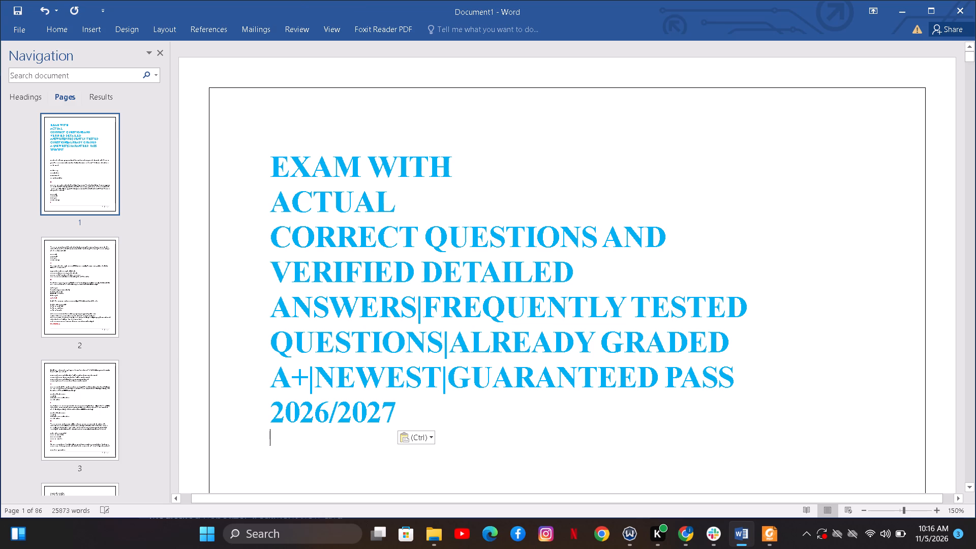
click(430, 534)
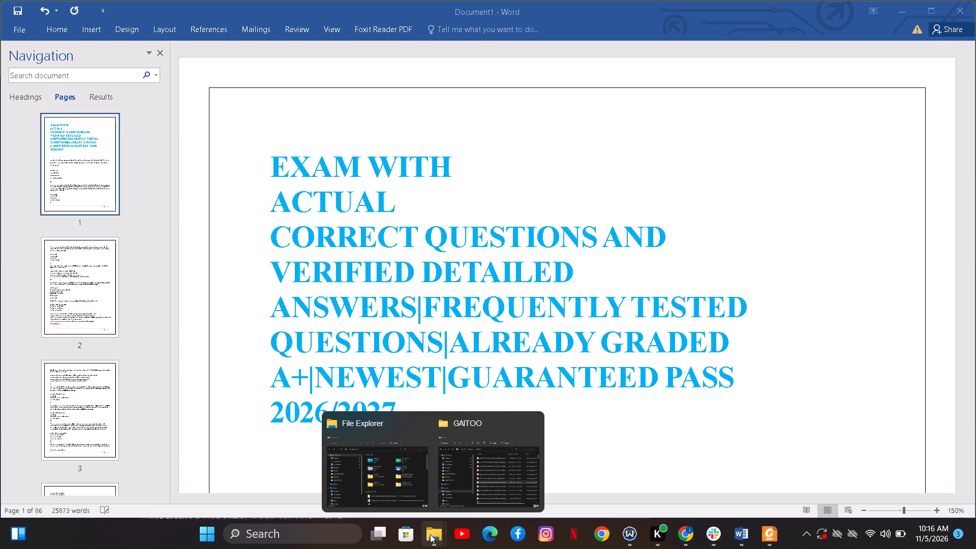
click(683, 530)
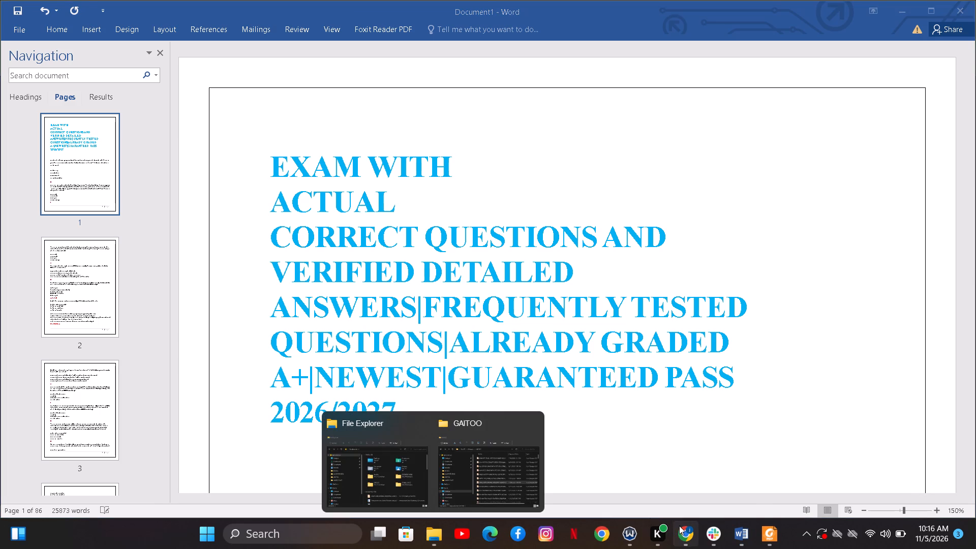
scroll(414, 218, up, 18)
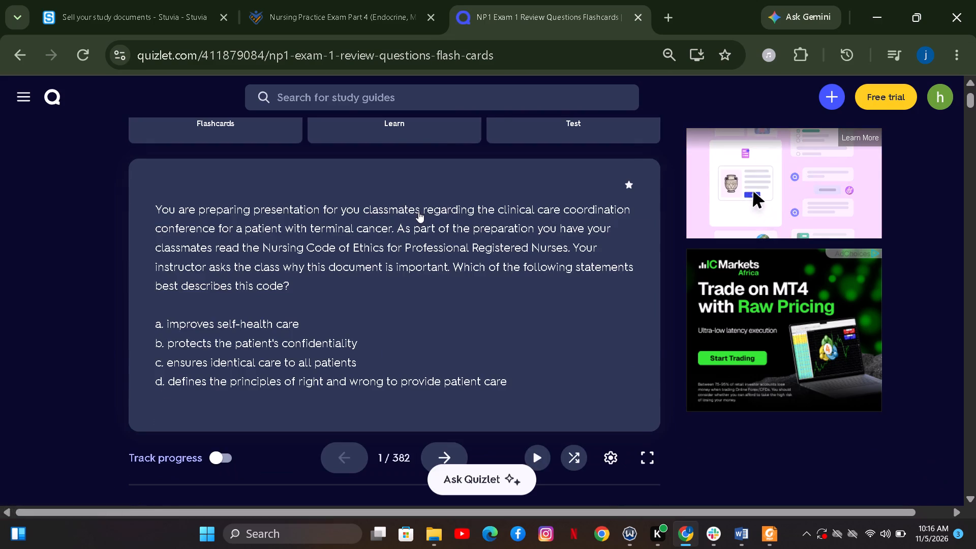
scroll(418, 211, up, 3)
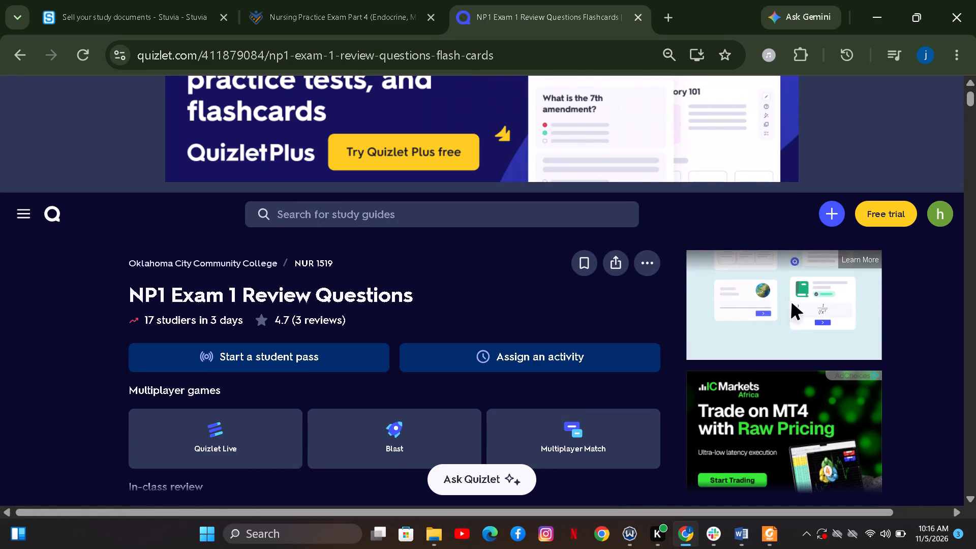
drag(131, 295, 312, 298)
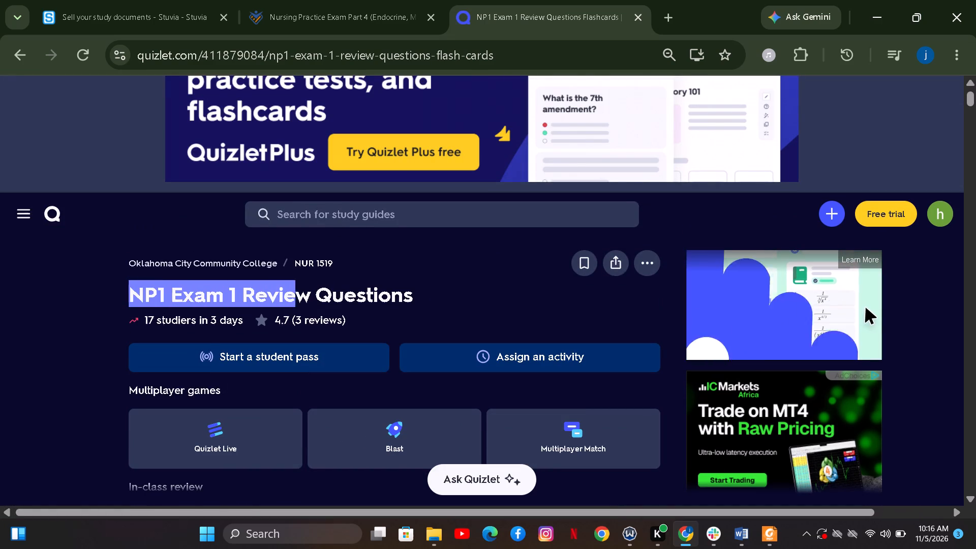
drag(312, 298, 412, 301)
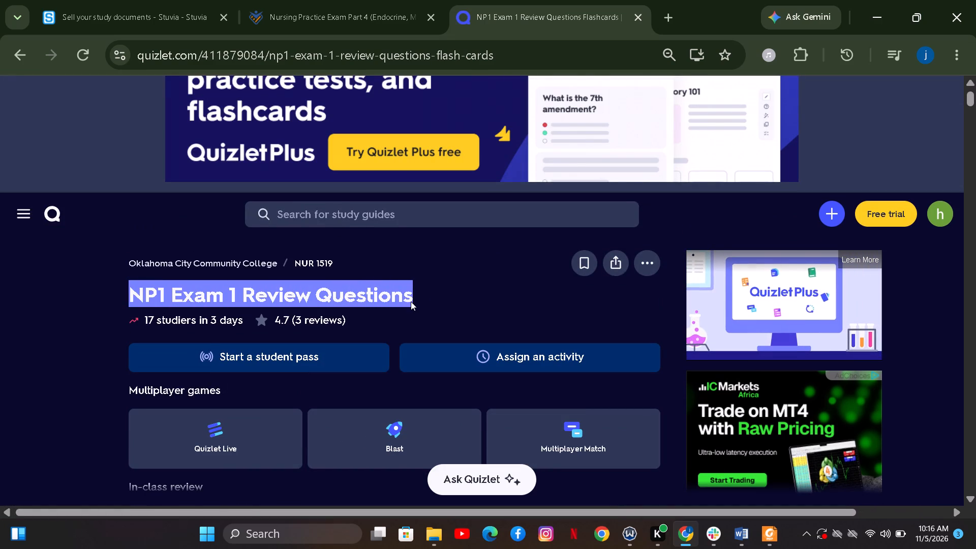
key(ctrl+c)
key(ctrl+c)
key(ctrl+c)
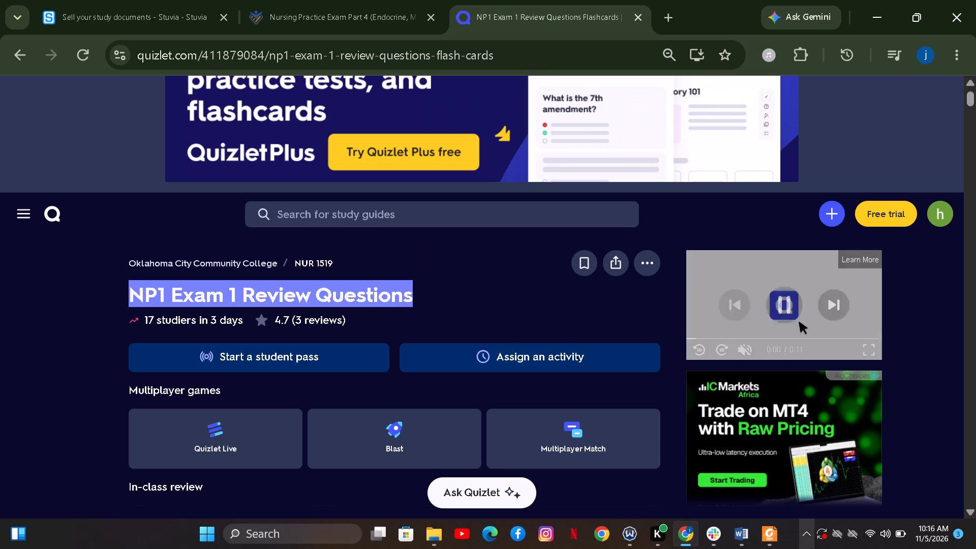
click(735, 528)
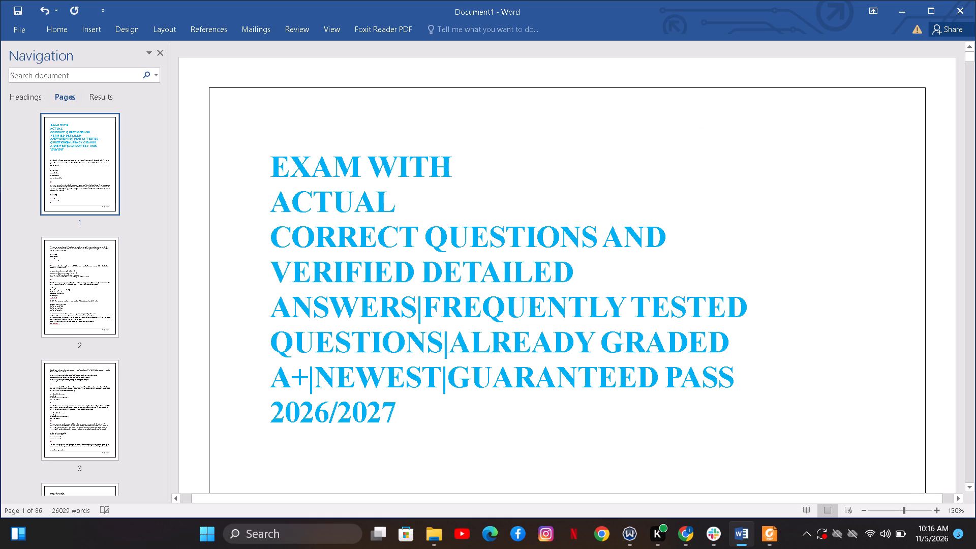
key(ctrl+v)
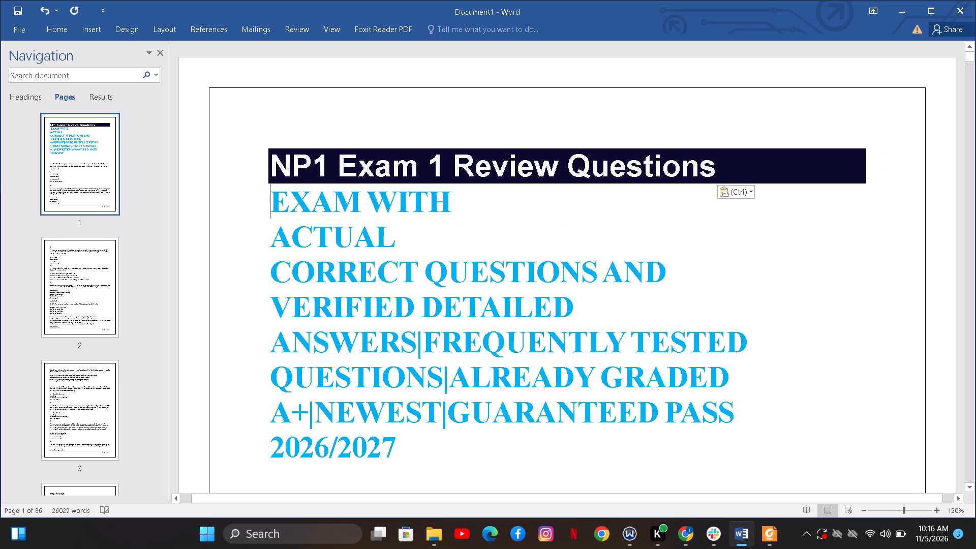
key(BackSpace)
key(space)
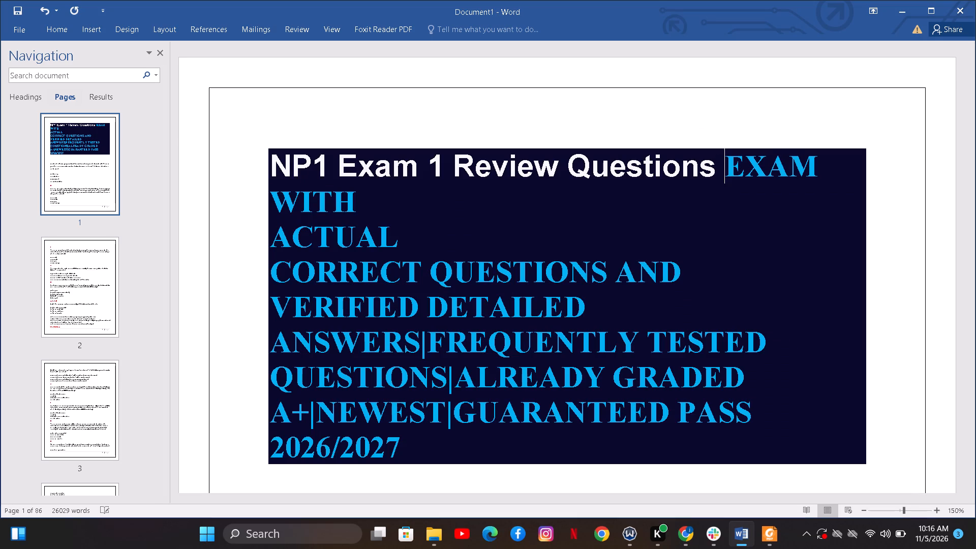
Format "NP1 Exam 1 Review Questions" in the heading as Times New Roman, size 28.
drag(276, 163, 544, 177)
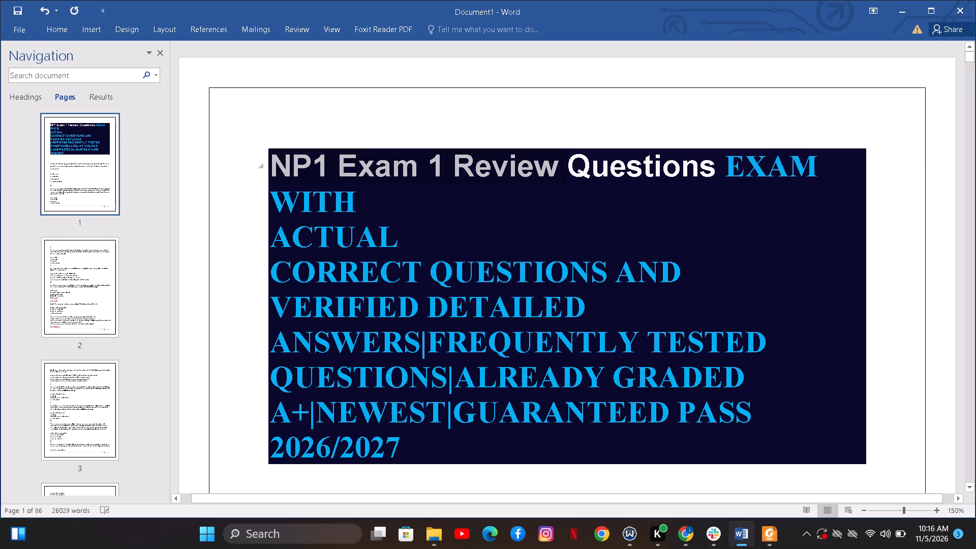
drag(544, 177, 708, 174)
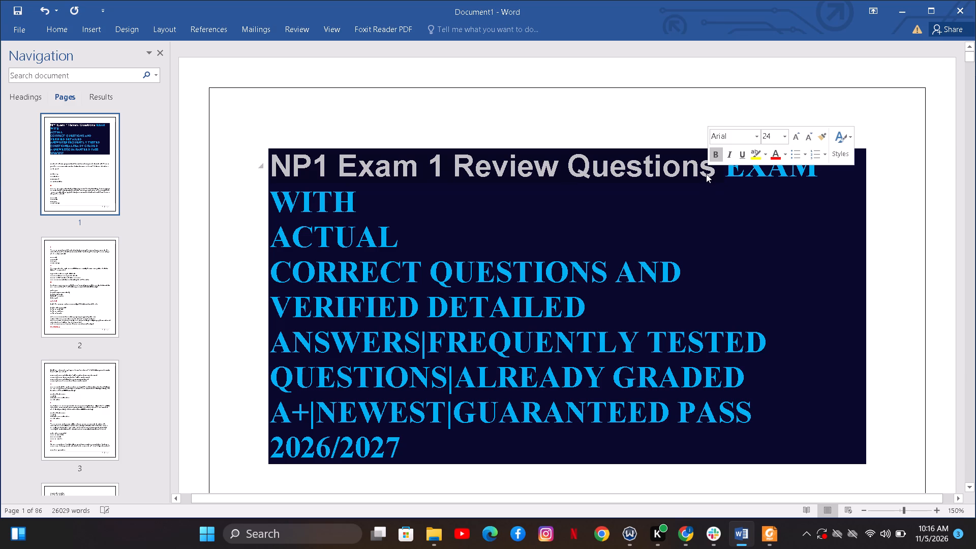
click(71, 29)
click(150, 50)
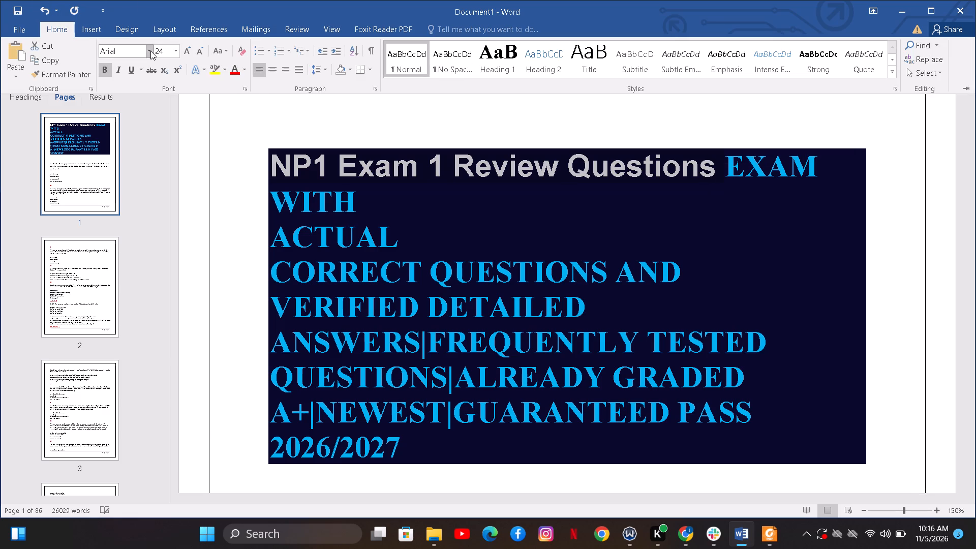
click(175, 128)
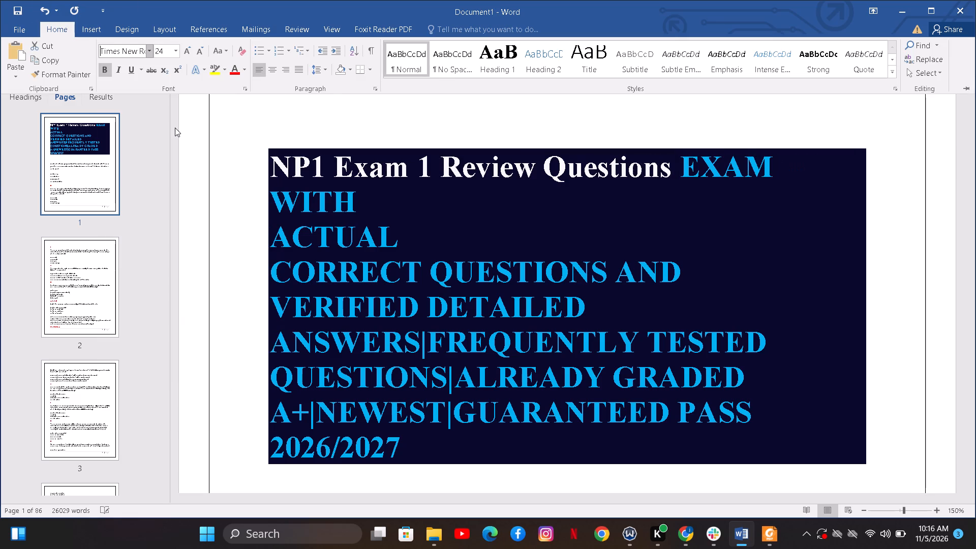
click(177, 52)
click(160, 213)
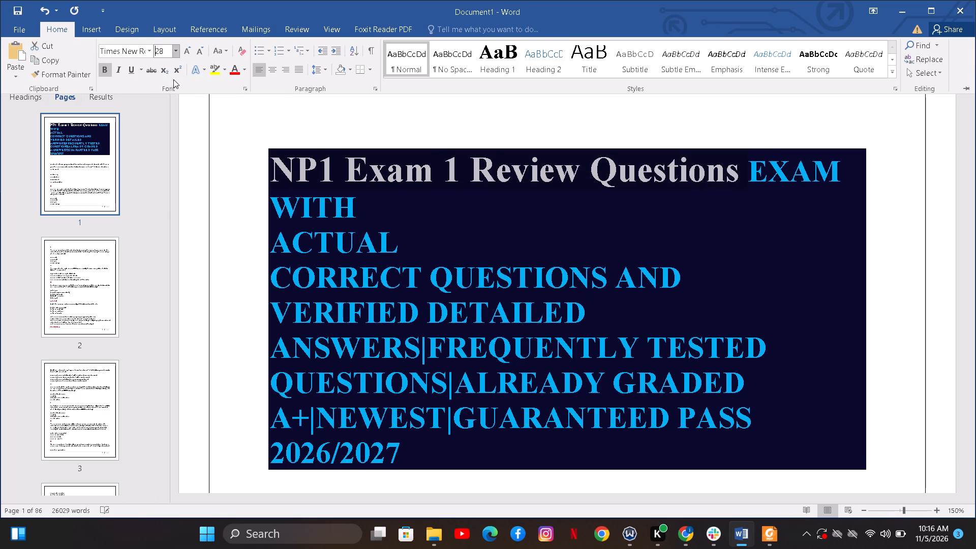
Convert "NP1 Exam 1 Review Questions" in the heading to uppercase and set its font colour to light blue.
click(226, 49)
click(245, 93)
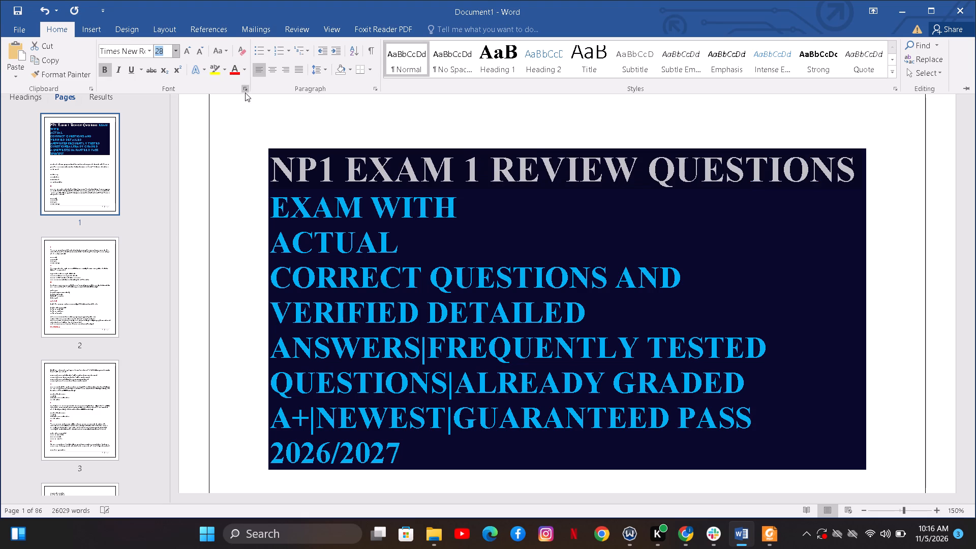
click(245, 69)
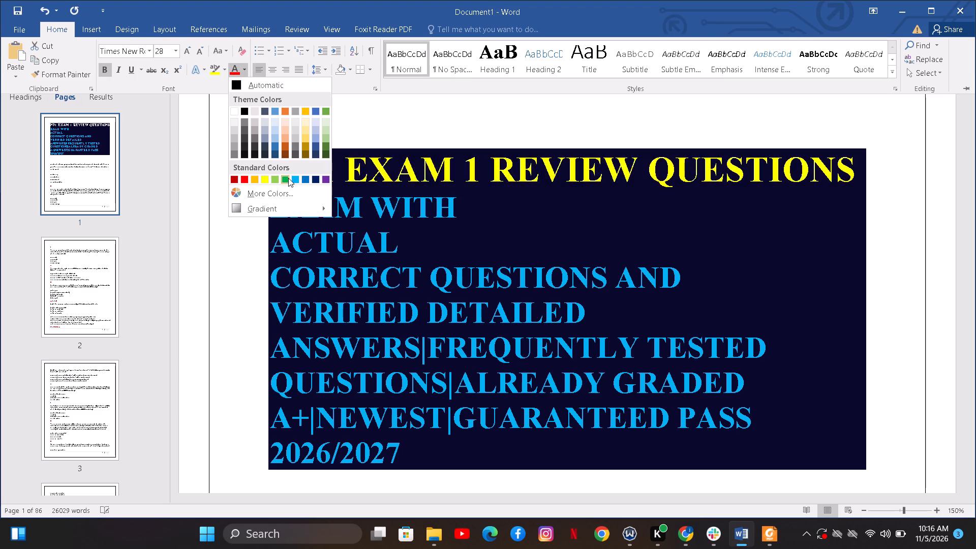
click(296, 178)
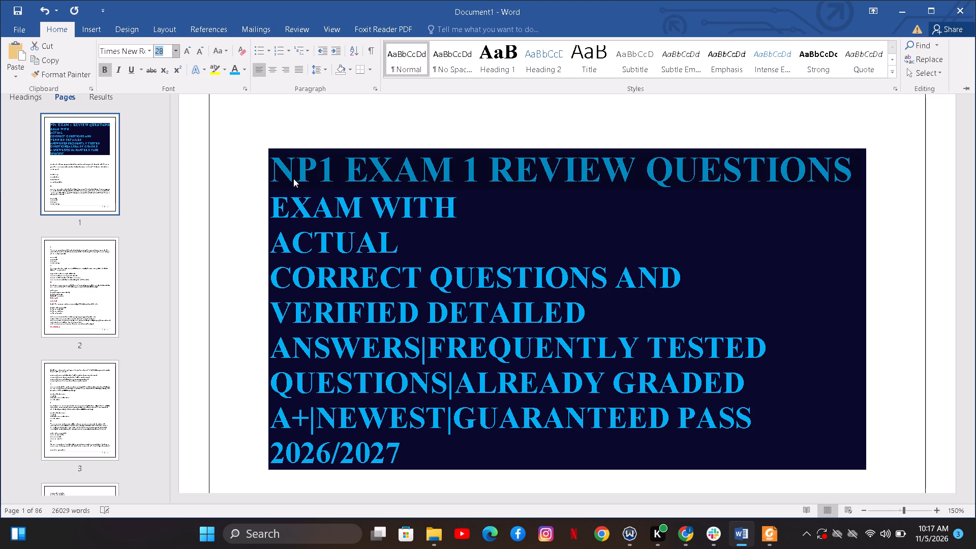
Set the rest of the heading, from "EXAM WITH" through "2026/2027", to font size 28.
scroll(293, 176, down, 1)
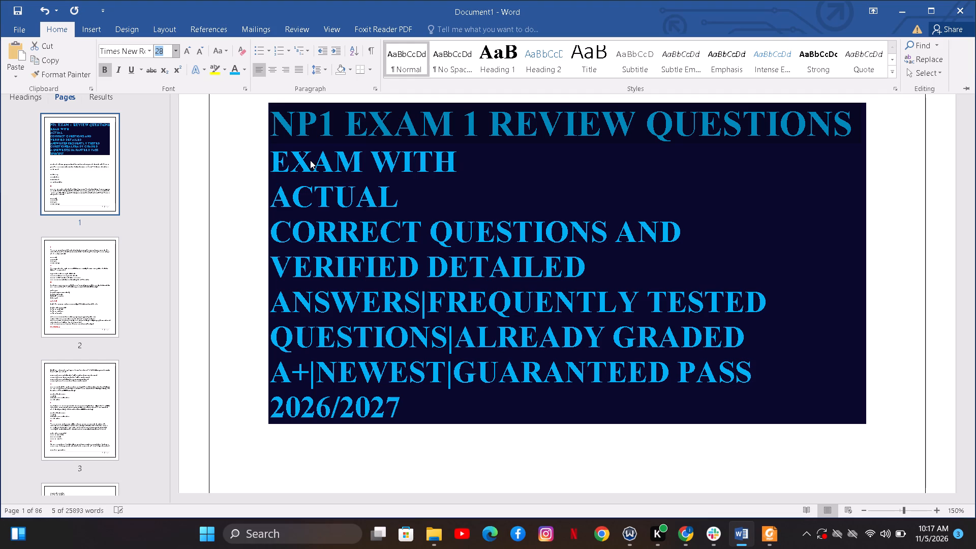
drag(274, 158, 290, 158)
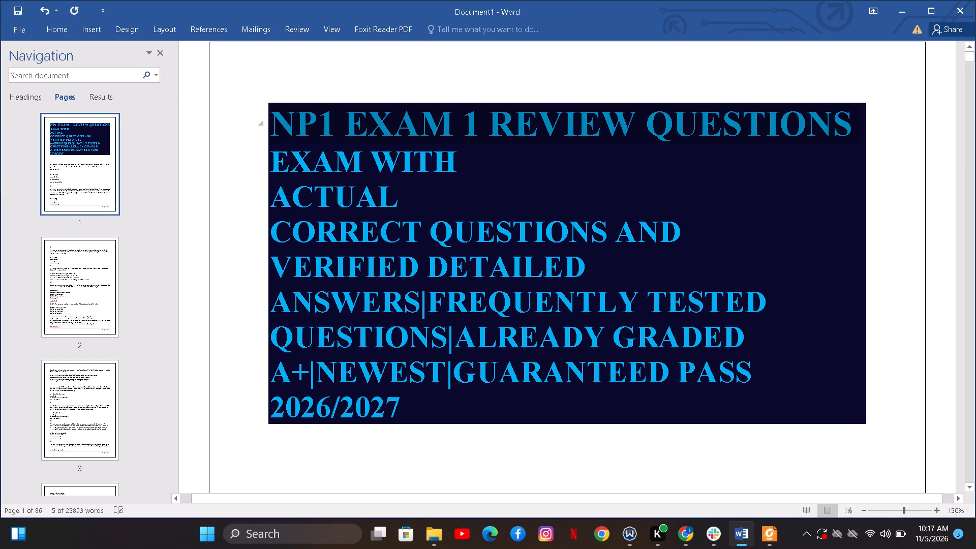
drag(290, 158, 313, 165)
drag(273, 165, 436, 235)
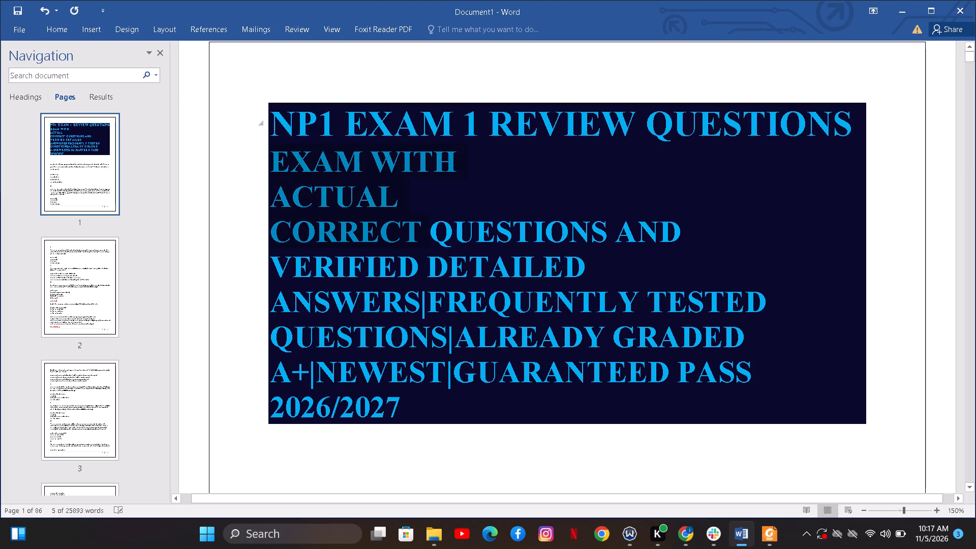
drag(436, 235, 472, 413)
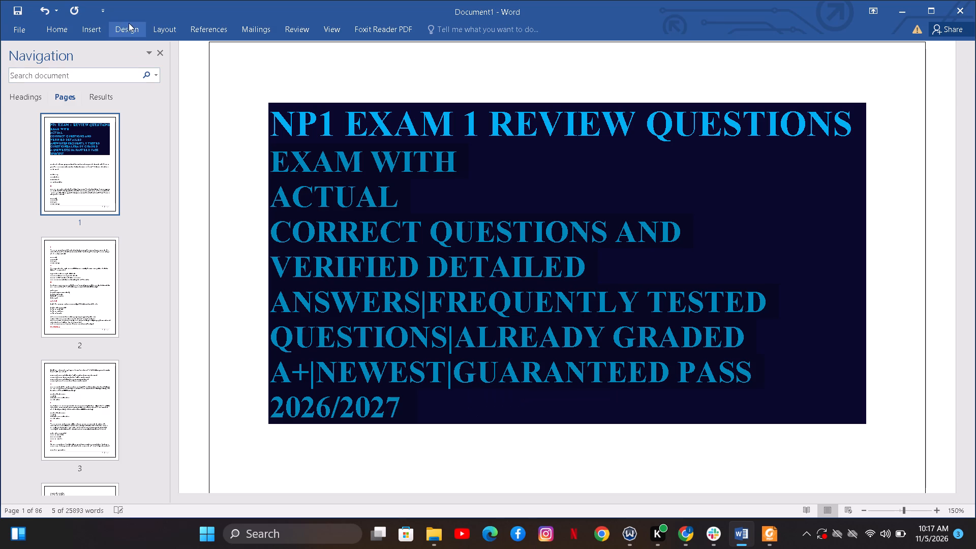
click(63, 25)
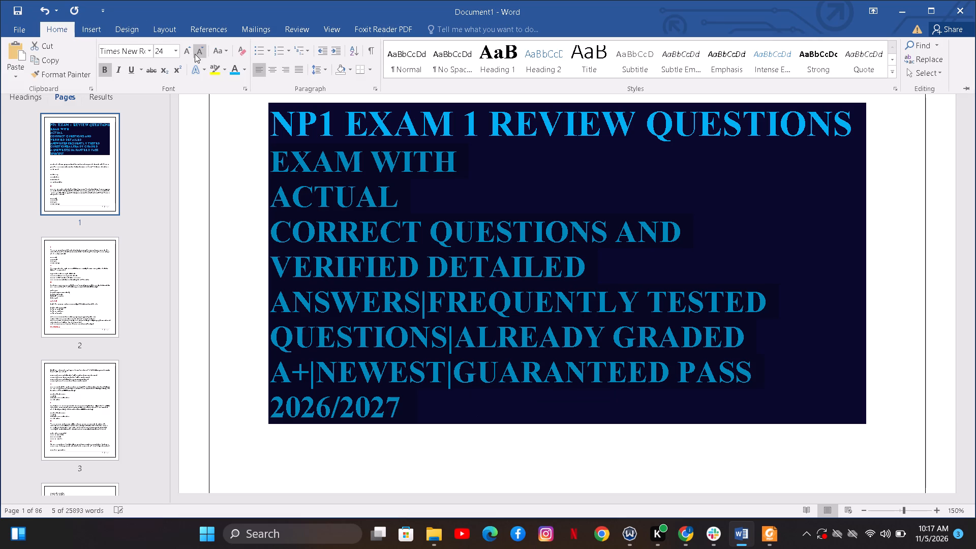
click(176, 48)
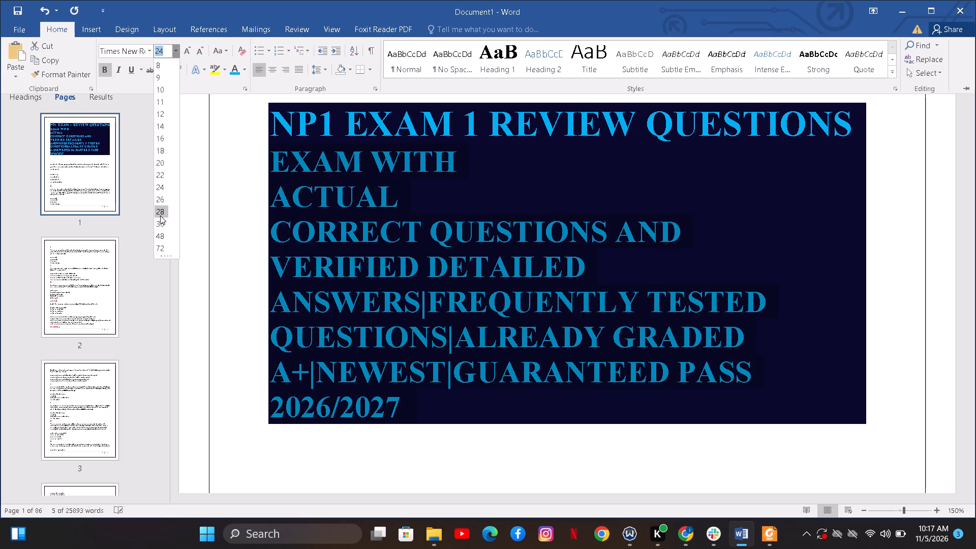
click(164, 213)
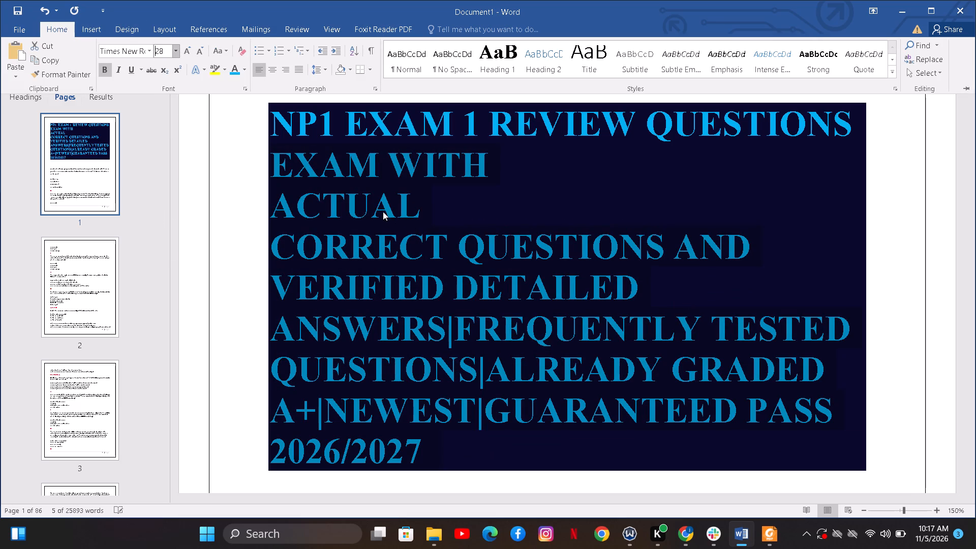
Centre the whole heading, from "NP1 EXAM 1" through "2026/2027", on the page.
scroll(381, 208, up, 2)
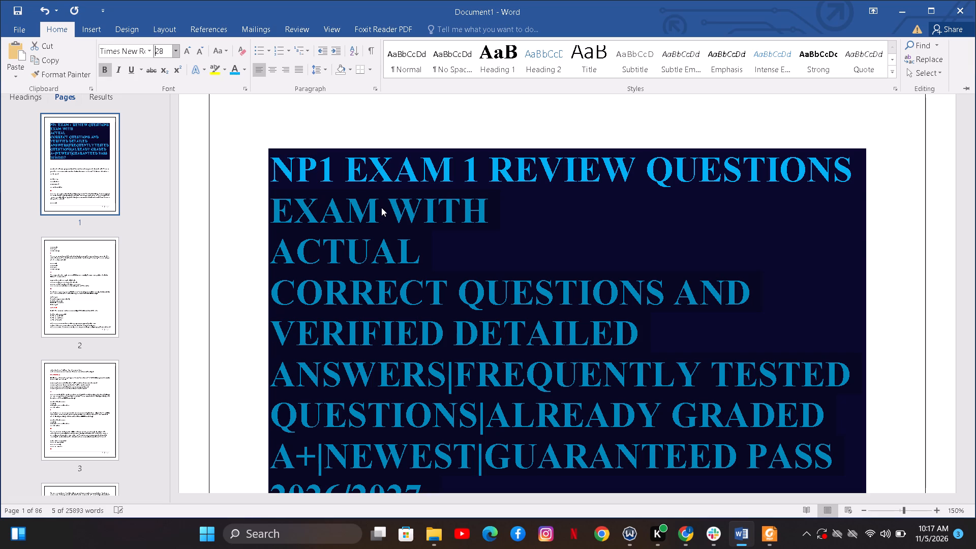
scroll(382, 207, down, 2)
scroll(383, 207, up, 2)
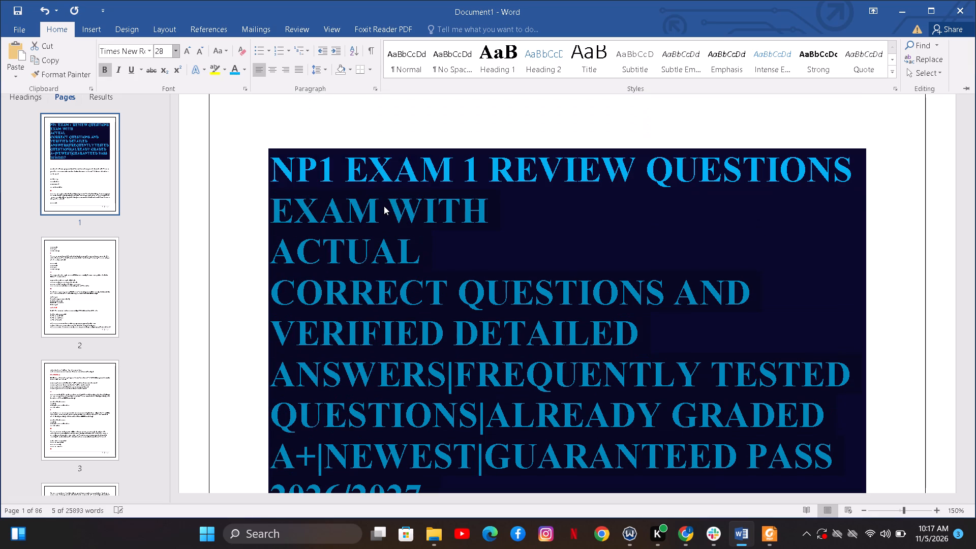
scroll(384, 204, up, 1)
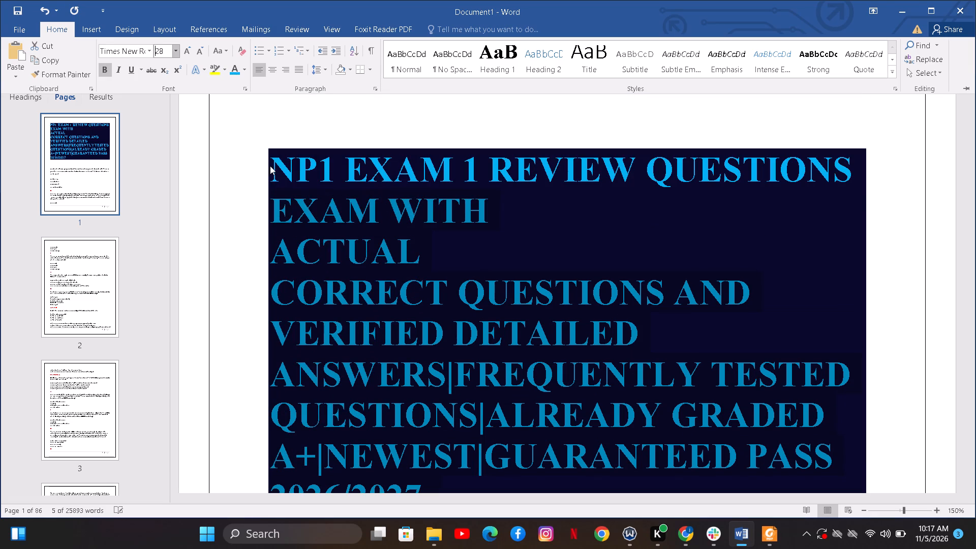
drag(274, 164, 350, 181)
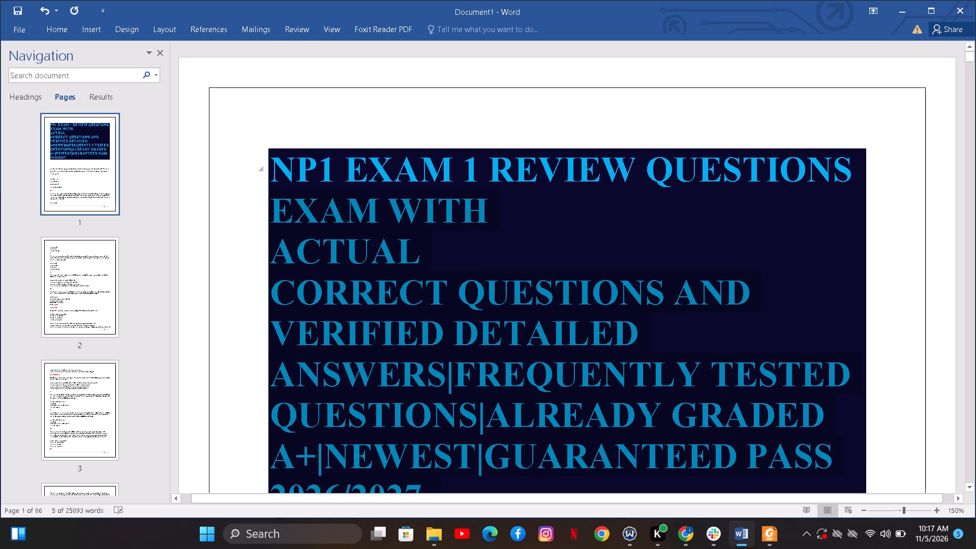
drag(350, 181, 349, 181)
drag(271, 166, 453, 412)
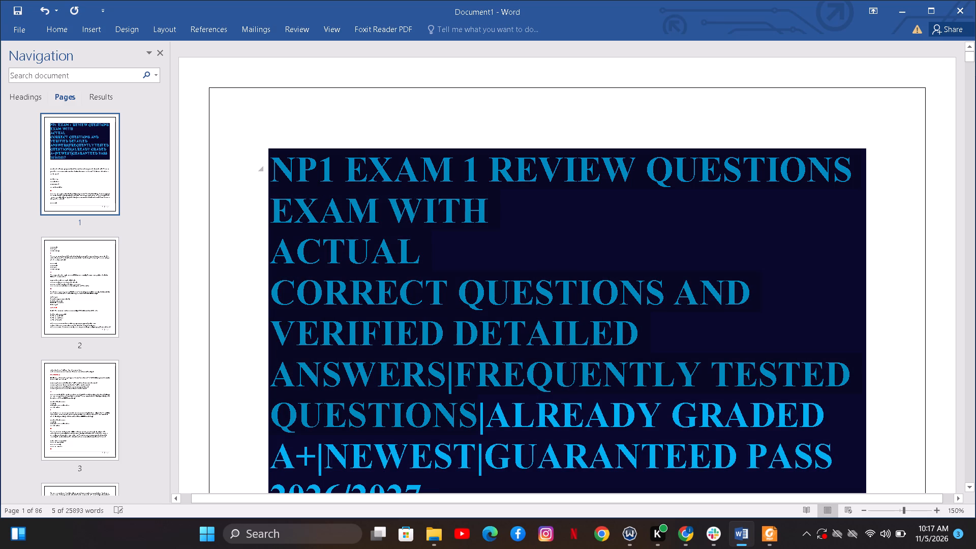
drag(453, 412, 454, 411)
scroll(453, 412, down, 2)
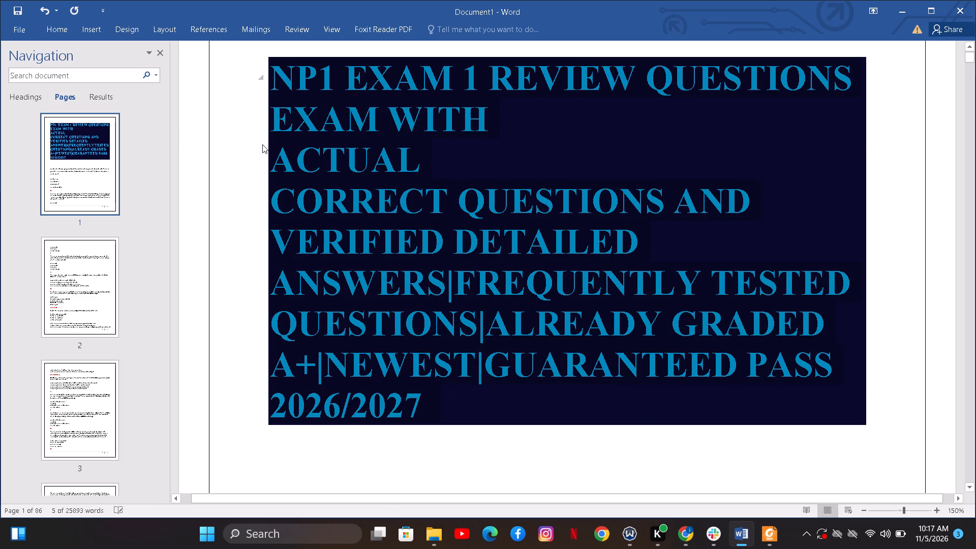
scroll(262, 144, up, 5)
click(50, 26)
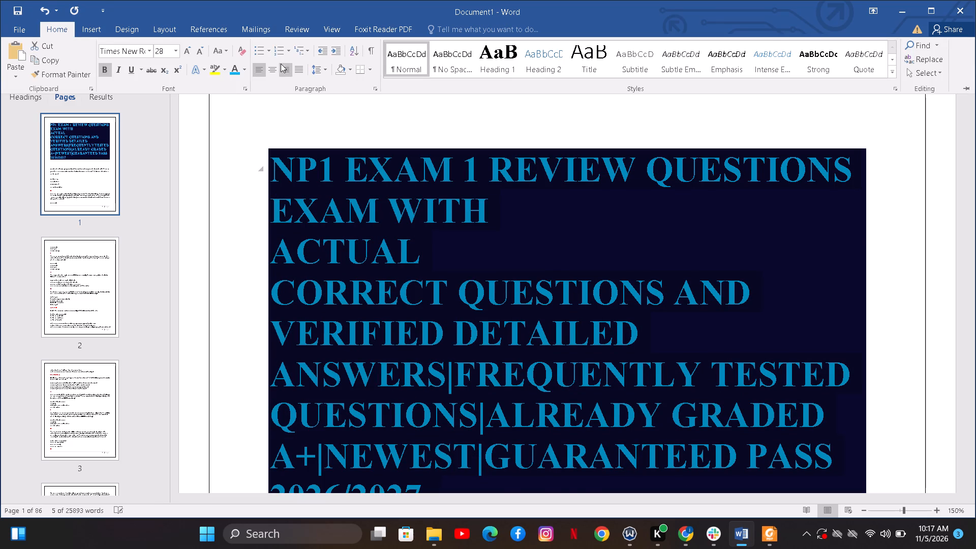
click(275, 67)
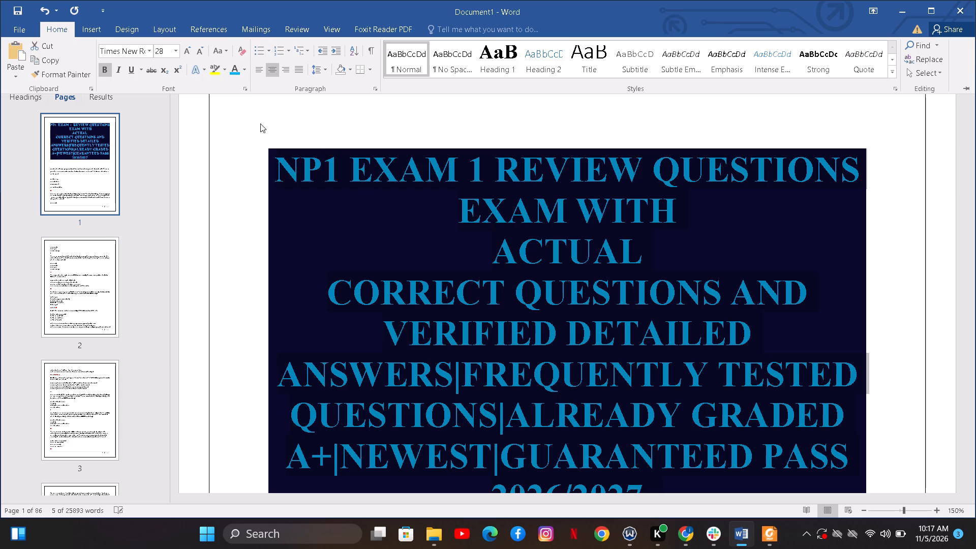
Reduce the whole heading's font size to 20.
click(203, 47)
click(203, 47)
click(203, 48)
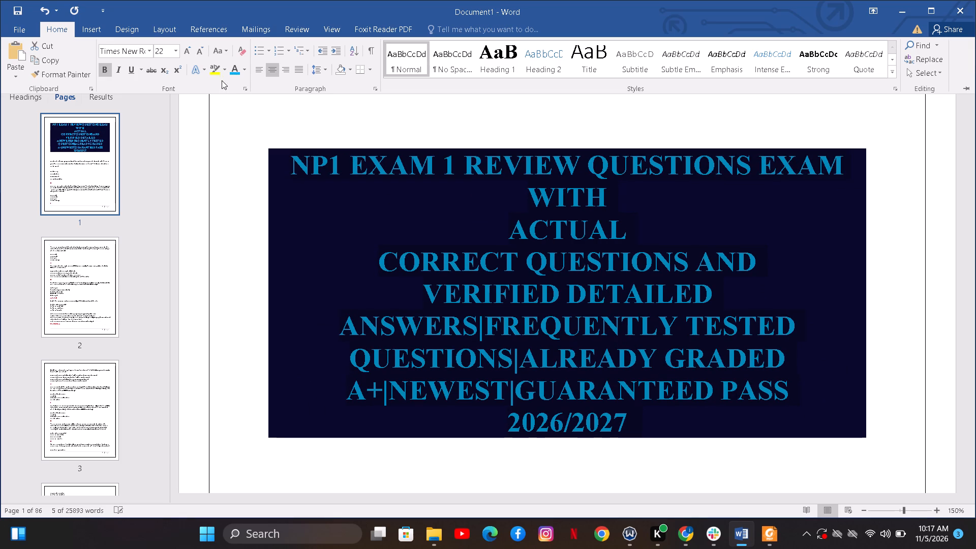
click(204, 45)
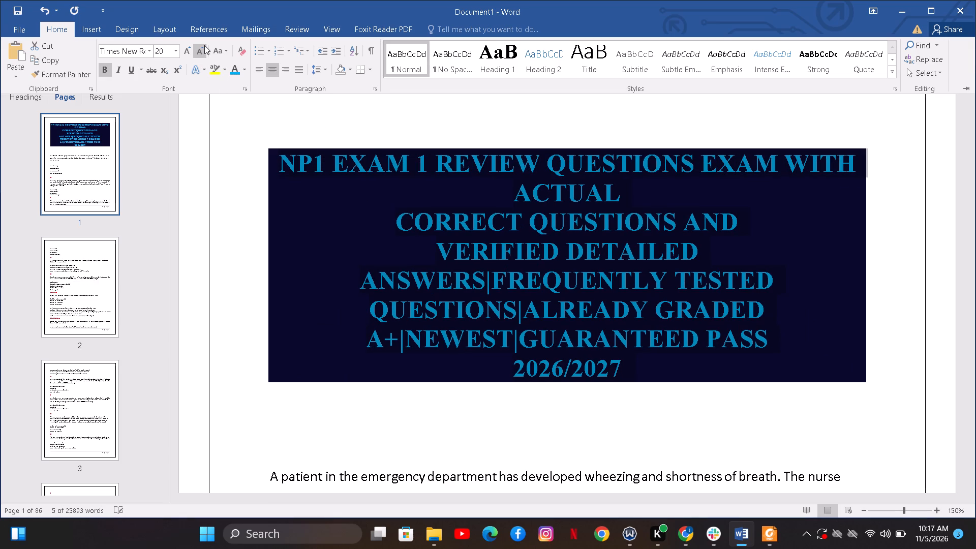
Delete one blank line between the heading and the first question on page 1.
scroll(437, 321, down, 3)
click(279, 311)
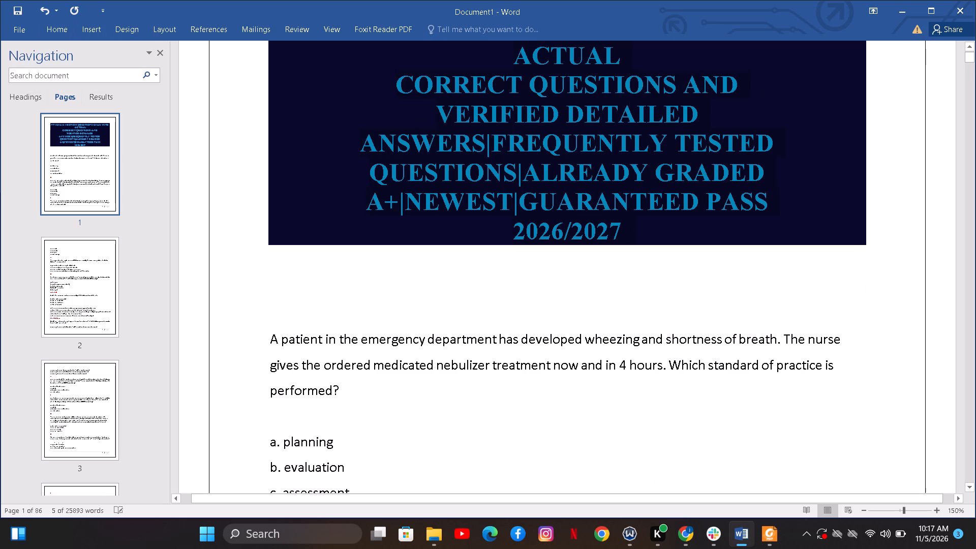
click(282, 309)
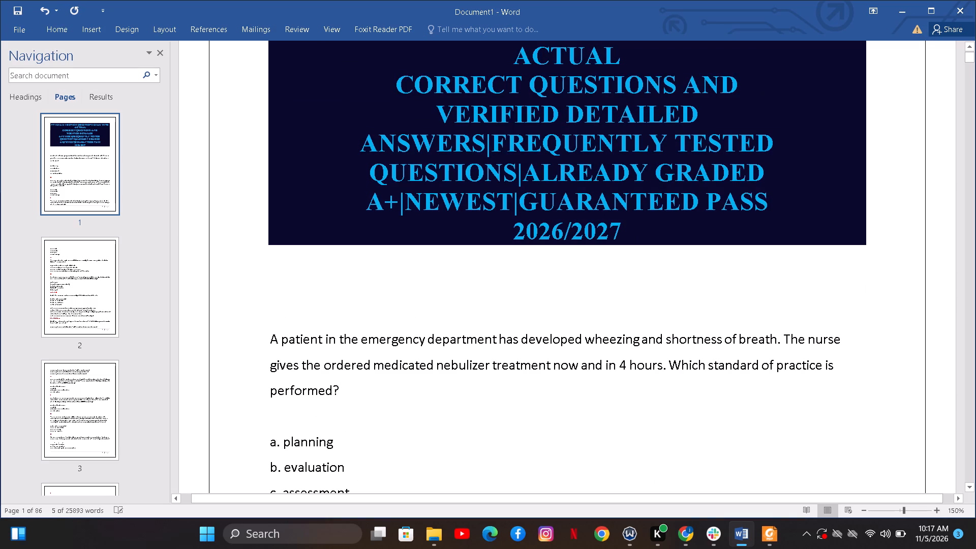
key(BackSpace)
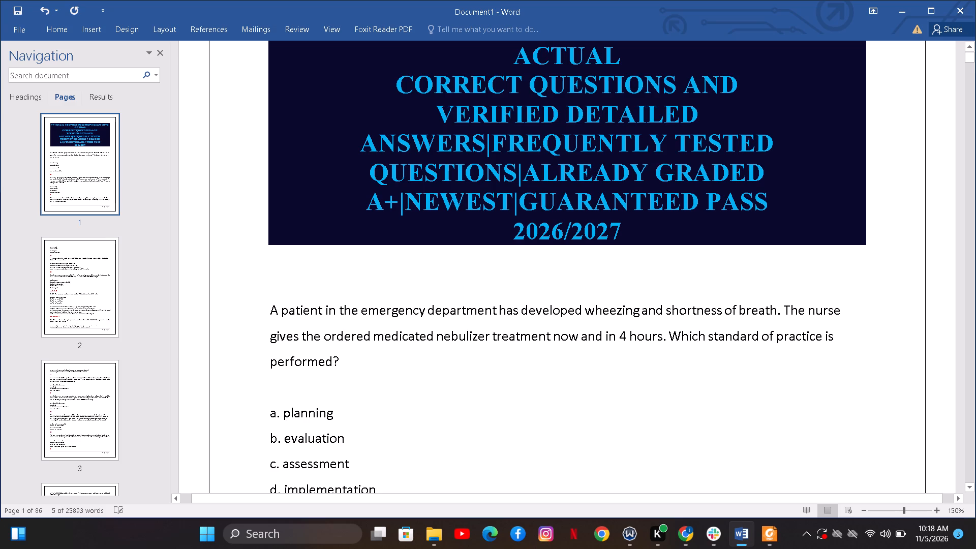
Save the document as a PDF in the GAITOO desktop folder, keeping the suggested file name.
scroll(386, 312, down, 8)
scroll(394, 303, up, 7)
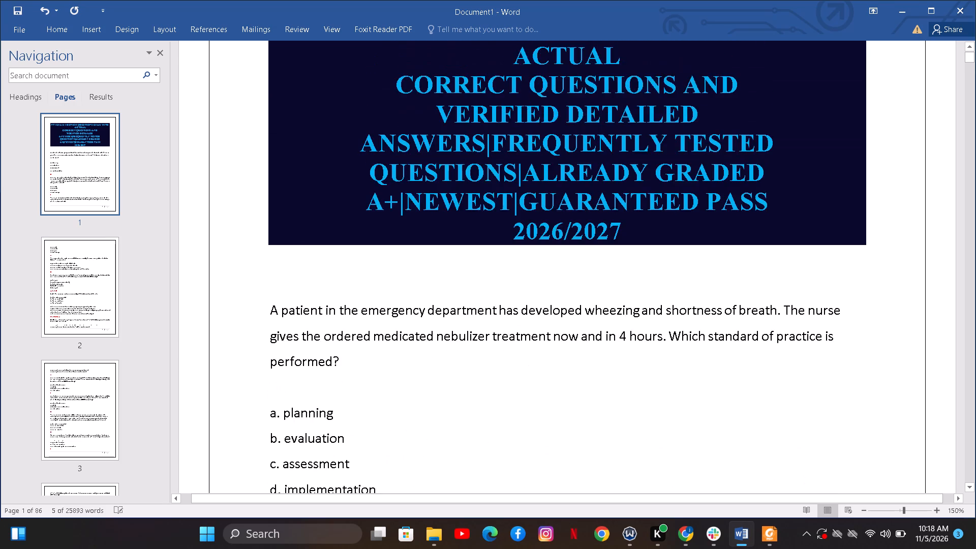
scroll(399, 297, up, 9)
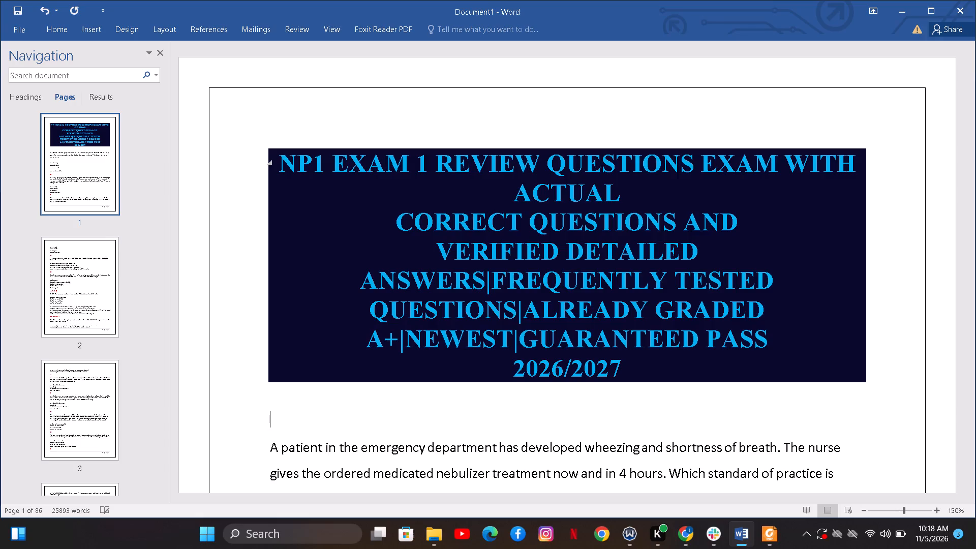
key(ctrl+s)
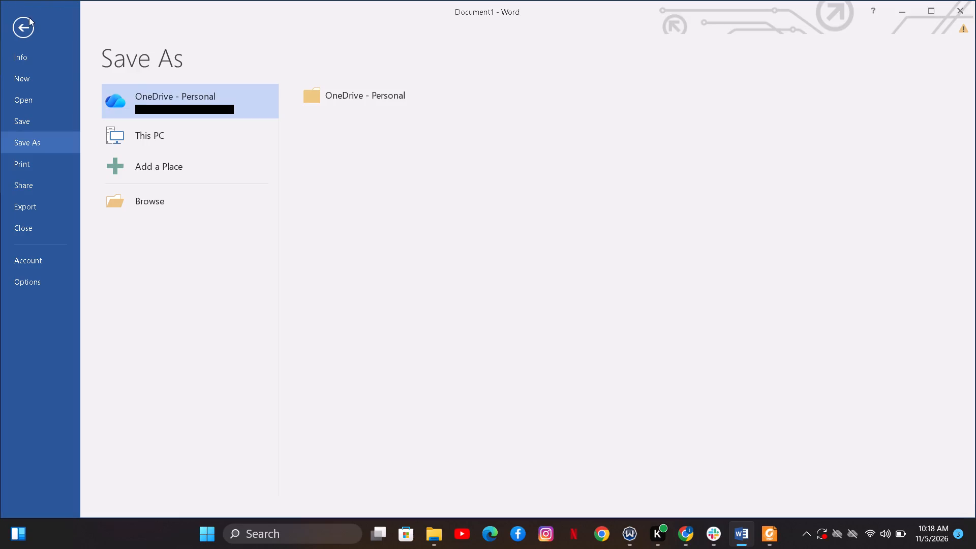
click(147, 135)
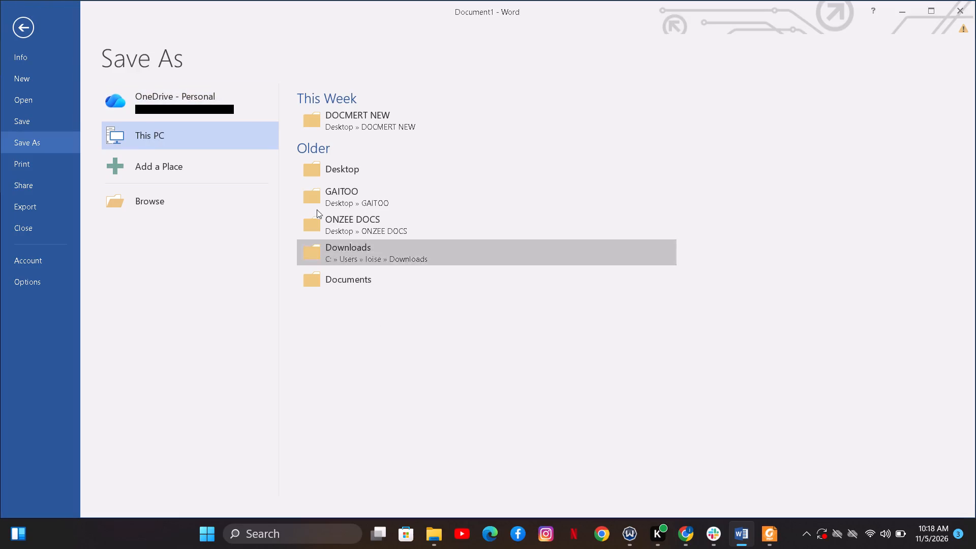
click(332, 197)
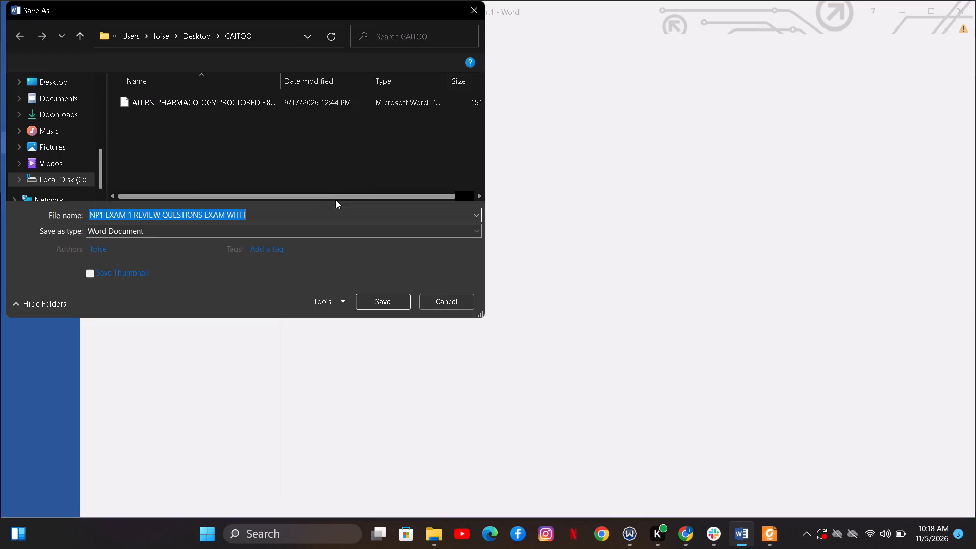
click(175, 231)
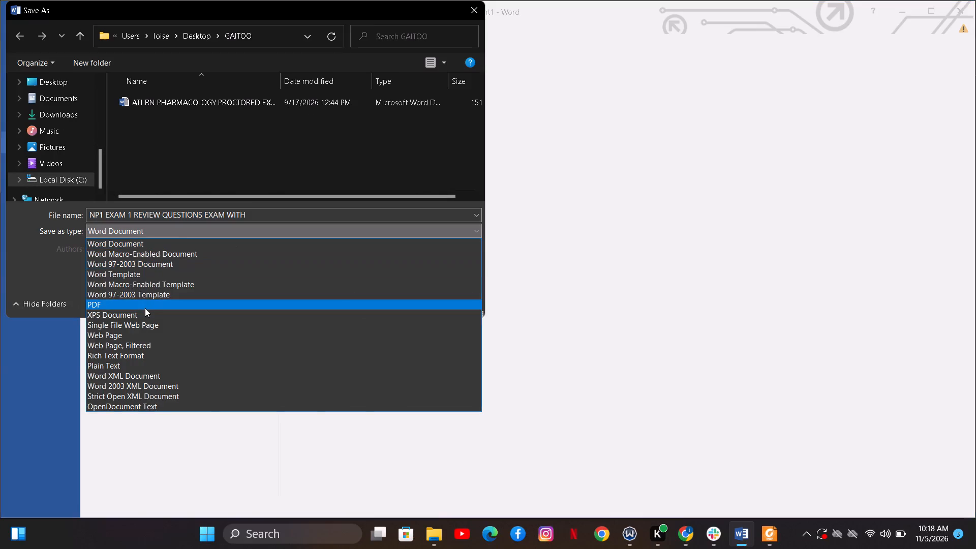
click(146, 308)
click(394, 338)
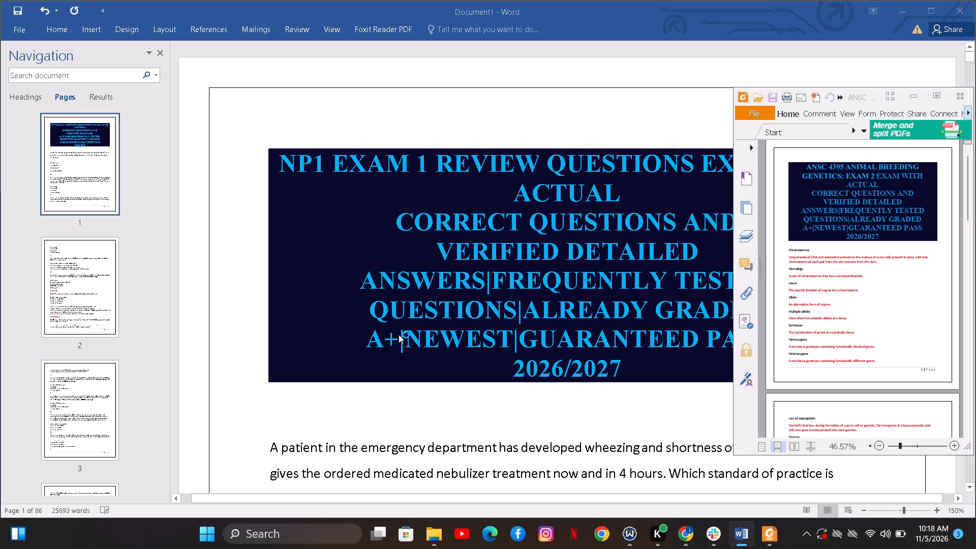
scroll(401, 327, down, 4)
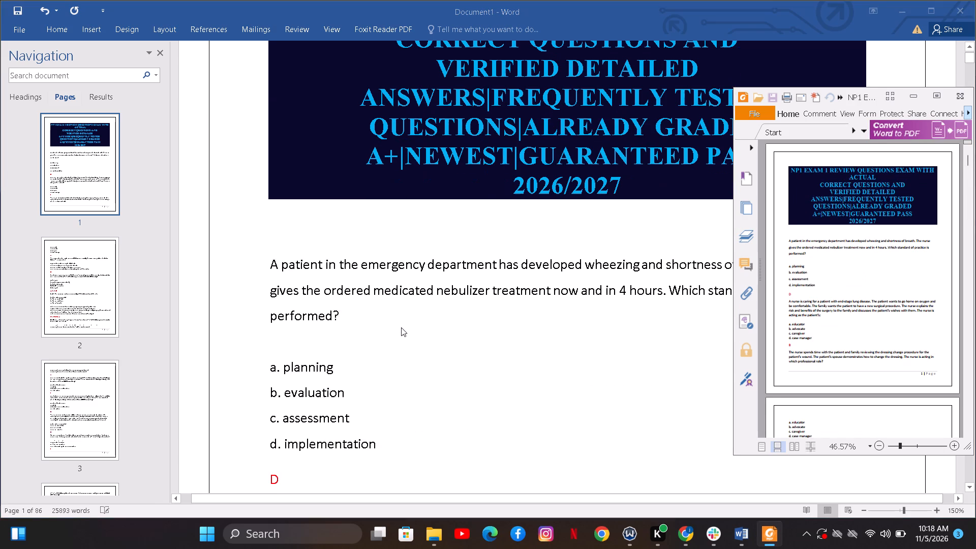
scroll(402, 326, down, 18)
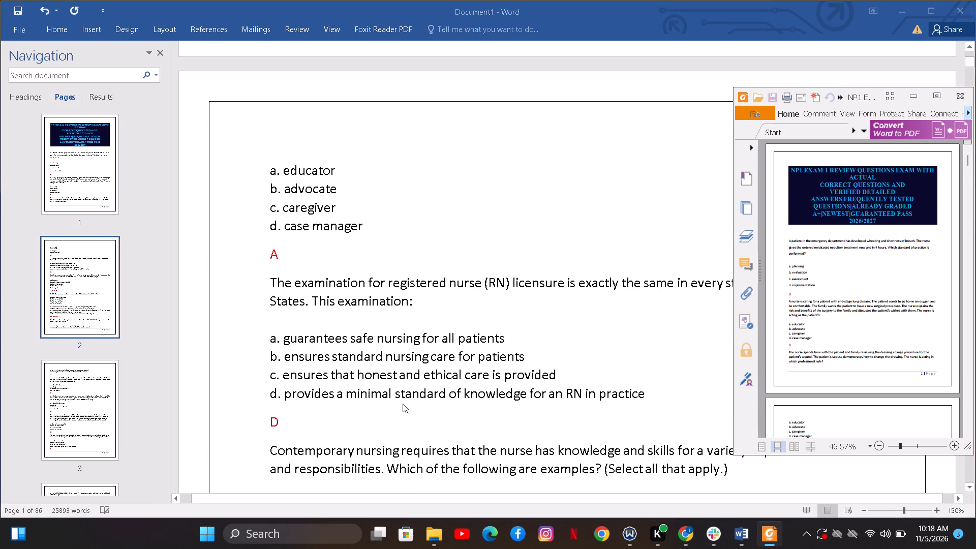
Switch to Chrome, return to the Quizlet search results and preview the "endocrine nursing exam 4" flashcard set.
click(689, 530)
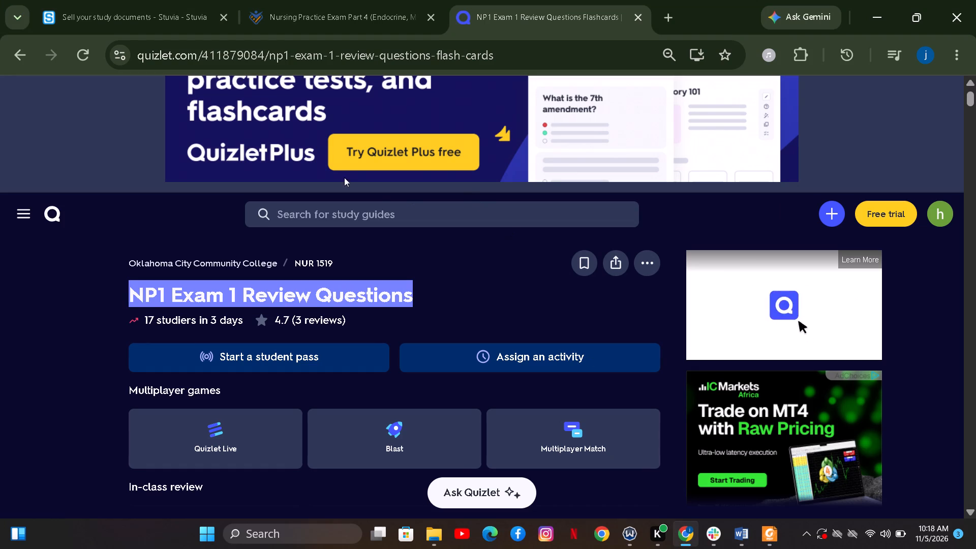
click(16, 49)
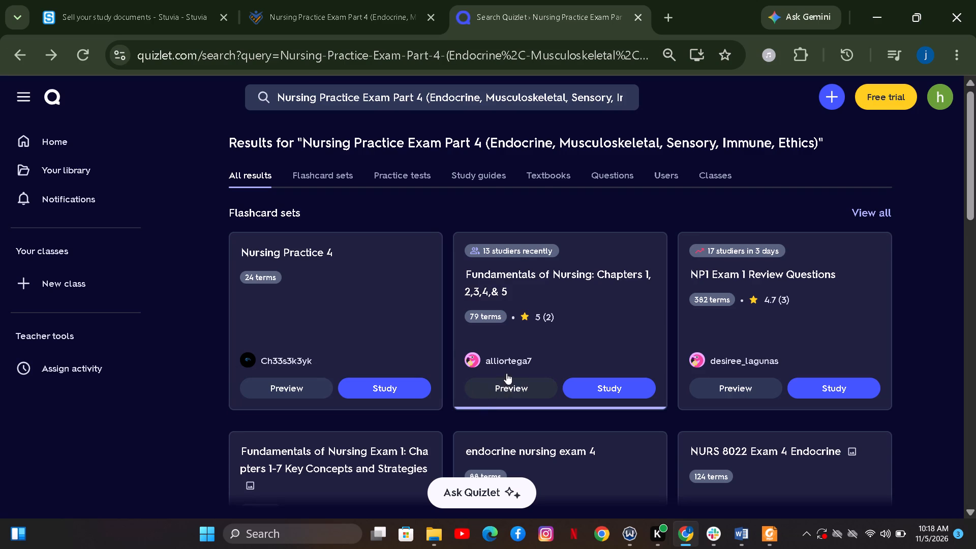
scroll(509, 371, down, 3)
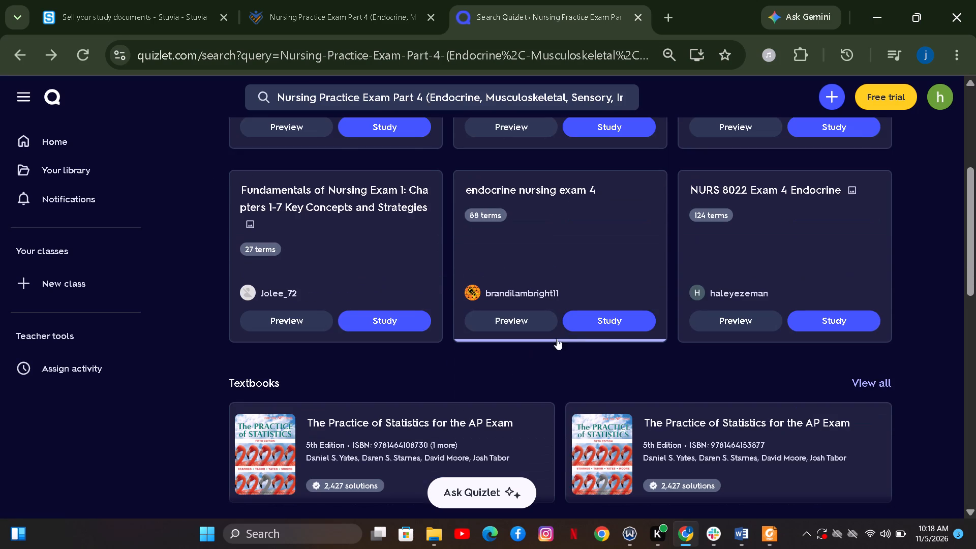
click(509, 323)
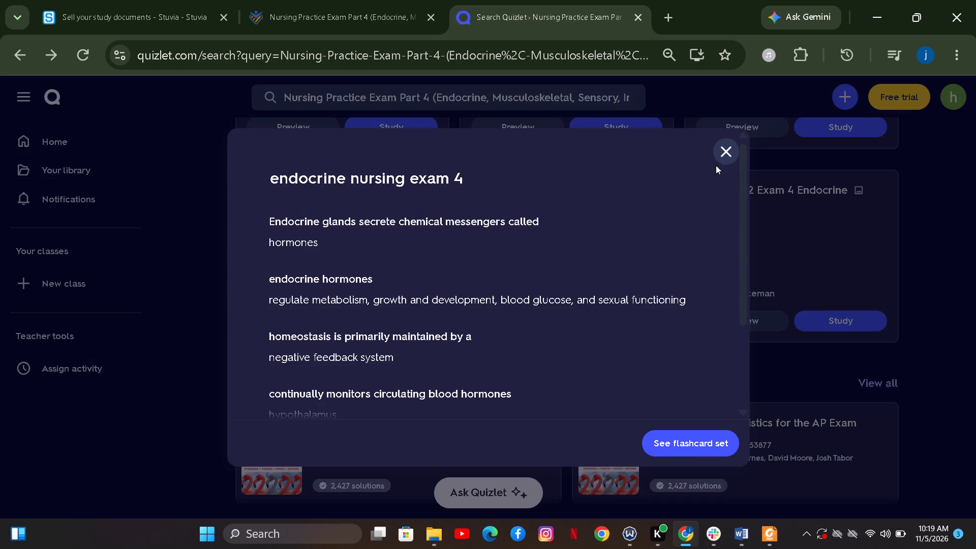
click(727, 157)
scroll(631, 314, down, 2)
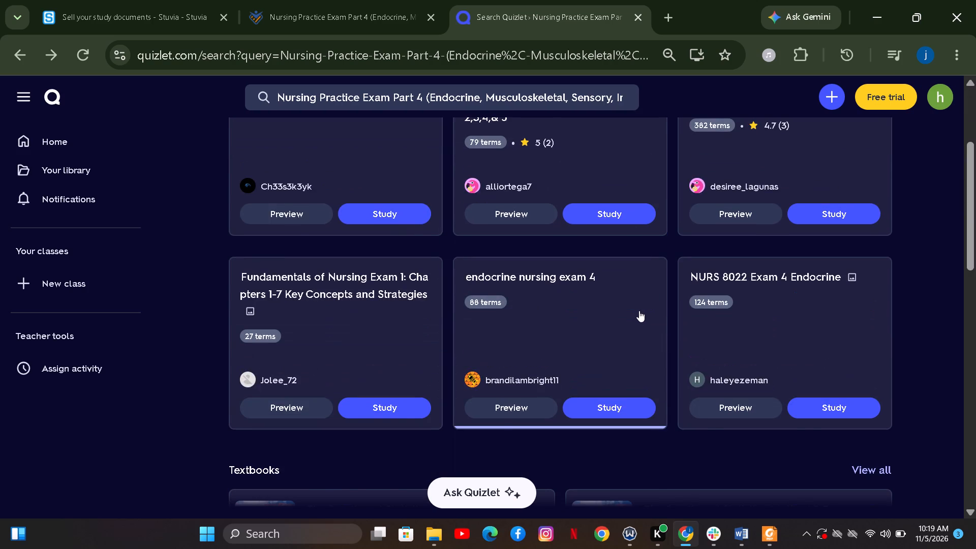
scroll(639, 310, down, 1)
scroll(645, 309, up, 8)
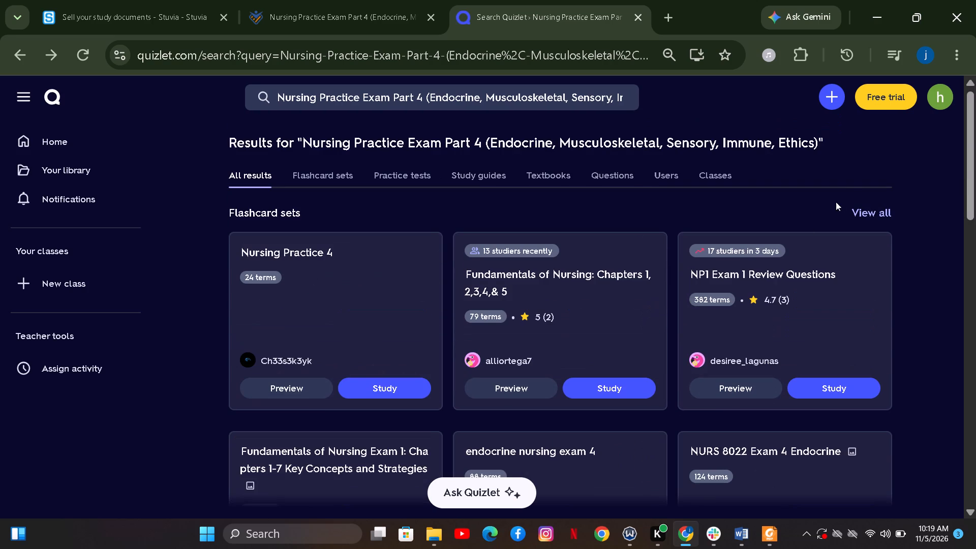
Show all flashcard sets for the search and preview "EXAM 4 Musculoskeletal and Endocrine, CANCER, IMMUNE".
click(864, 207)
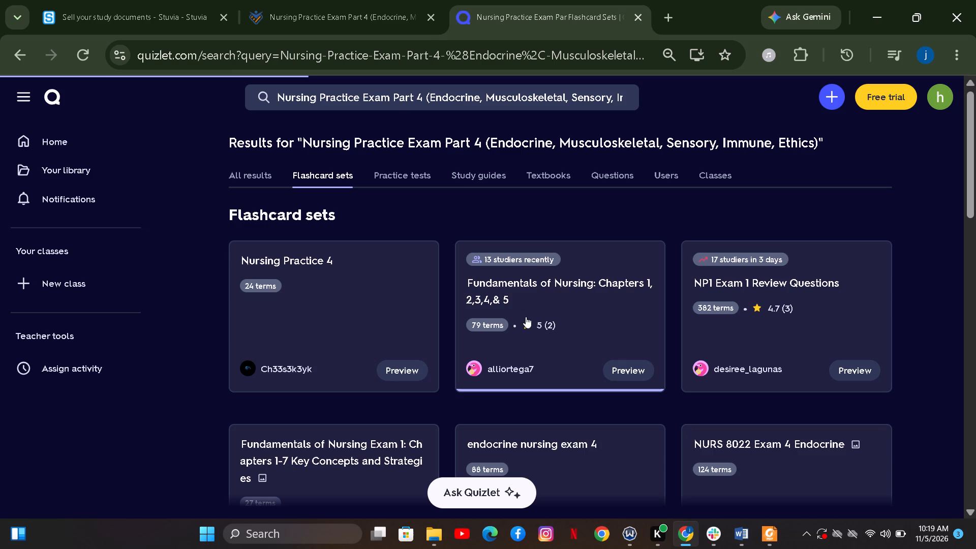
scroll(528, 313, down, 2)
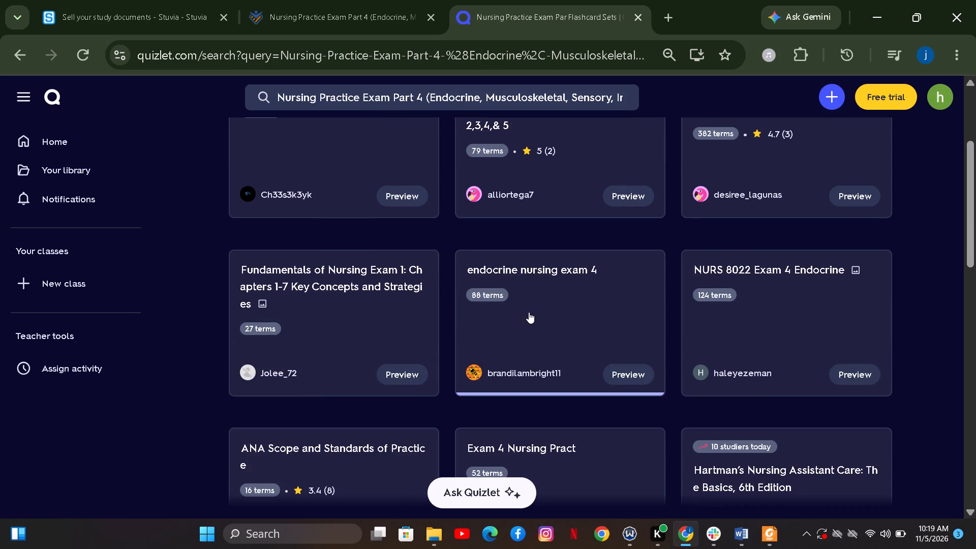
scroll(529, 310, down, 3)
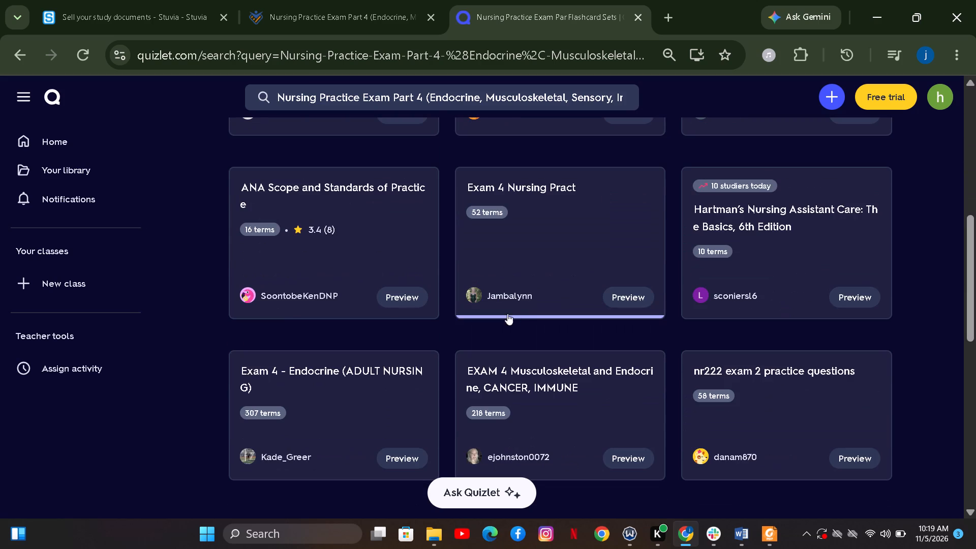
scroll(585, 280, down, 2)
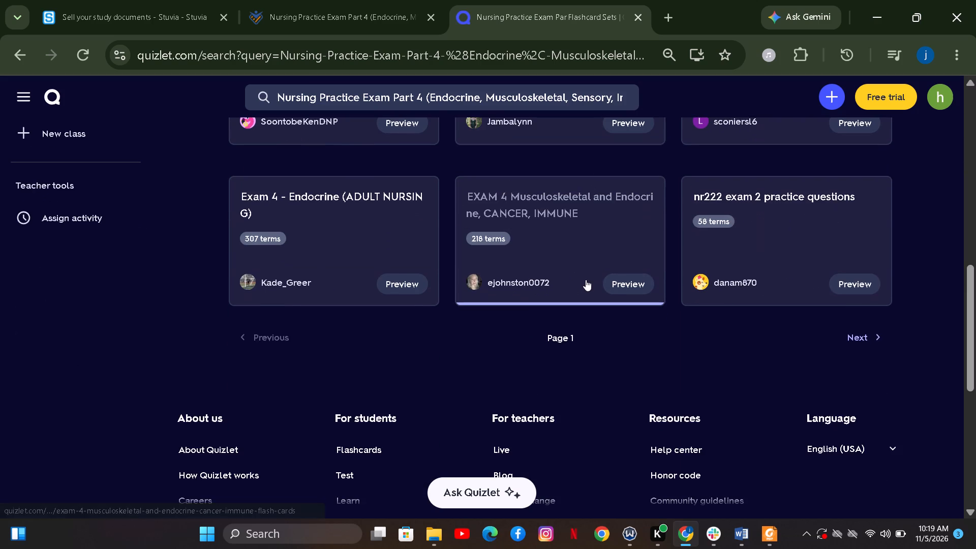
scroll(538, 271, up, 1)
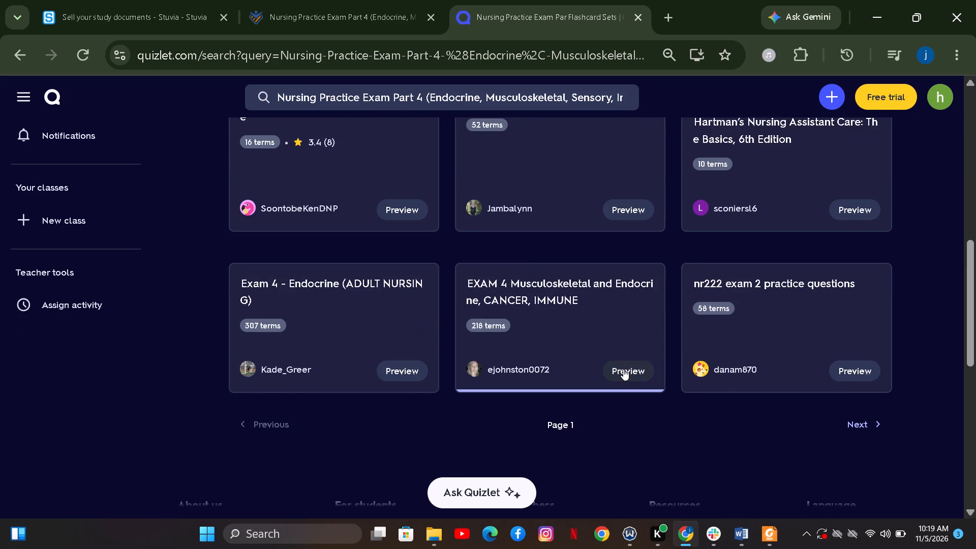
click(624, 369)
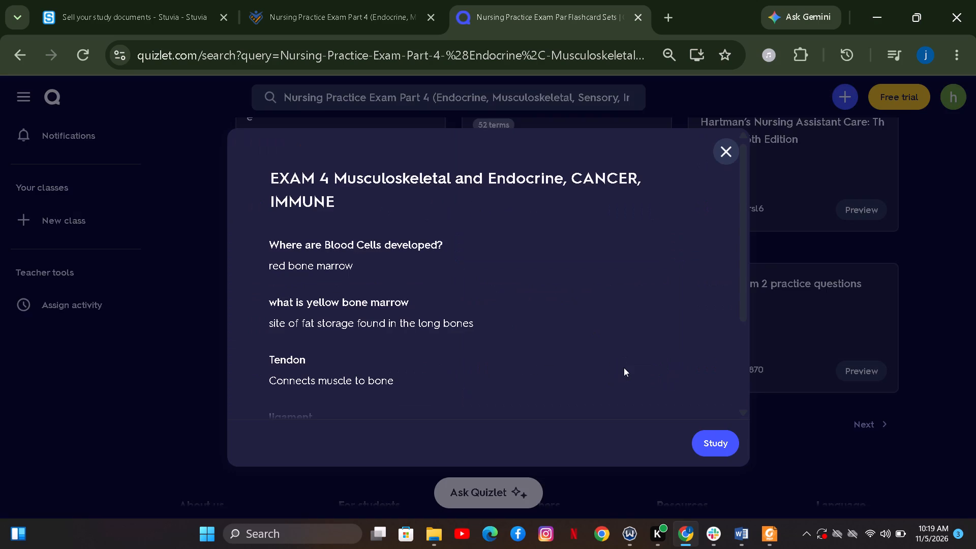
Compare the previewed musculoskeletal and endocrine set with the questions in the Docmerit Nursing Practice Exam Part 4 document, and close the preview.
click(334, 13)
scroll(326, 266, down, 4)
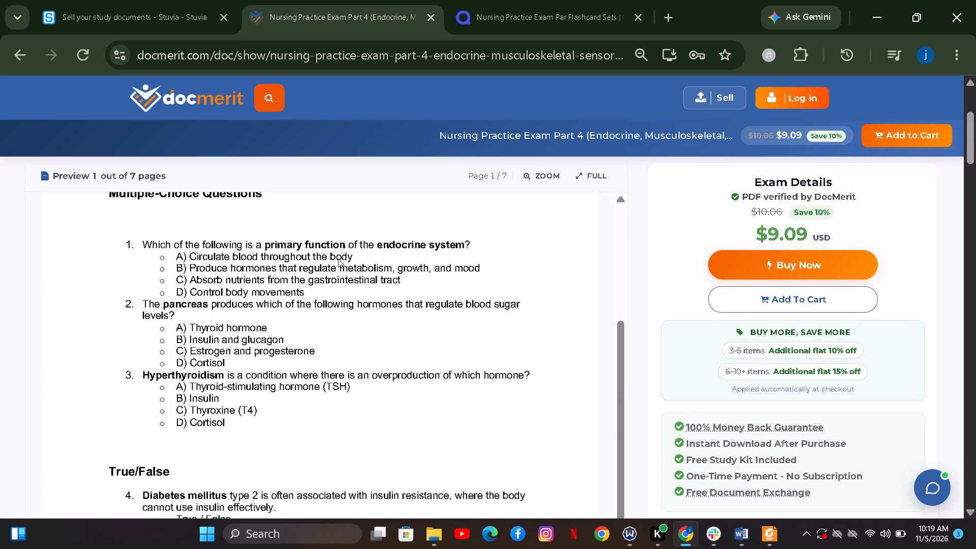
scroll(339, 259, up, 3)
click(519, 16)
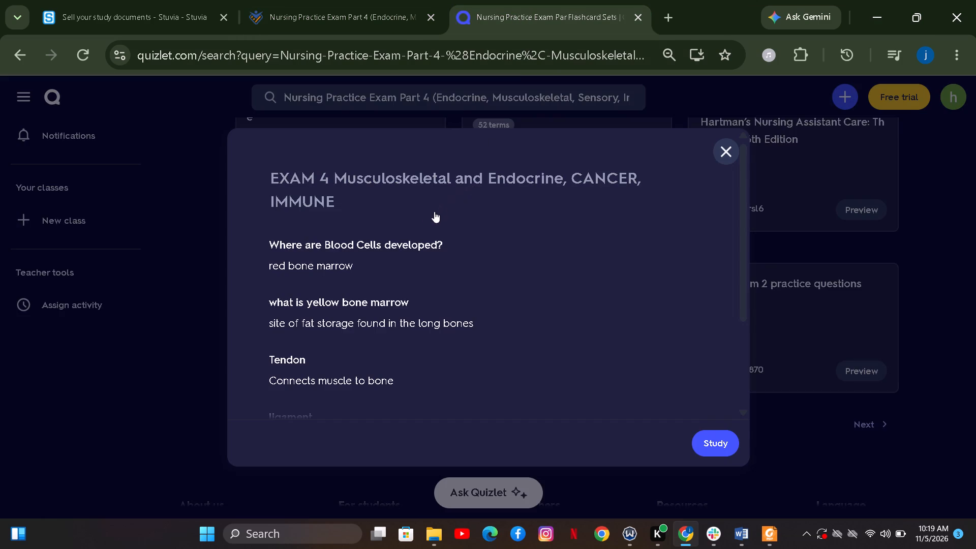
click(724, 150)
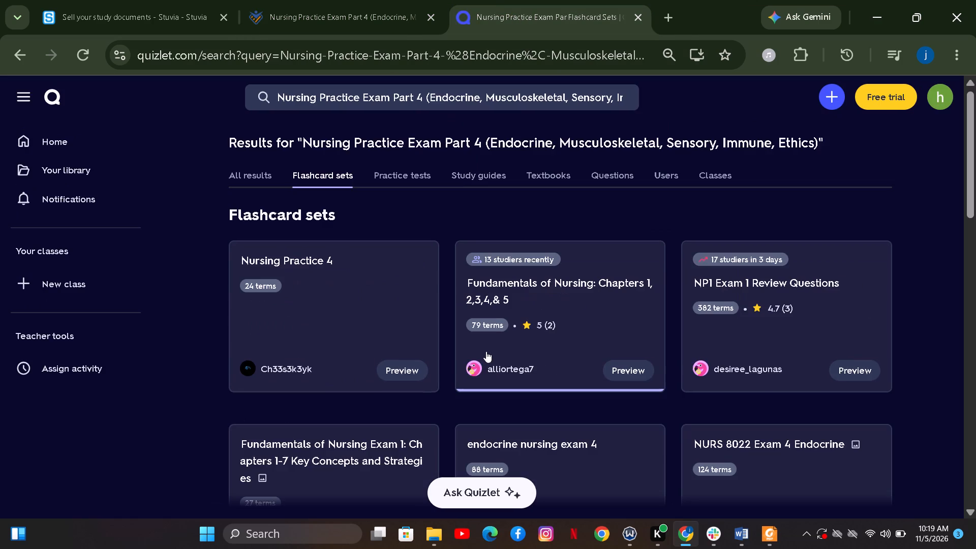
Preview the "Exam 4 - Endocrine (ADULT NURSING)" flashcard set and close the preview.
scroll(414, 400, down, 3)
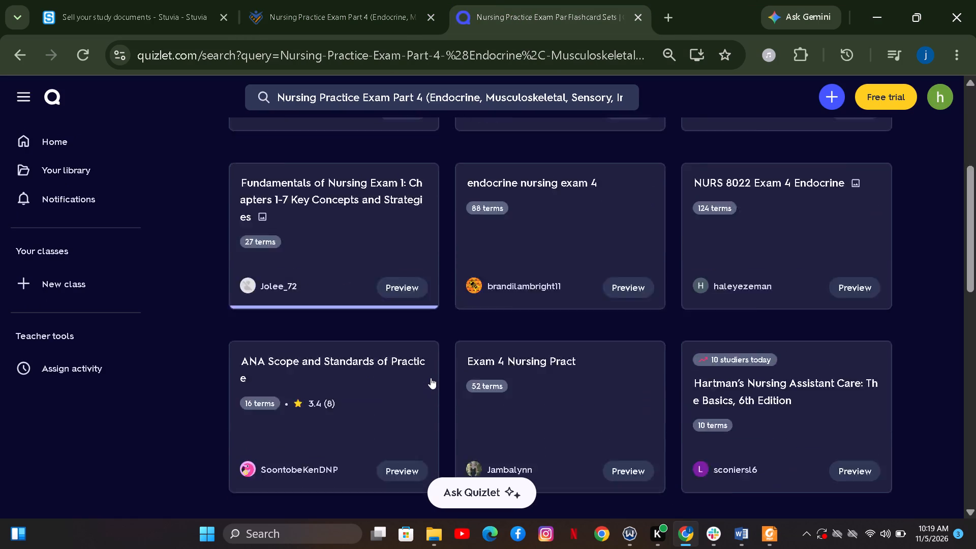
scroll(431, 378, down, 3)
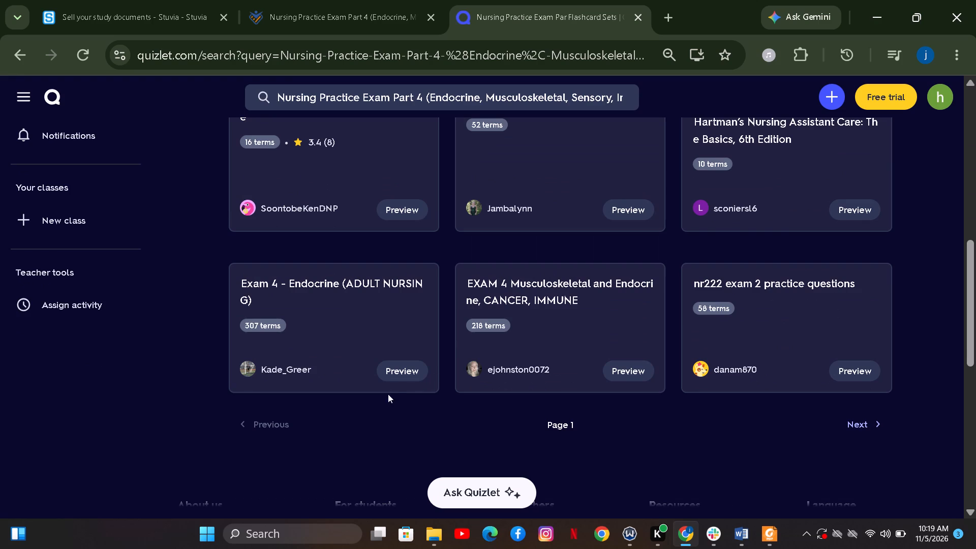
click(405, 369)
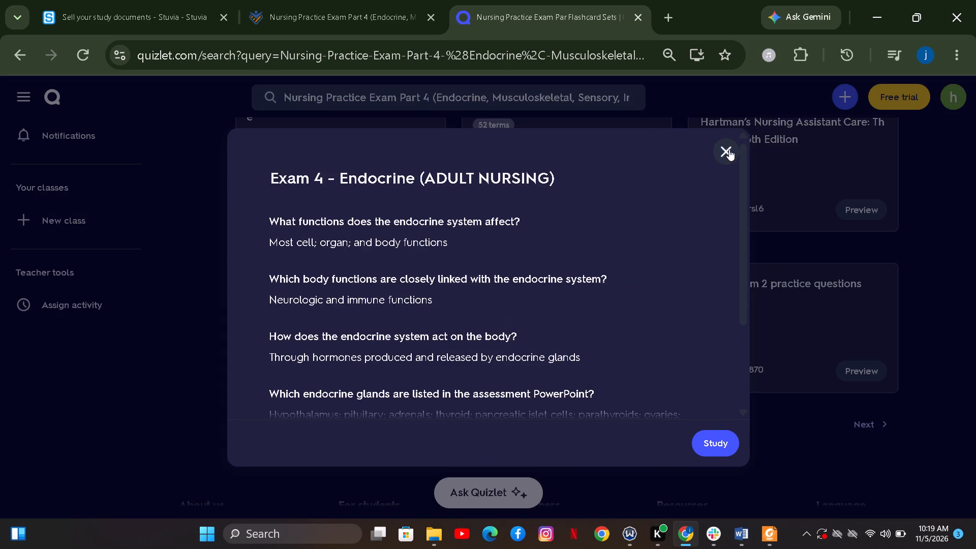
click(725, 149)
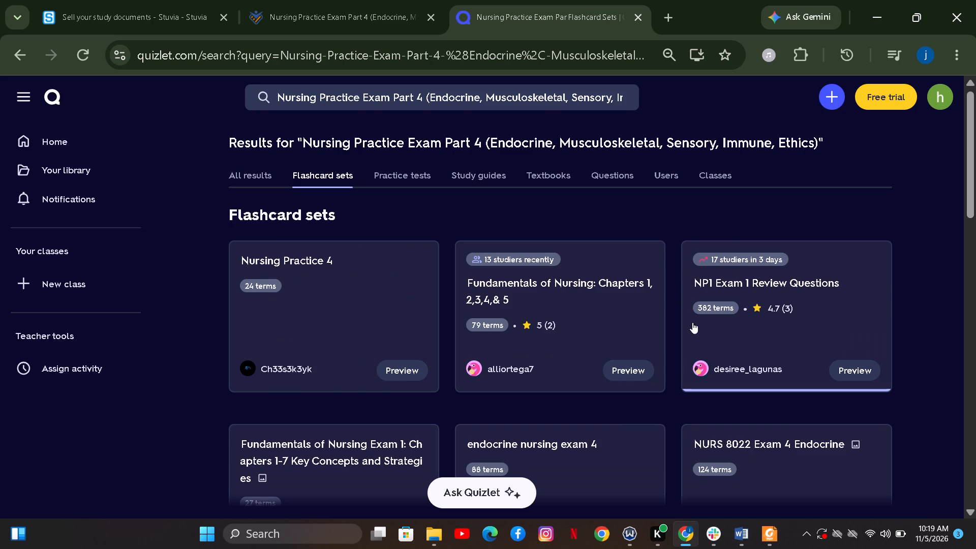
Preview the "NURS 8022 Exam 4 Endocrine" flashcard set, reading through its questions and answers, and close the preview.
scroll(844, 360, down, 1)
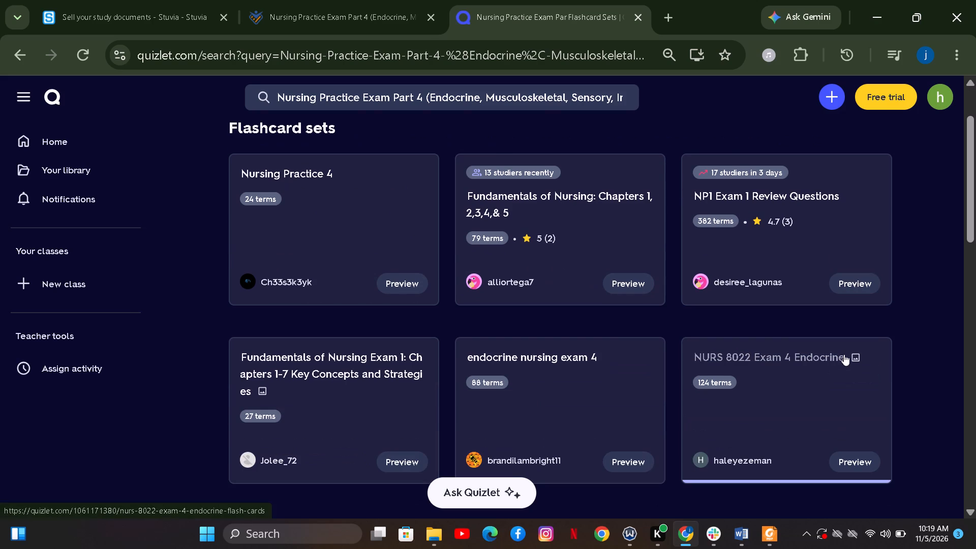
click(856, 460)
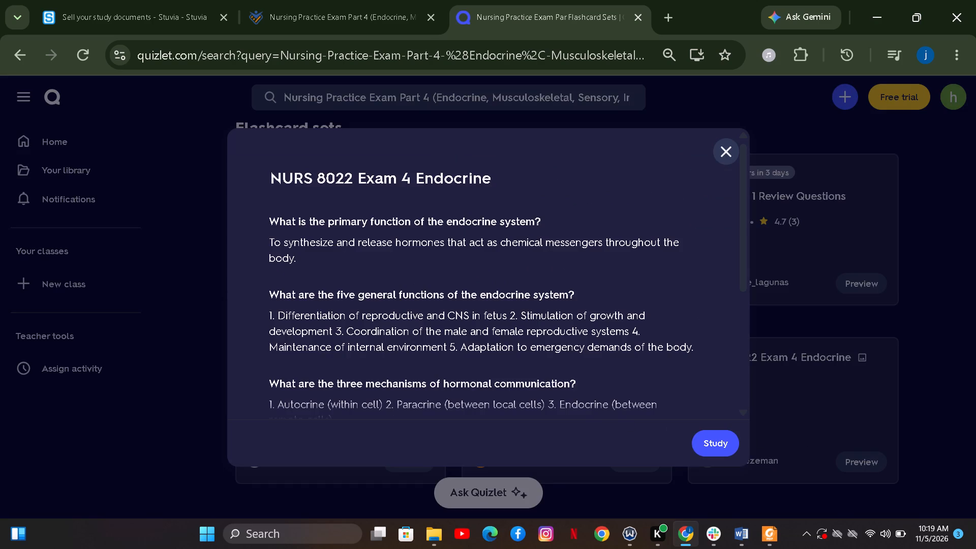
scroll(409, 308, down, 2)
scroll(409, 308, up, 7)
scroll(411, 309, down, 10)
scroll(412, 353, down, 14)
scroll(490, 356, down, 9)
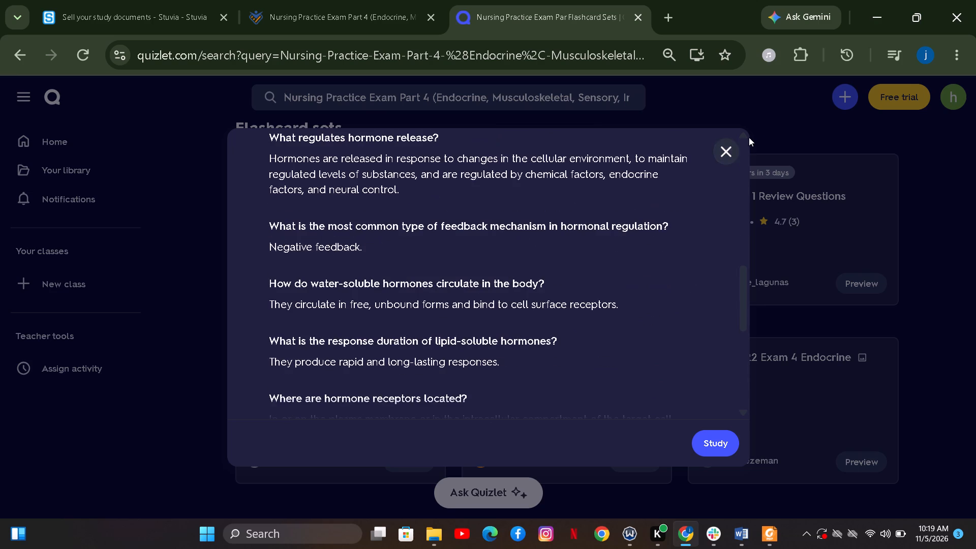
click(723, 146)
Preview the "EXAM 4 Musculoskeletal and Endocrine, CANCER, IMMUNE" set again and close the preview.
scroll(643, 324, down, 3)
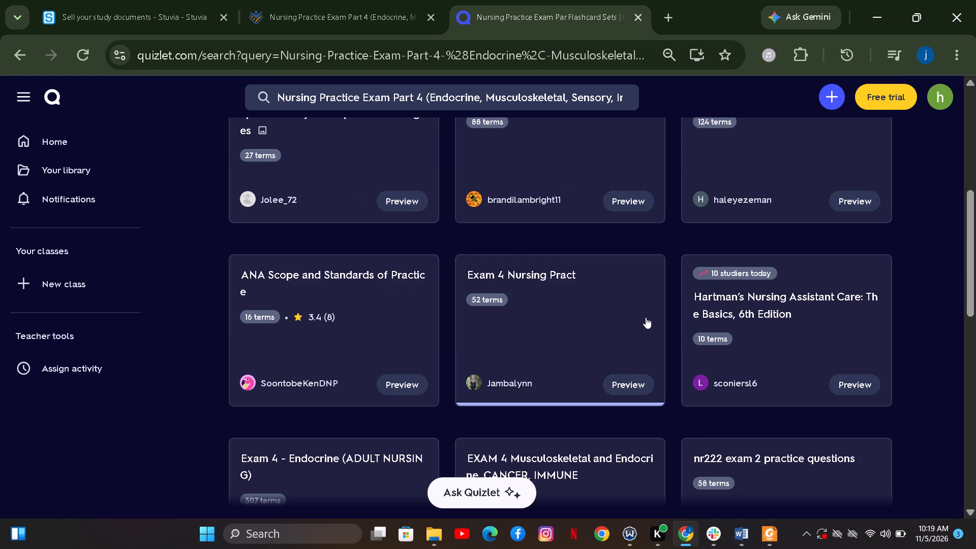
scroll(573, 337, down, 3)
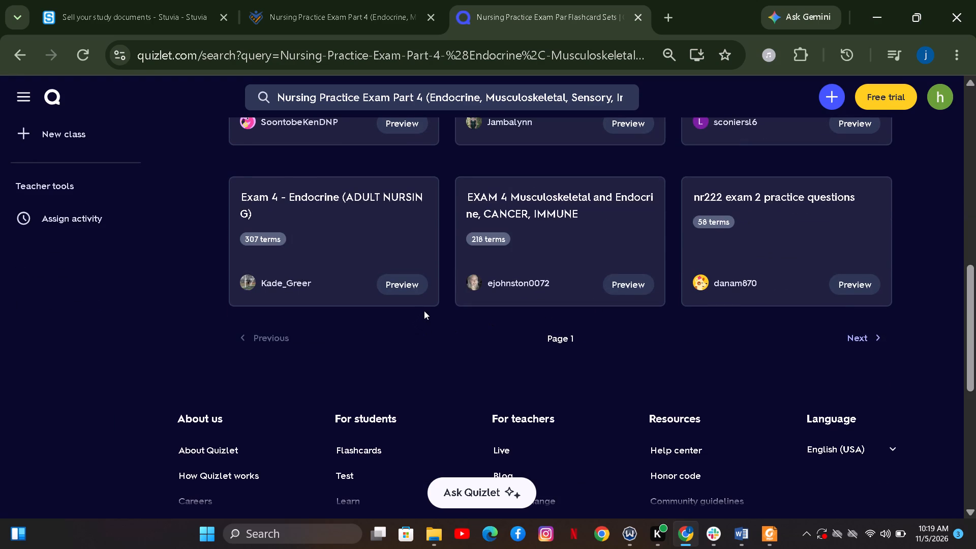
click(634, 282)
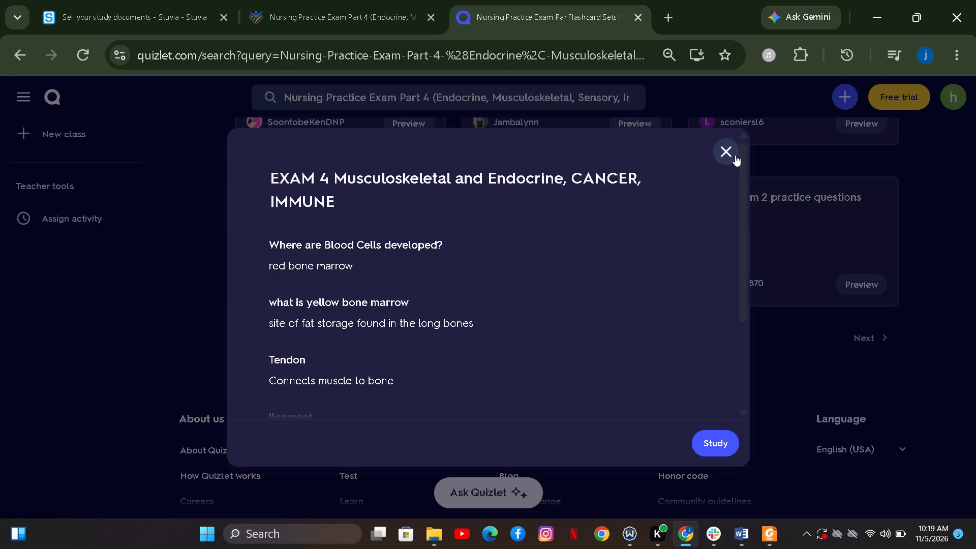
click(724, 151)
Go to the second page of flashcard sets, preview "Adult-Gerontology Nurse Practitioner Certification Review" and close the preview.
scroll(782, 350, down, 8)
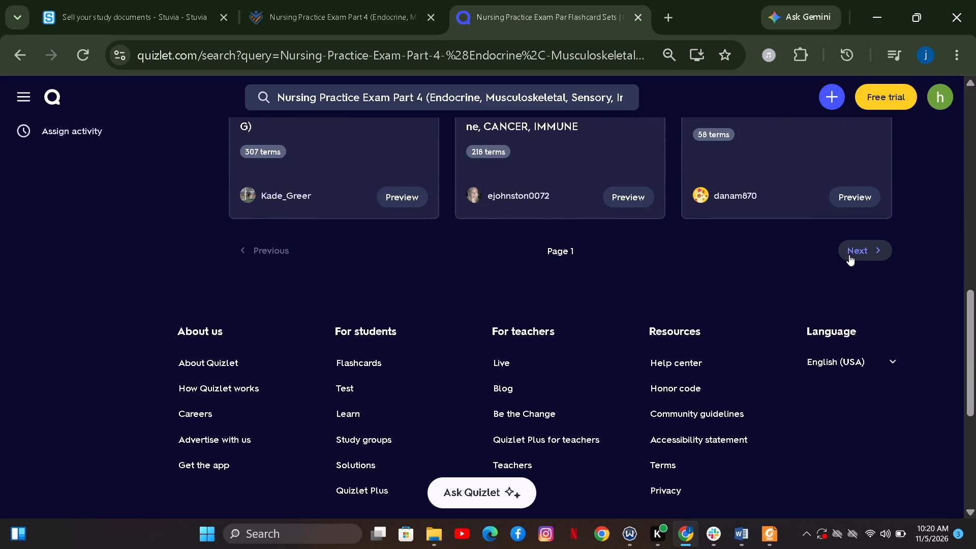
click(853, 249)
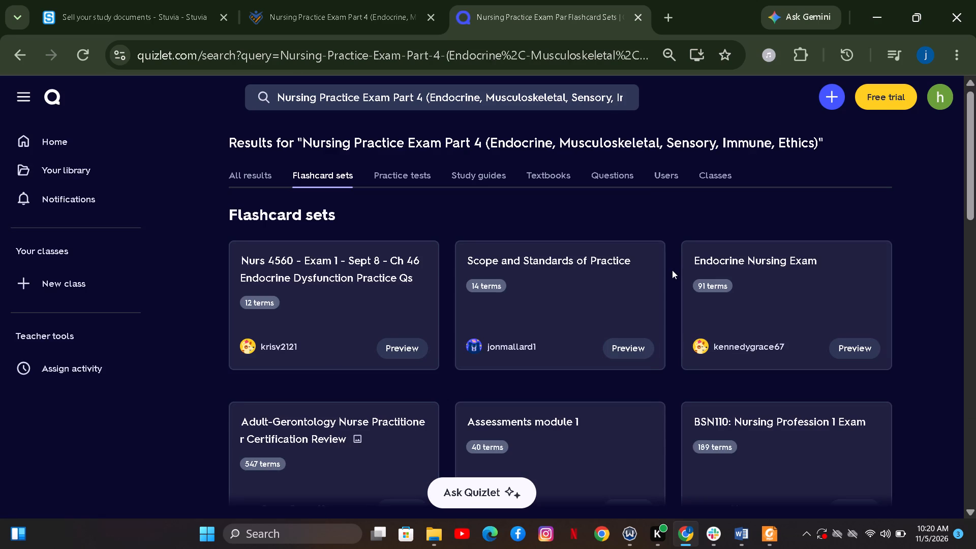
scroll(502, 324, down, 1)
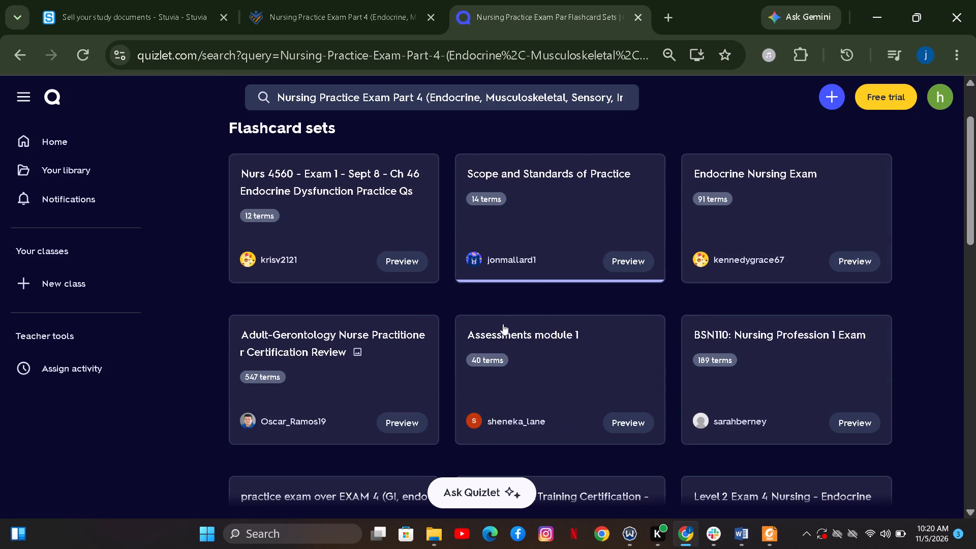
scroll(504, 324, down, 1)
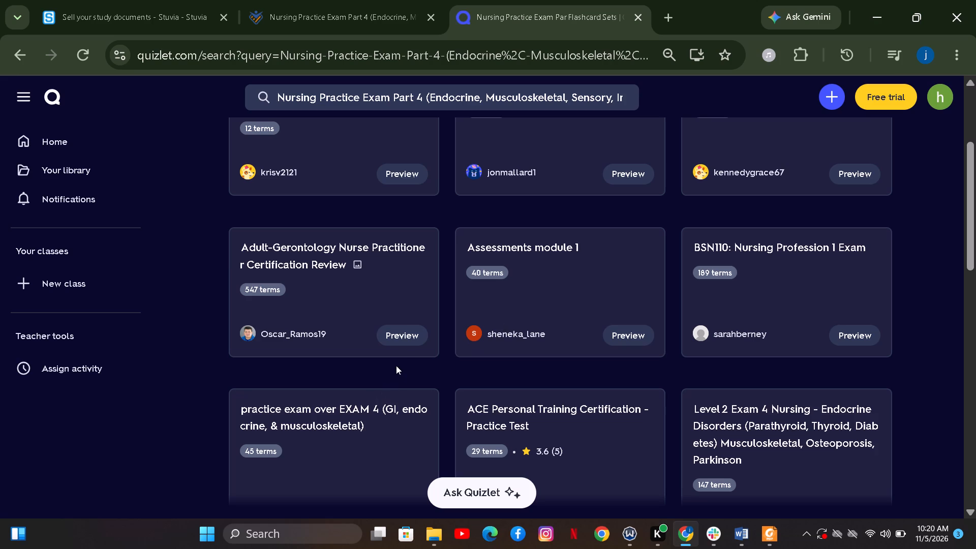
click(402, 342)
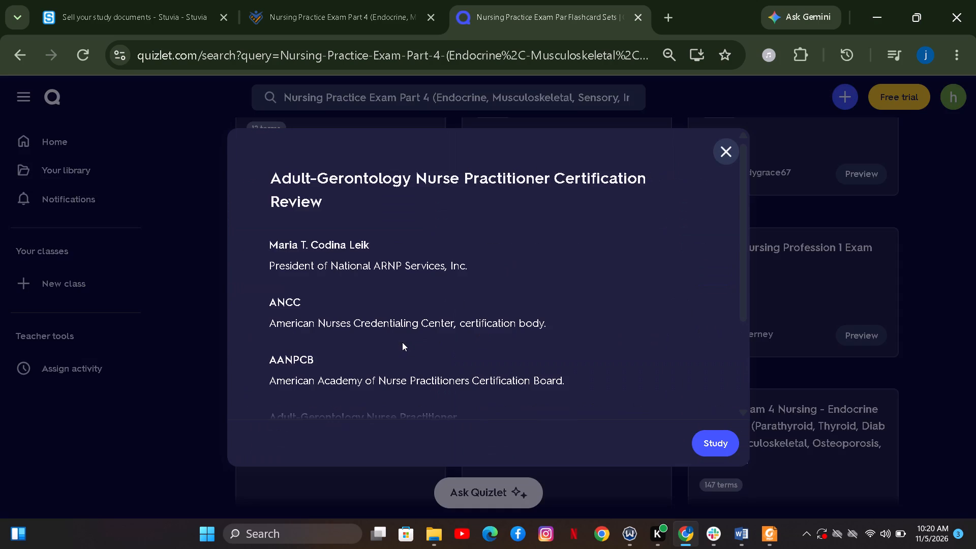
click(719, 149)
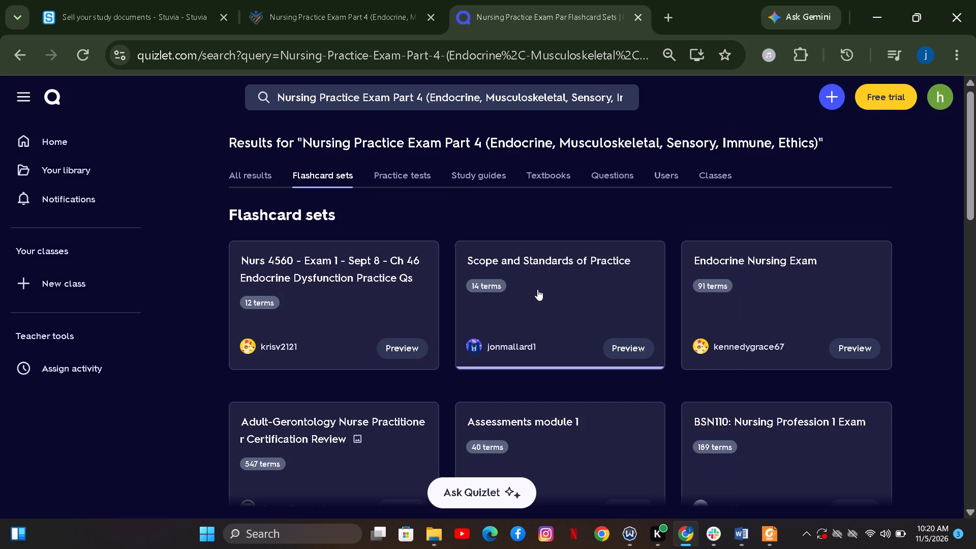
Preview the "BSN110: Nursing Profession 1 Exam" flashcard set, close the preview and continue browsing the results.
scroll(539, 289, down, 2)
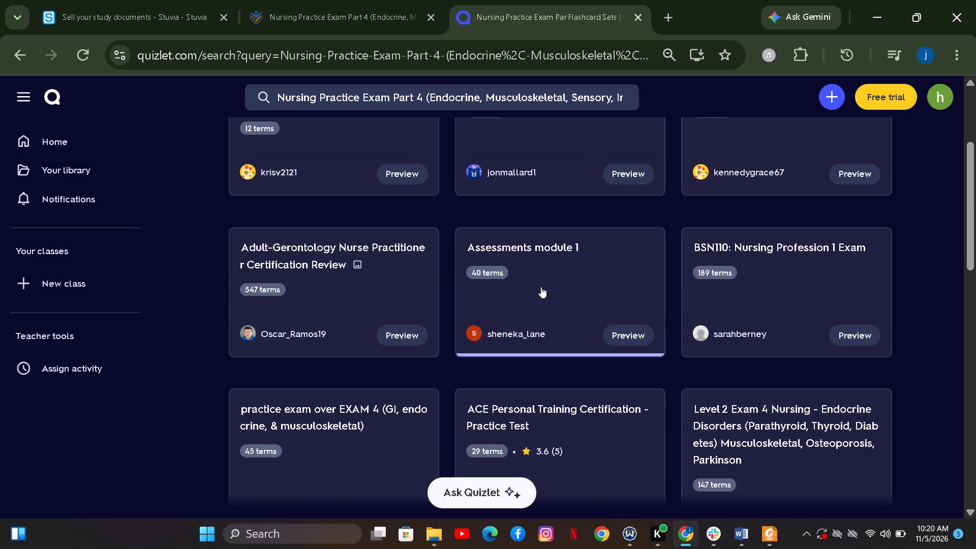
click(853, 337)
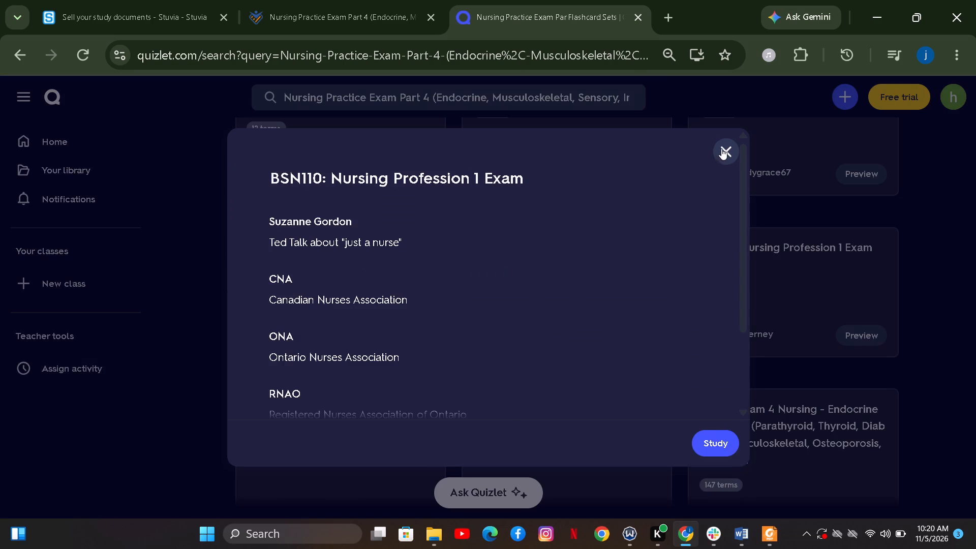
click(722, 148)
scroll(621, 302, down, 2)
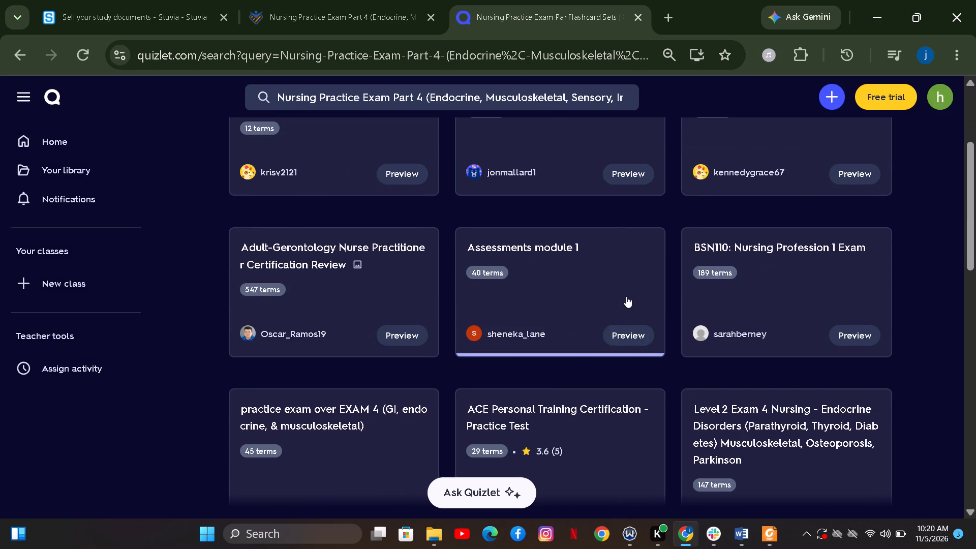
Preview the "Level 2 Exam 4 Nursing - Endocrine Disorders" flashcard set and close the preview.
scroll(627, 296, down, 1)
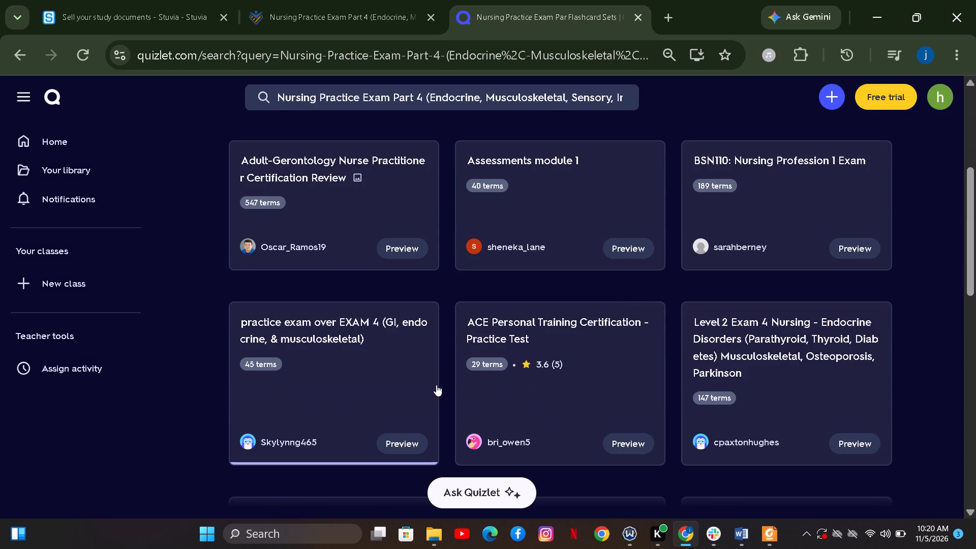
click(853, 443)
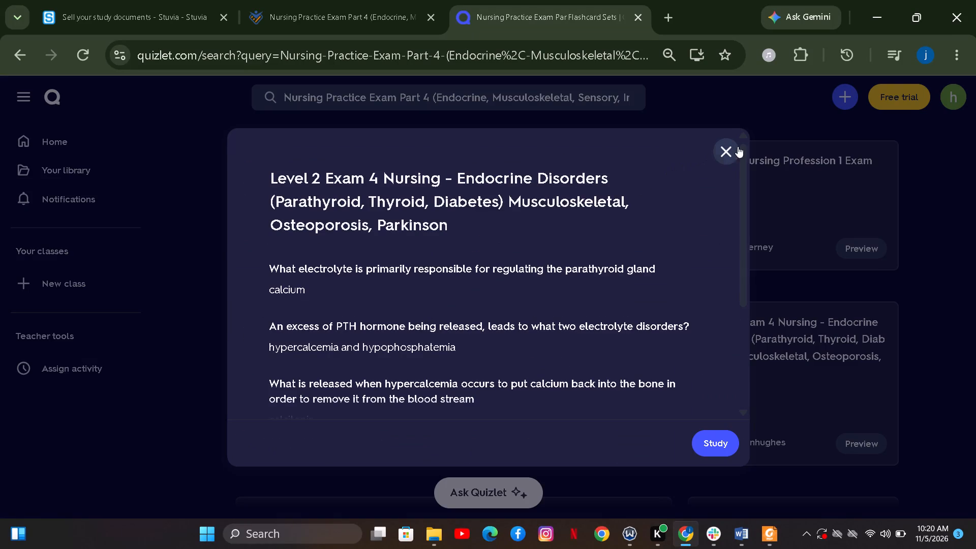
click(729, 151)
Preview the "Adult-Gerontology Nurse Practitioner Certification Review" flashcard set again and close the preview.
scroll(523, 283, down, 2)
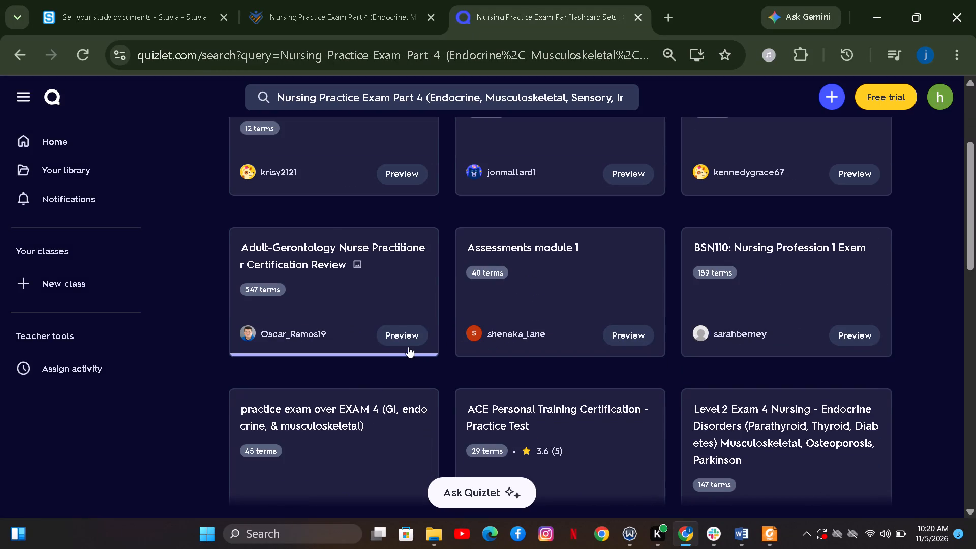
click(415, 333)
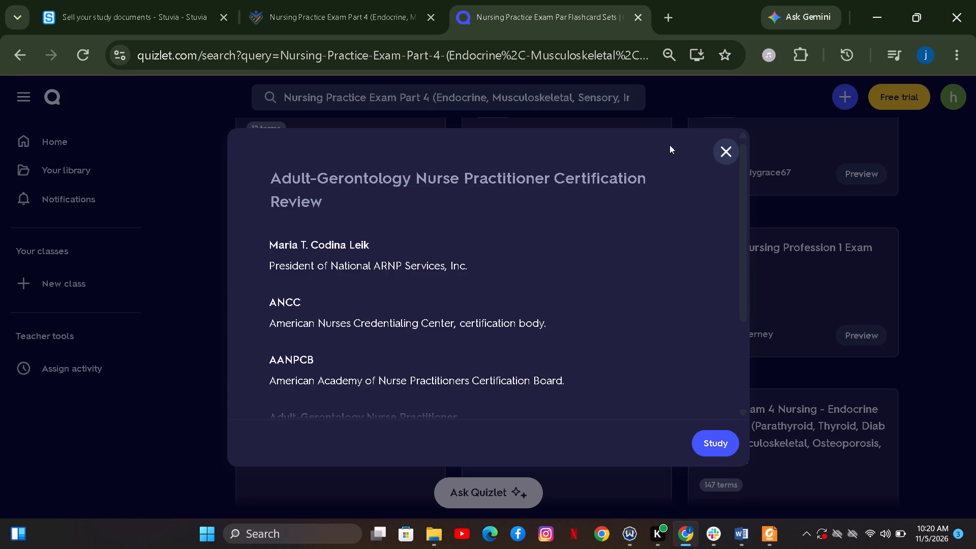
click(720, 152)
Preview the "FINAL EXAM - Endocrine, Musculoskeletal, Neuro" flashcard set, reading through its questions and answers, and close the preview.
scroll(621, 286, down, 2)
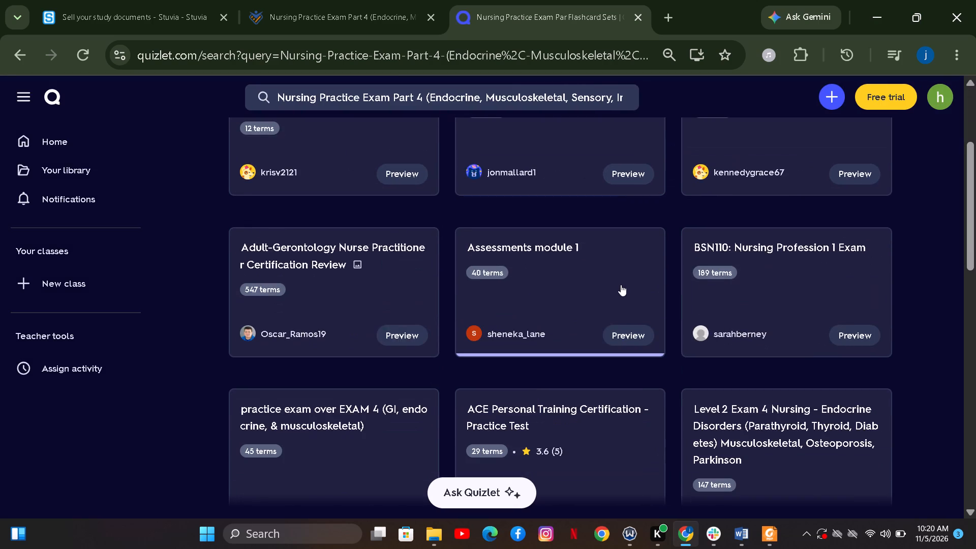
scroll(601, 278, down, 2)
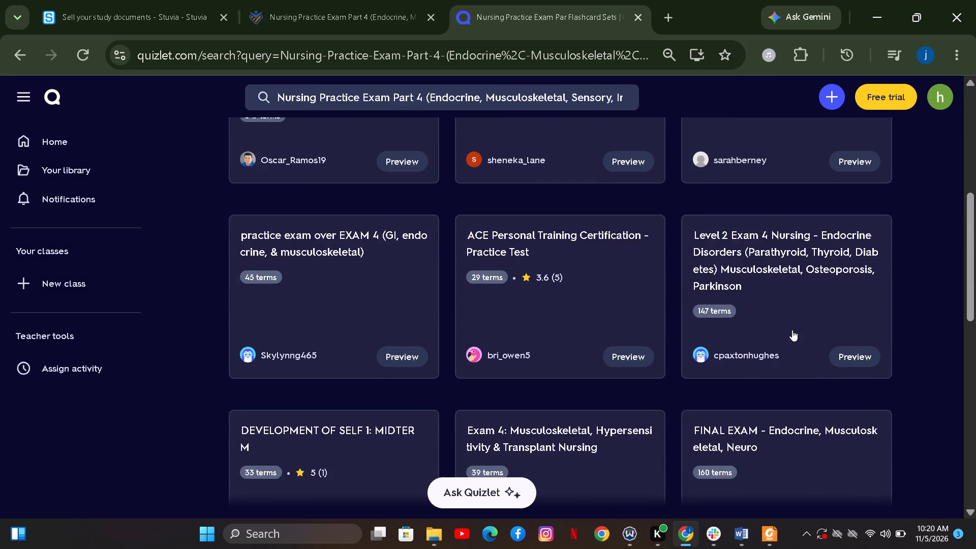
scroll(621, 367, down, 3)
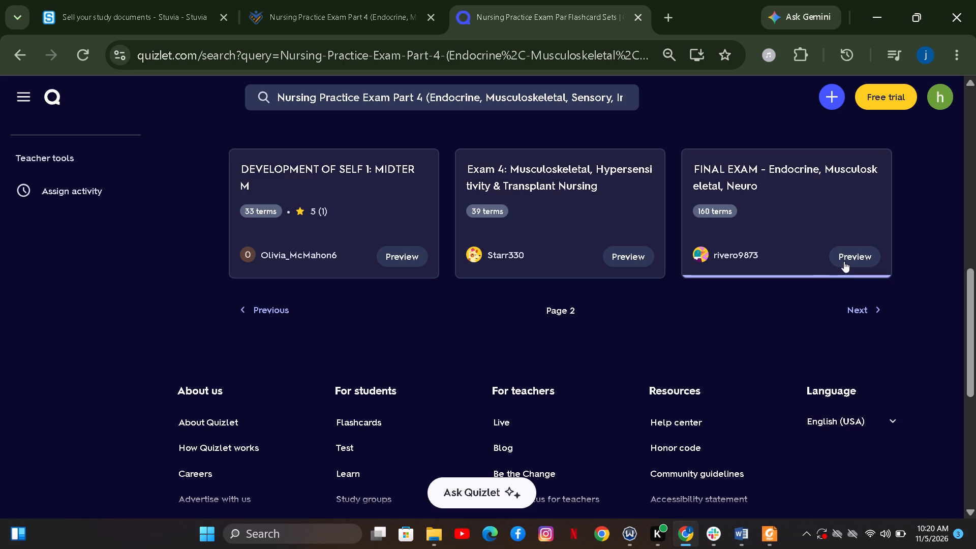
click(846, 258)
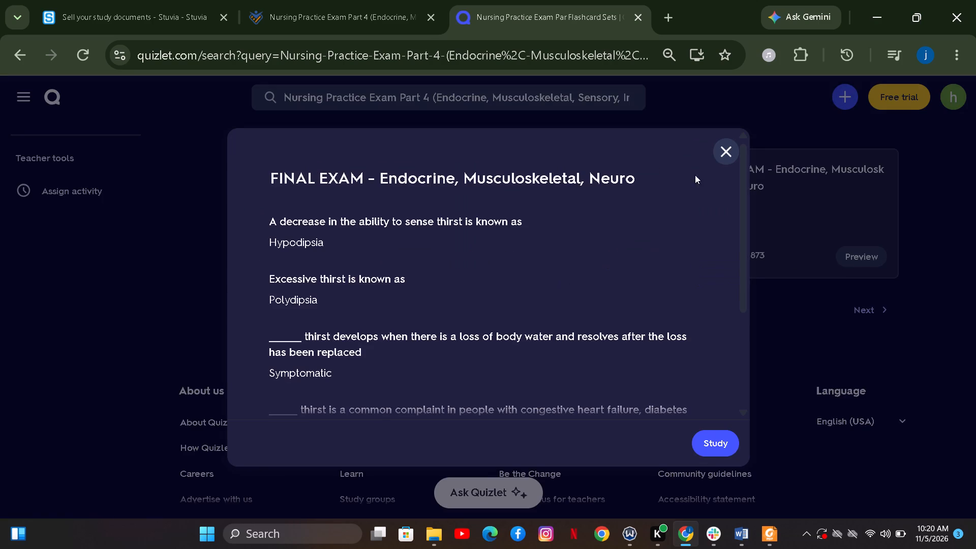
scroll(452, 327, down, 8)
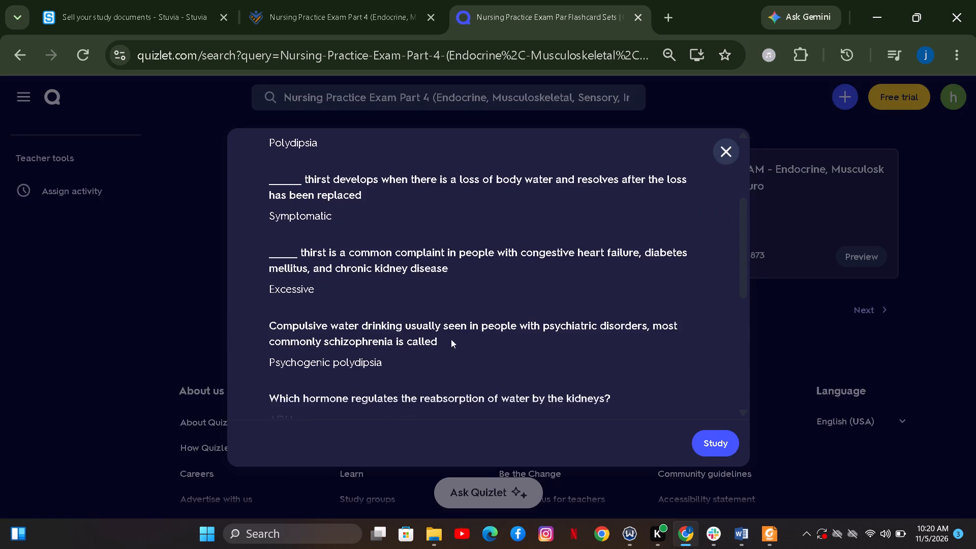
scroll(426, 379, down, 7)
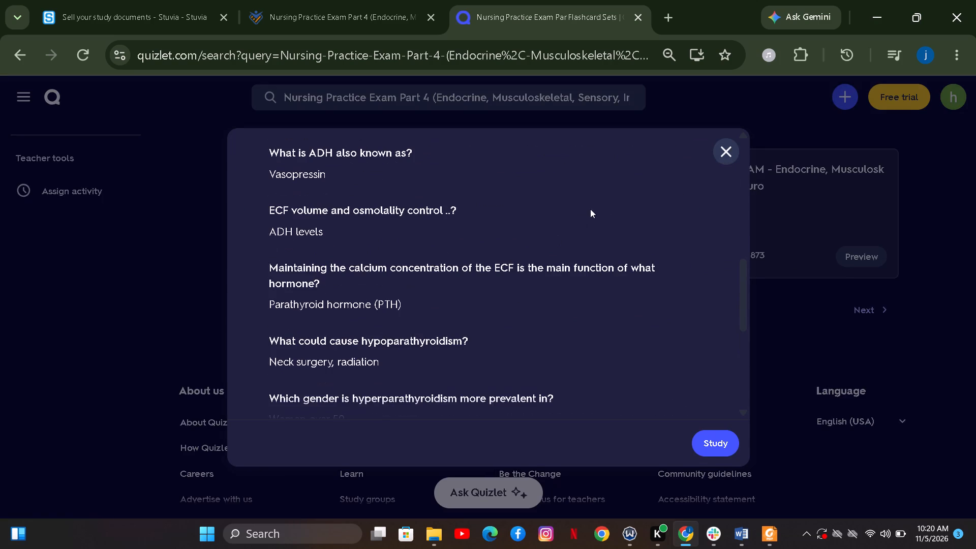
click(719, 153)
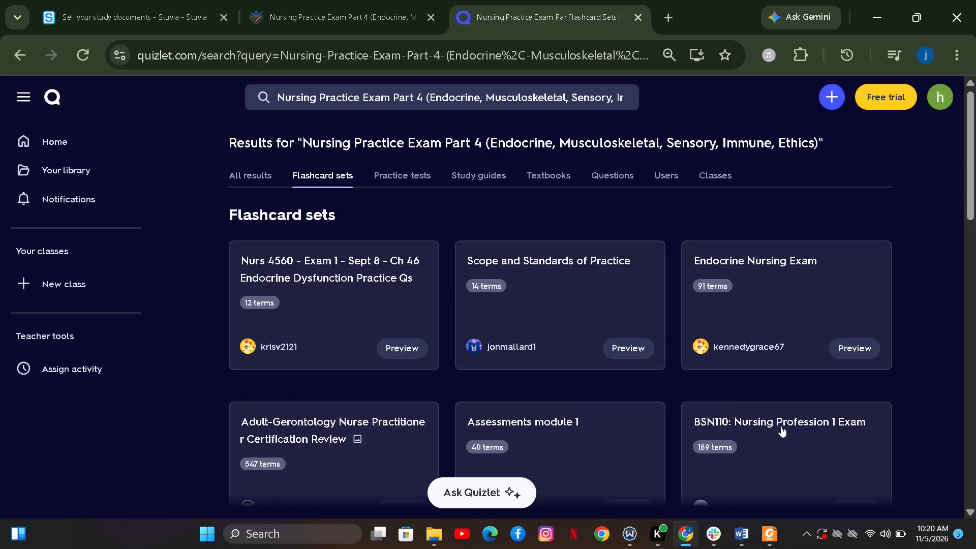
Go to the third page of flashcard sets, preview "EAQ NCLEX", read through its questions and rationales, and close the preview.
scroll(672, 400, down, 6)
click(861, 391)
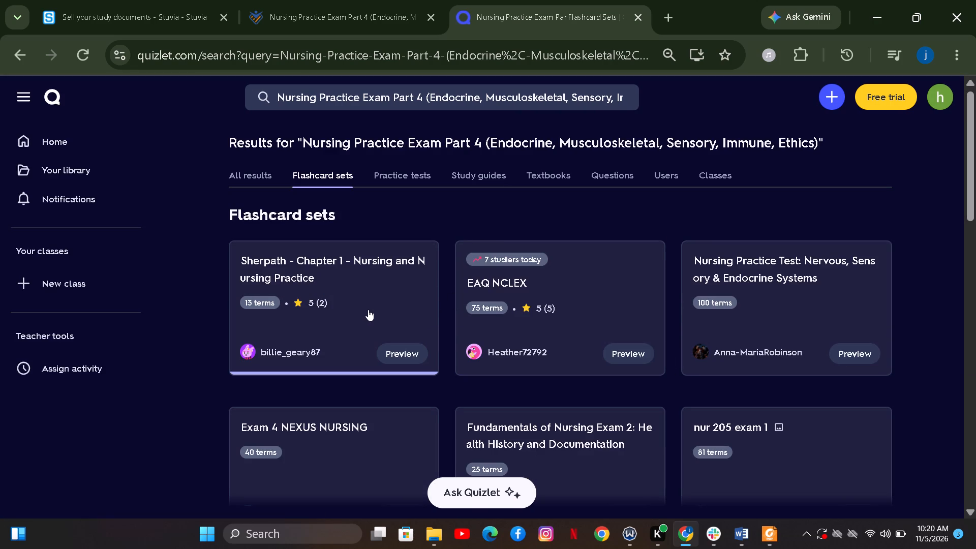
click(621, 355)
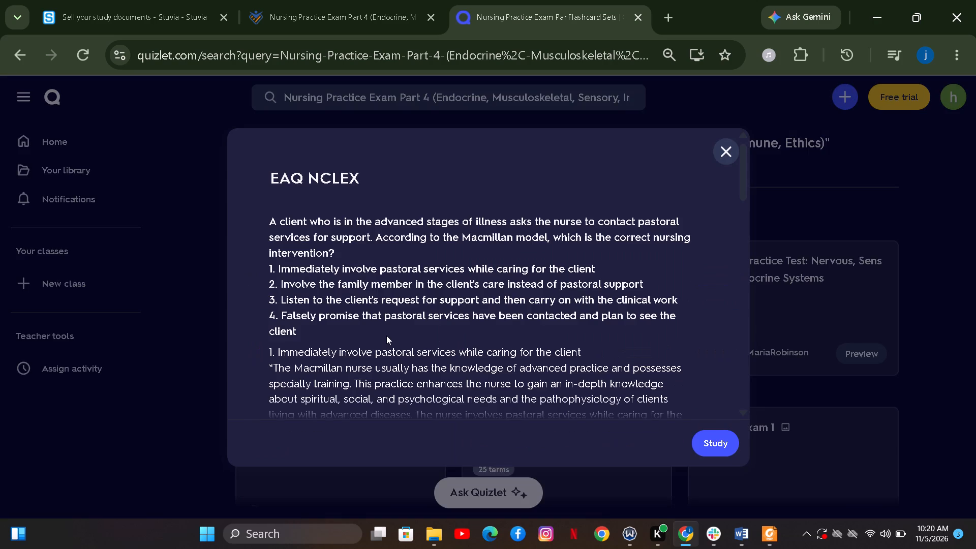
scroll(389, 335, down, 4)
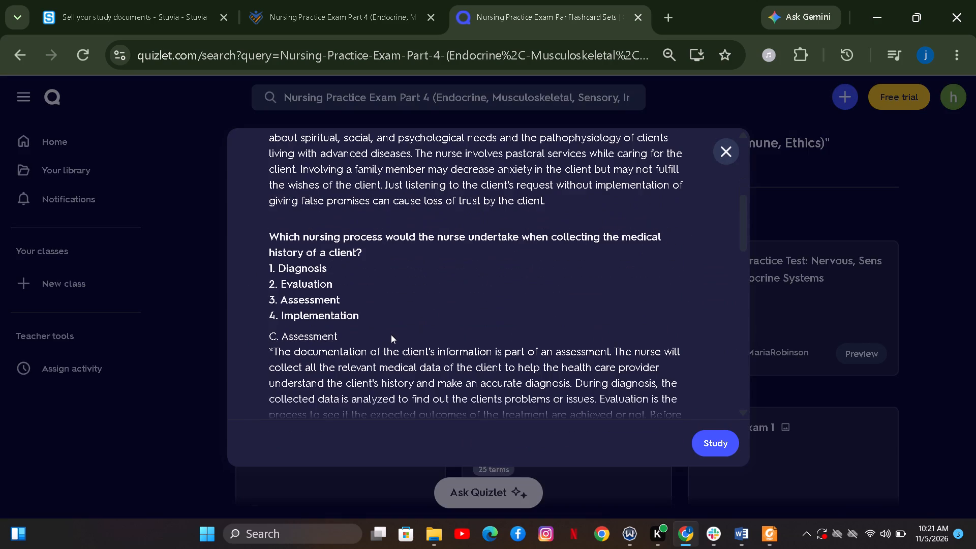
scroll(392, 334, down, 3)
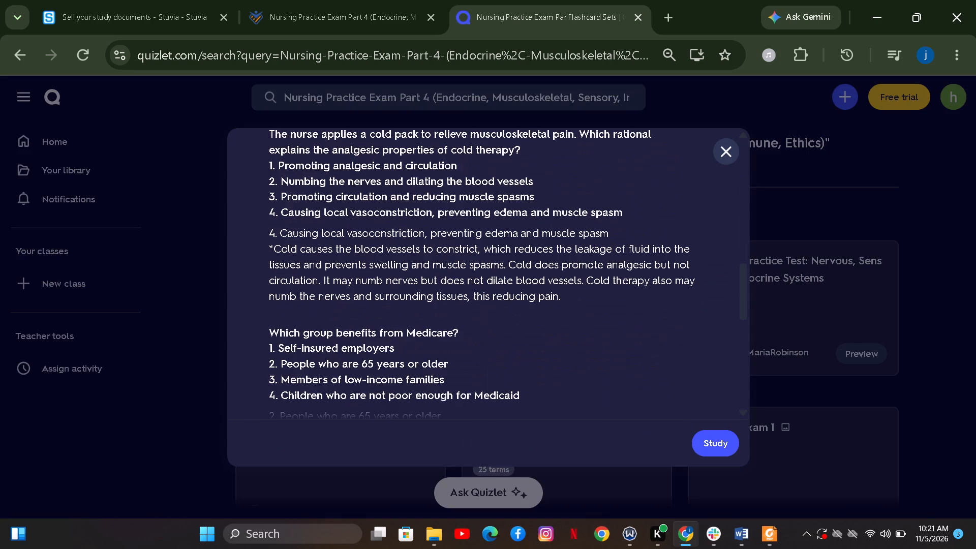
scroll(393, 334, down, 3)
click(722, 146)
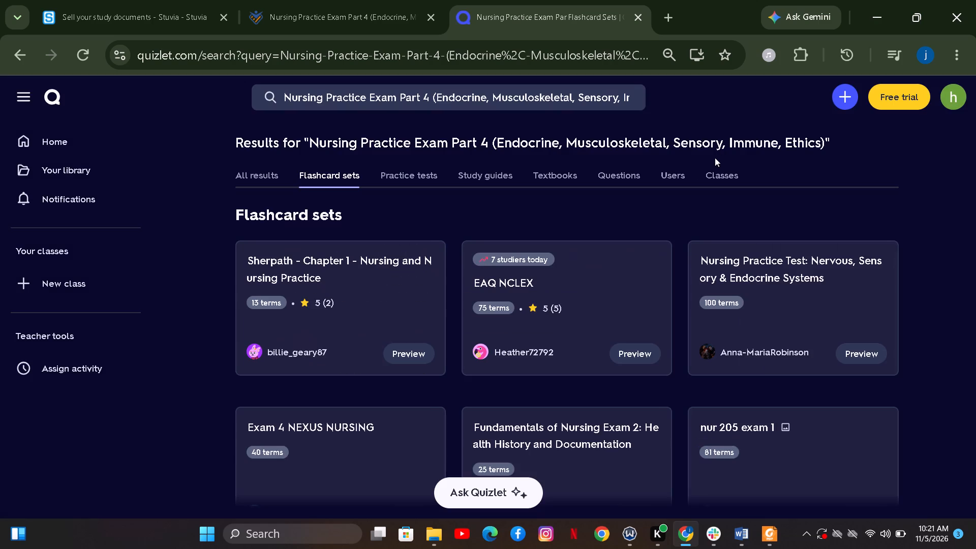
Open the "EAQ NCLEX" flashcard set.
click(516, 286)
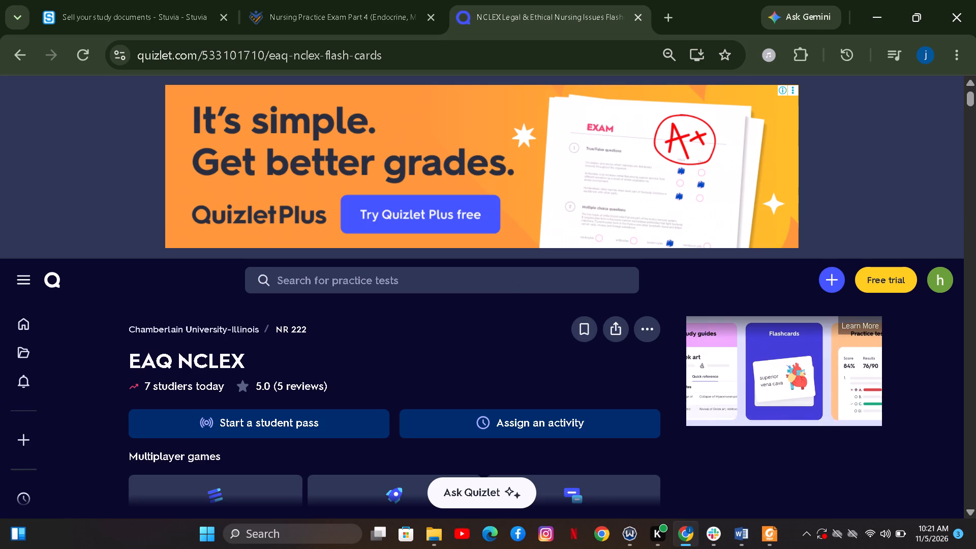
Examine the terms of the EAQ NCLEX set, checking the question options and answer rationales on its first cards.
scroll(452, 337, down, 16)
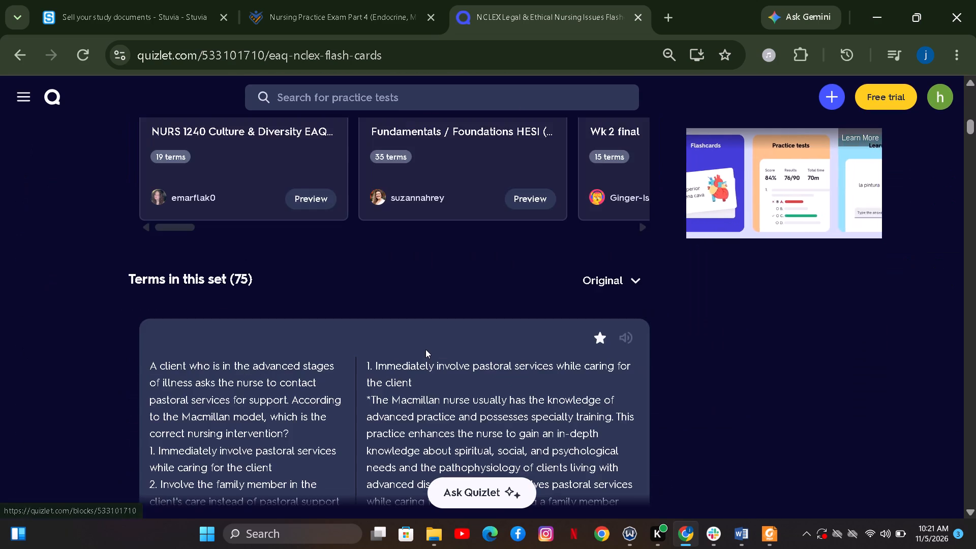
scroll(425, 349, down, 13)
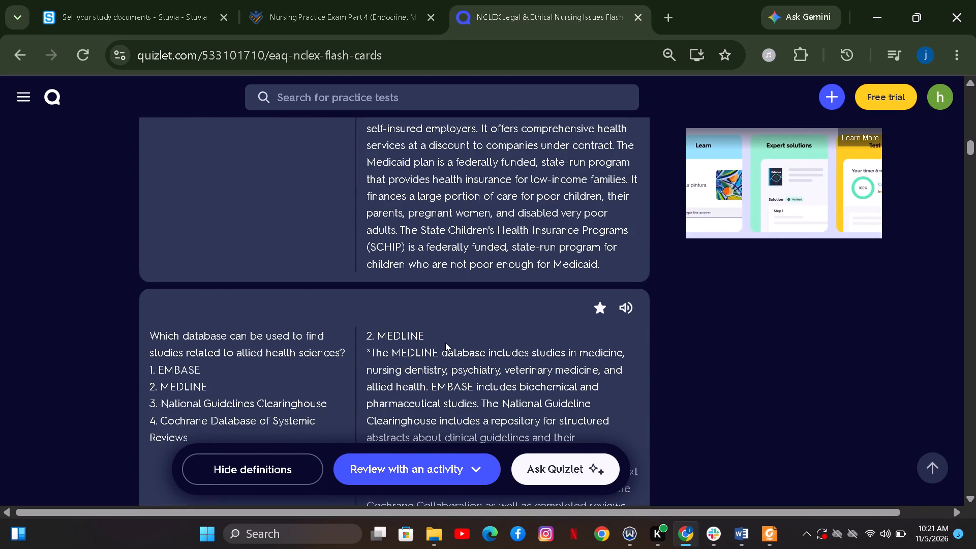
scroll(449, 340, down, 4)
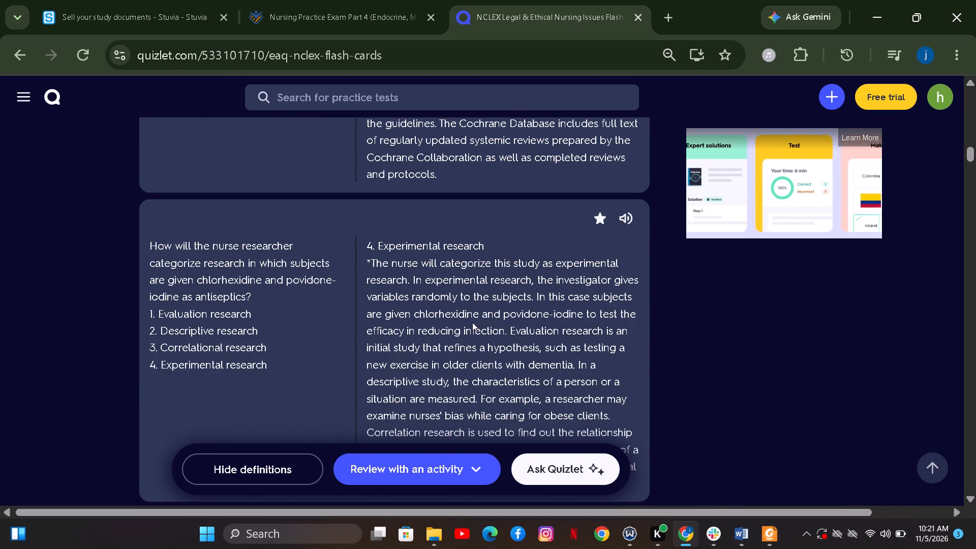
scroll(472, 321, up, 11)
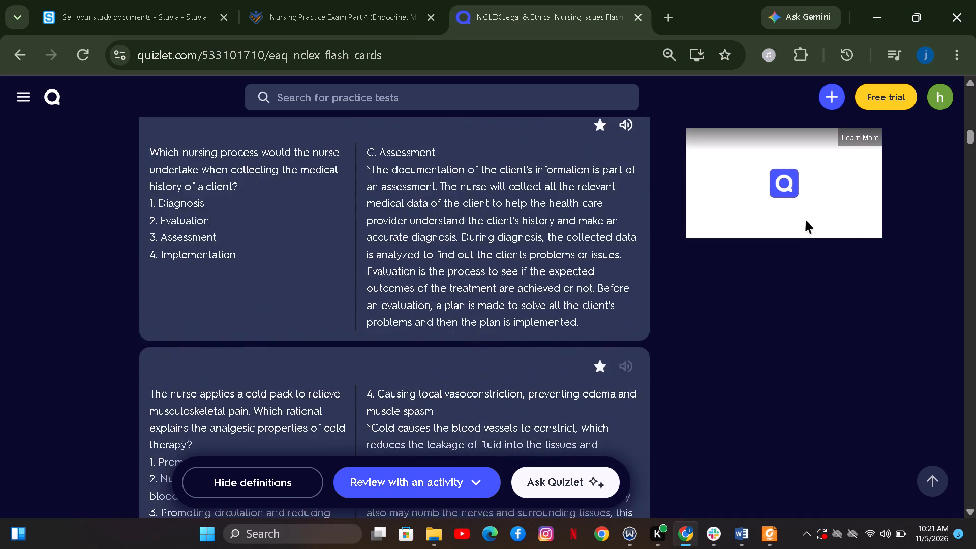
scroll(472, 321, up, 7)
scroll(473, 319, down, 2)
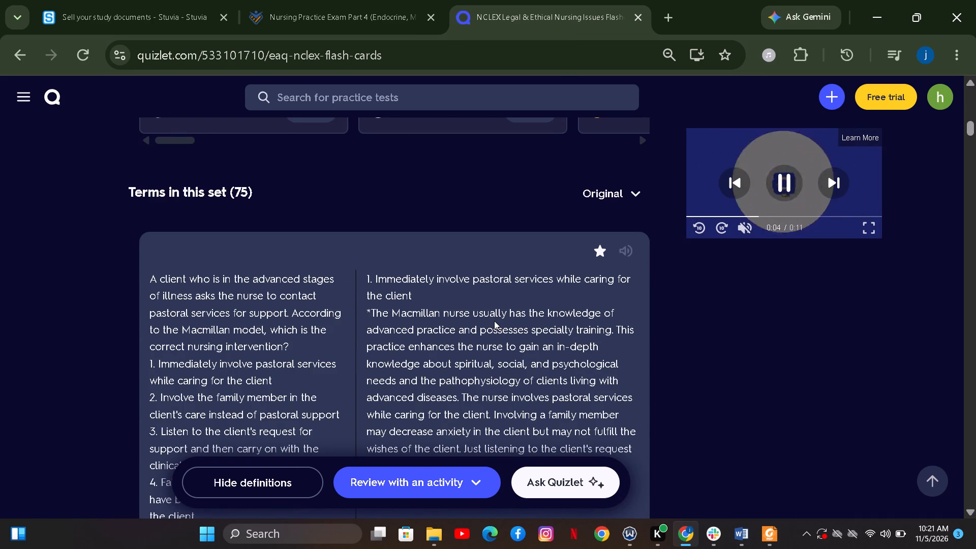
scroll(495, 320, down, 1)
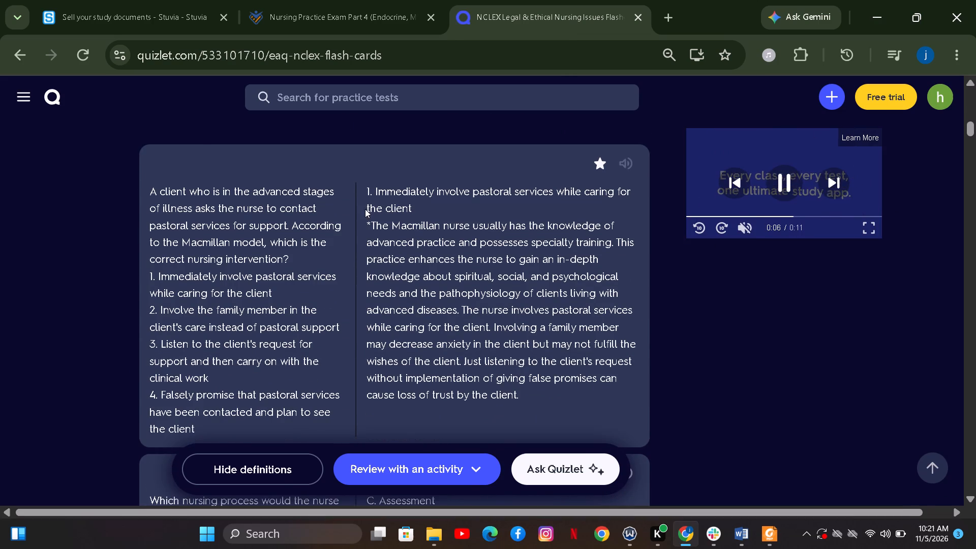
scroll(372, 195, down, 3)
scroll(377, 197, up, 3)
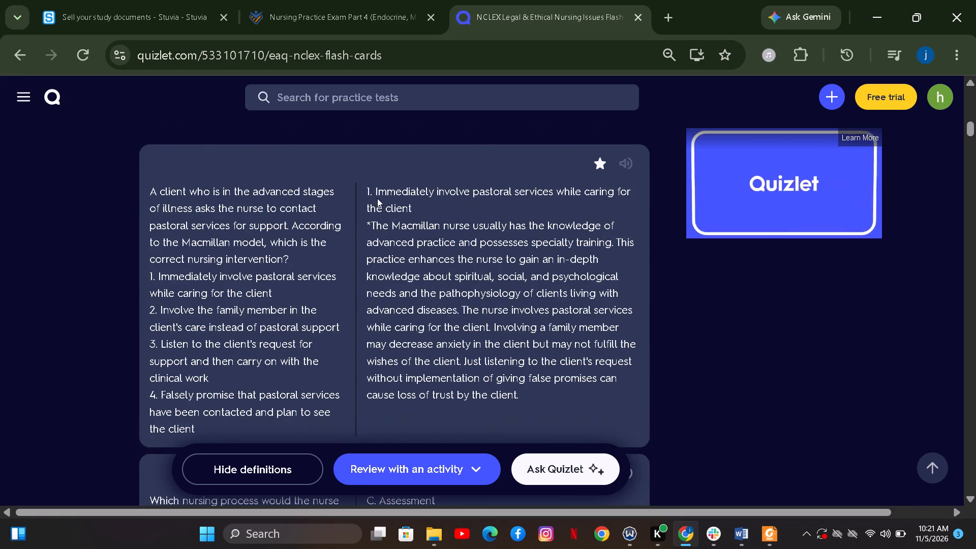
scroll(379, 198, down, 3)
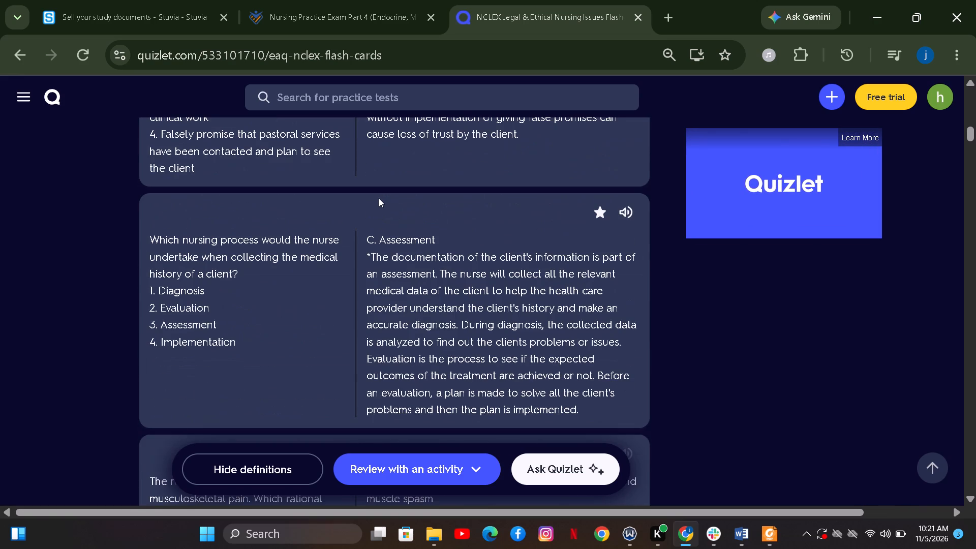
Copy the EAQ NCLEX cards from the cold pack musculoskeletal pain question through the final card on drooping eyelids.
scroll(379, 198, down, 3)
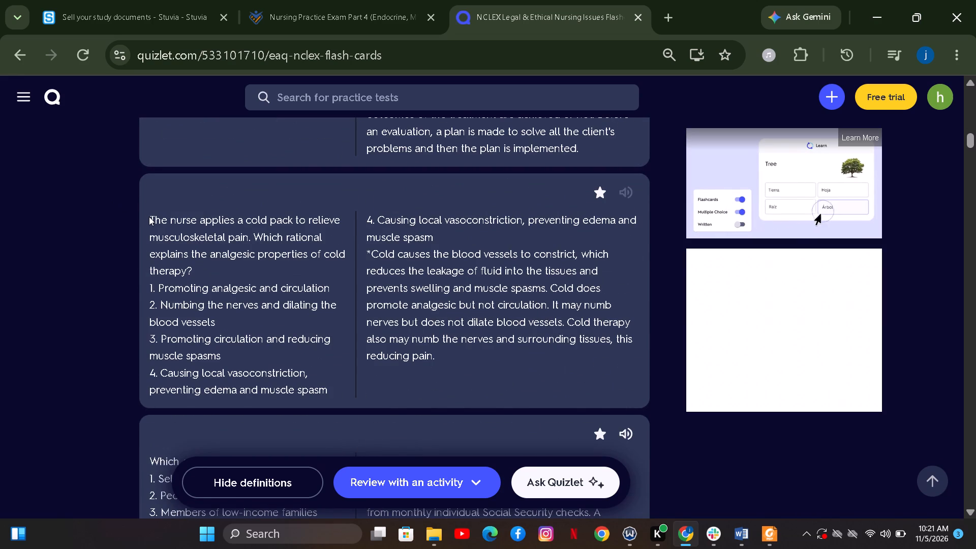
drag(151, 218, 441, 541)
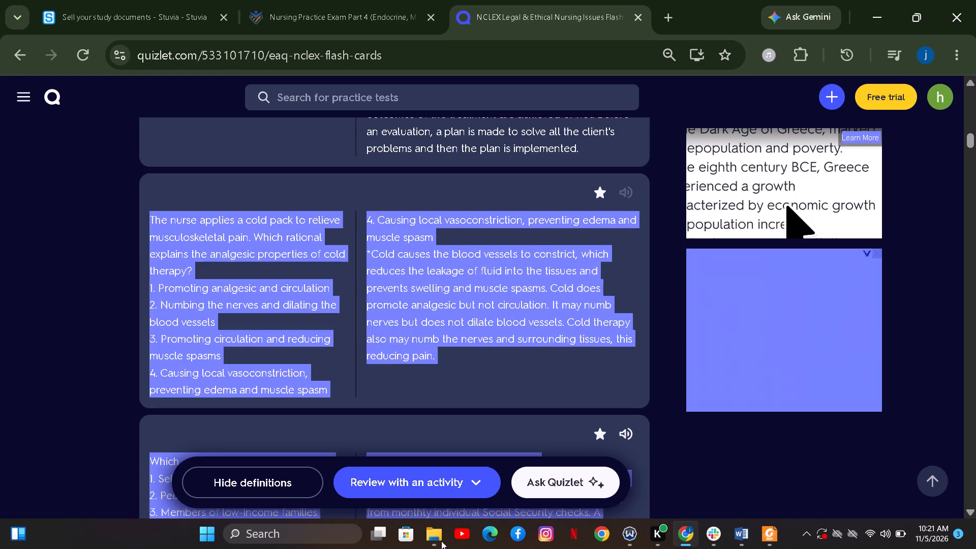
drag(441, 541, 443, 546)
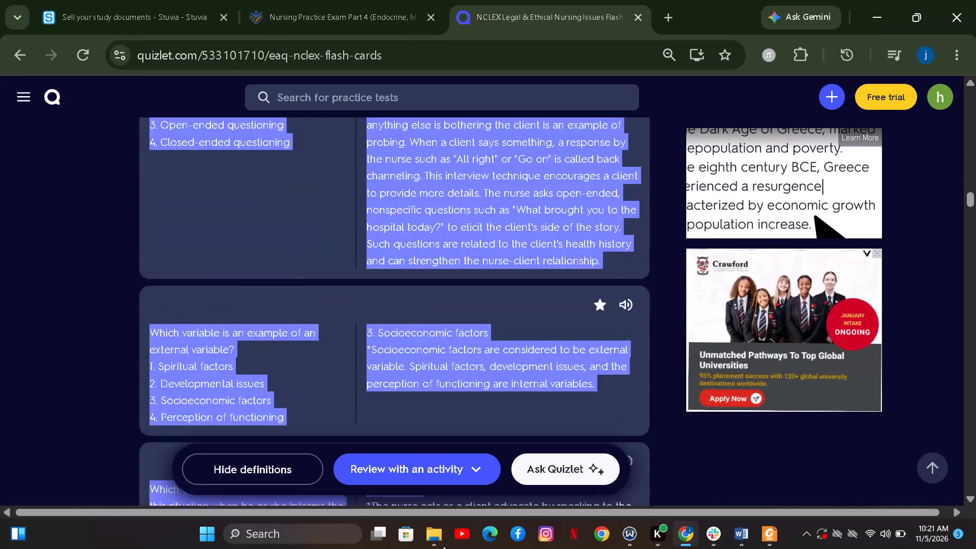
drag(443, 546, 446, 546)
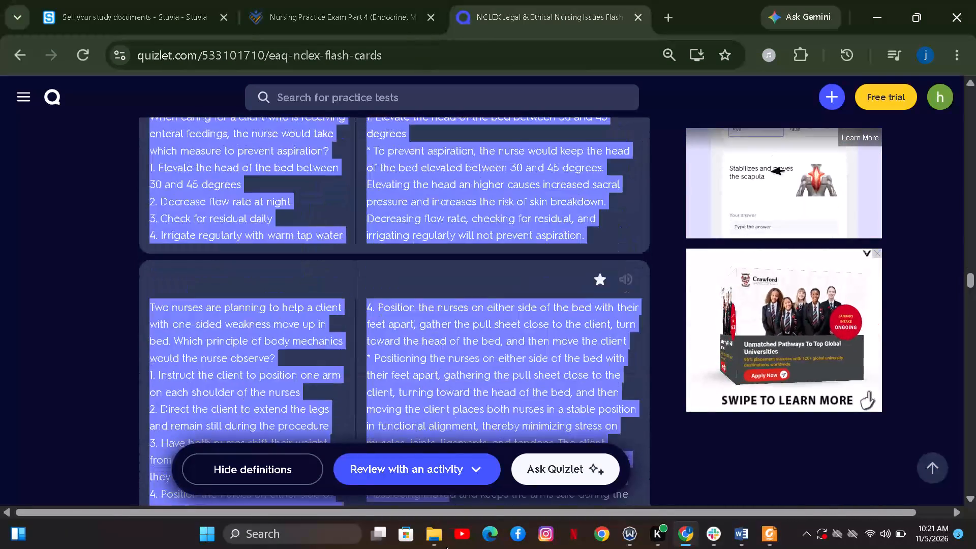
drag(446, 546, 446, 548)
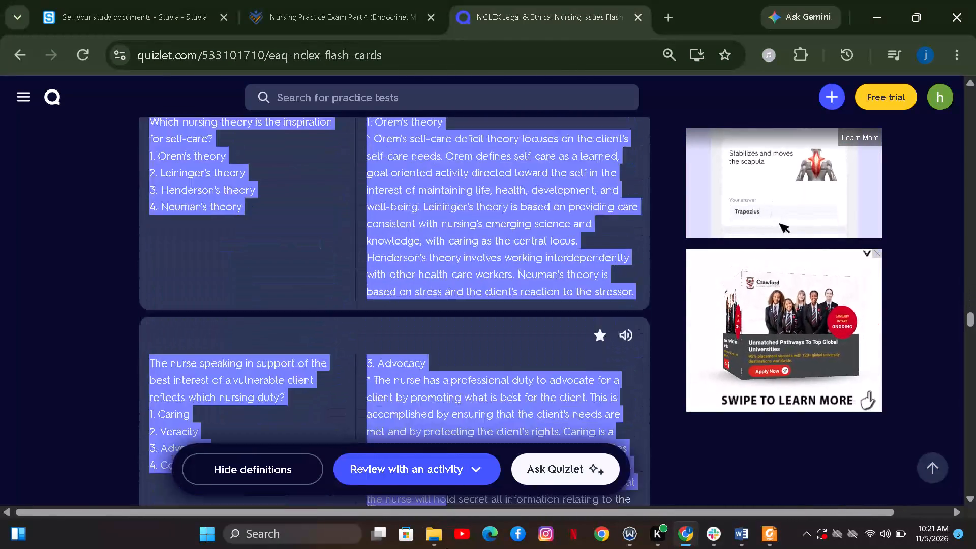
drag(446, 548, 447, 548)
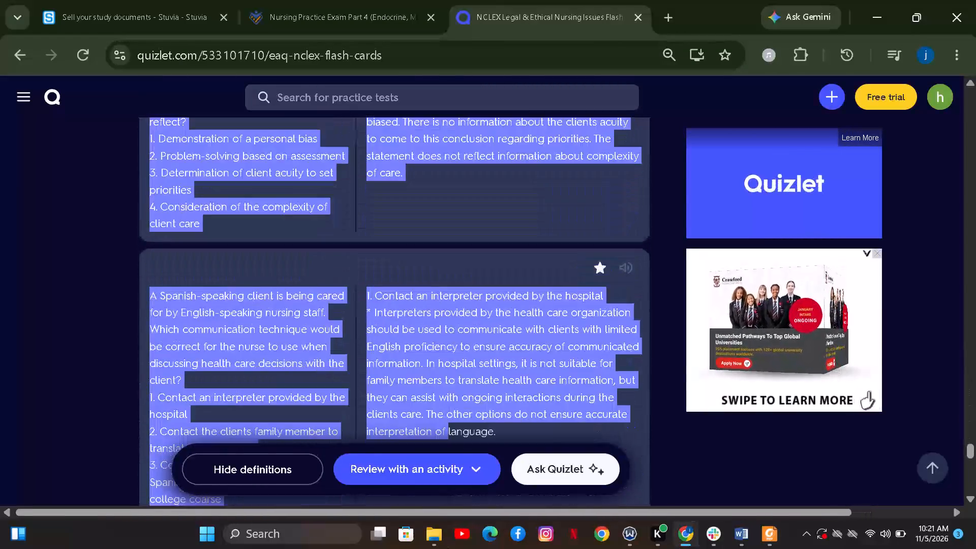
drag(447, 548, 449, 521)
scroll(447, 541, up, 5)
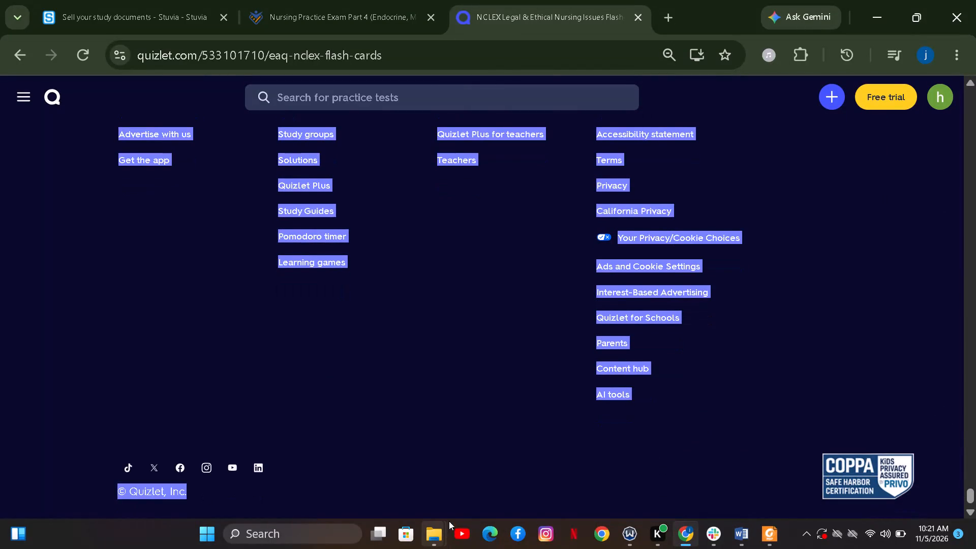
drag(449, 521, 467, 374)
scroll(454, 481, up, 4)
scroll(467, 376, up, 7)
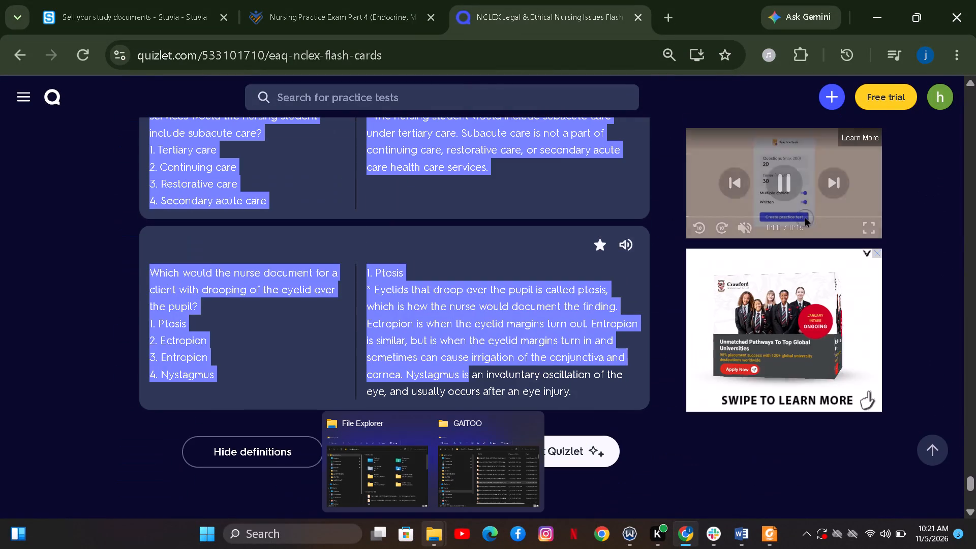
drag(467, 374, 583, 391)
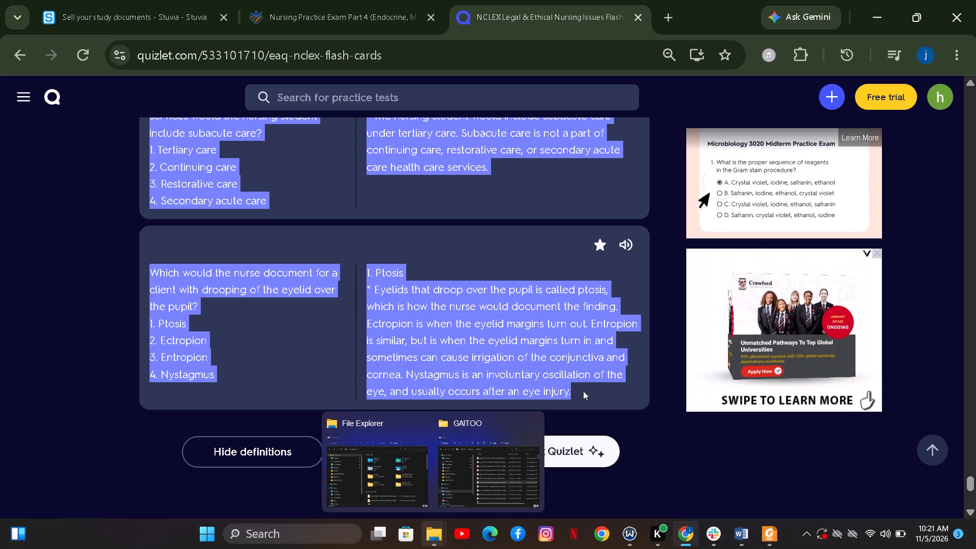
drag(583, 391, 583, 391)
key(ctrl+c)
key(ctrl+c)
key(ctrl+c)
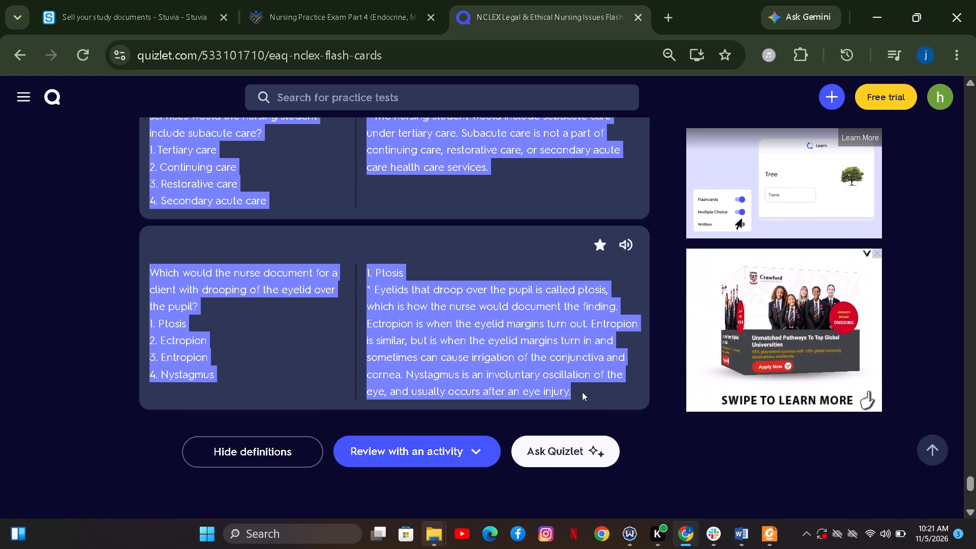
Switch to Word and close the previous 86-page document without saving its changes.
click(746, 531)
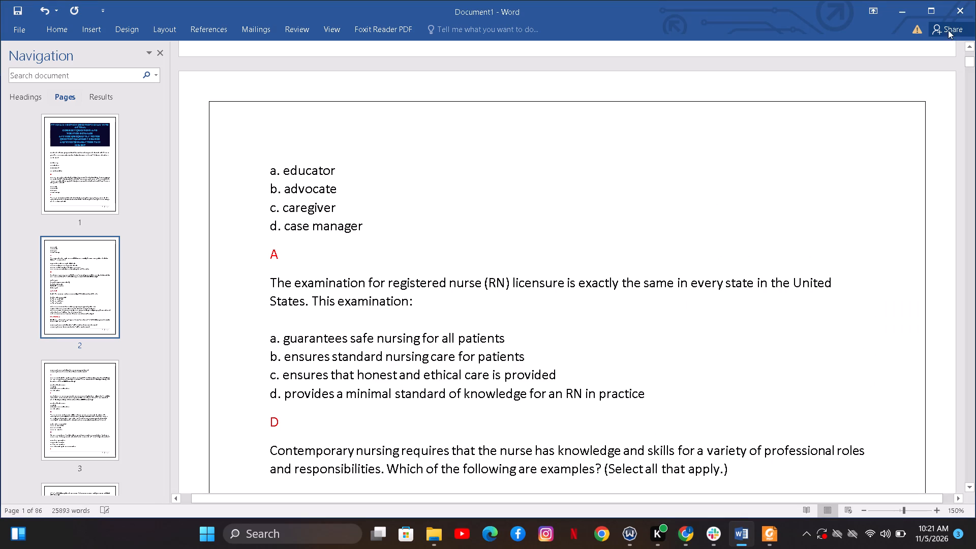
click(959, 7)
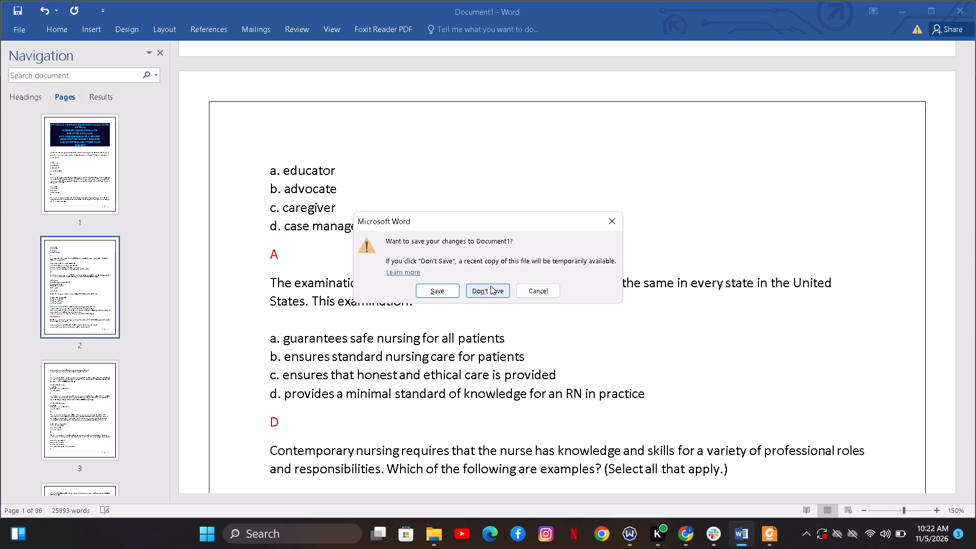
click(489, 287)
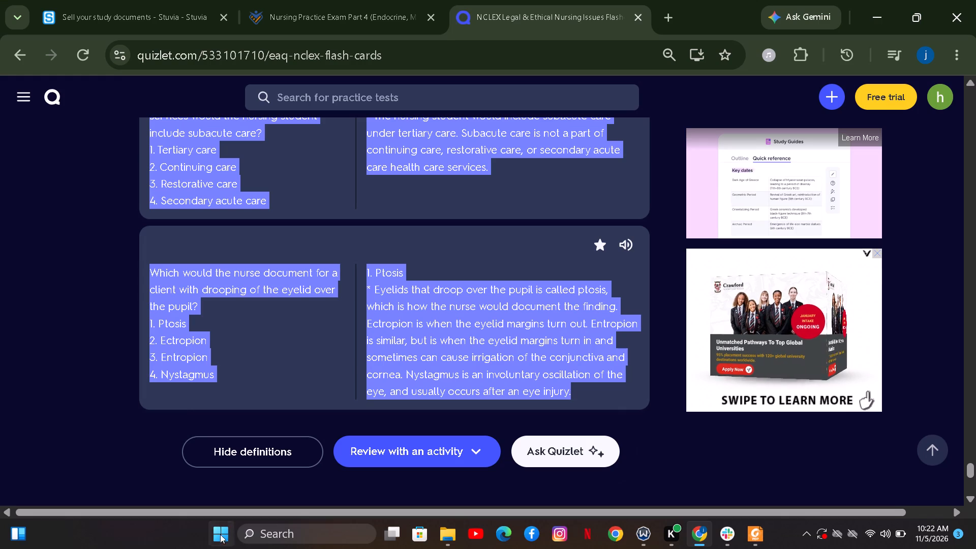
Start Word 2016 again and create a new blank document.
click(220, 533)
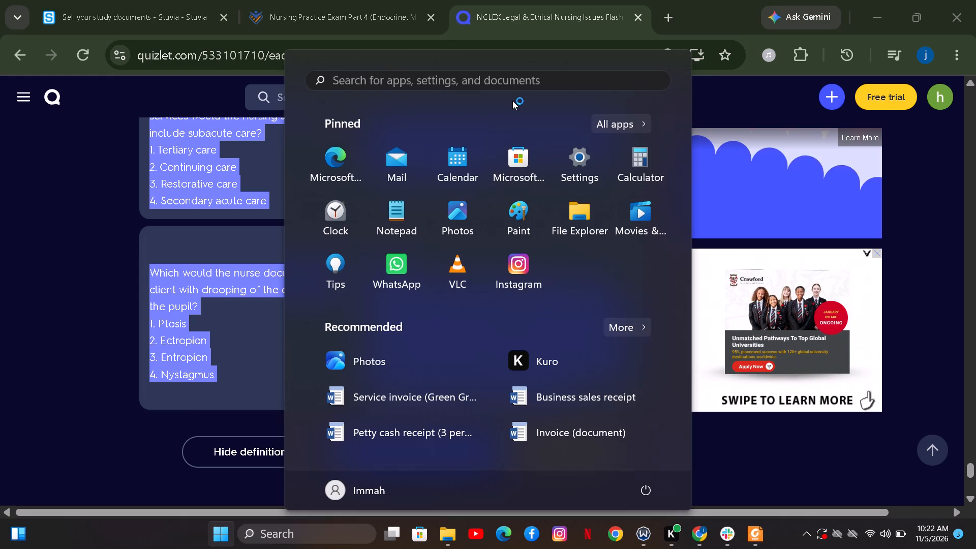
click(522, 84)
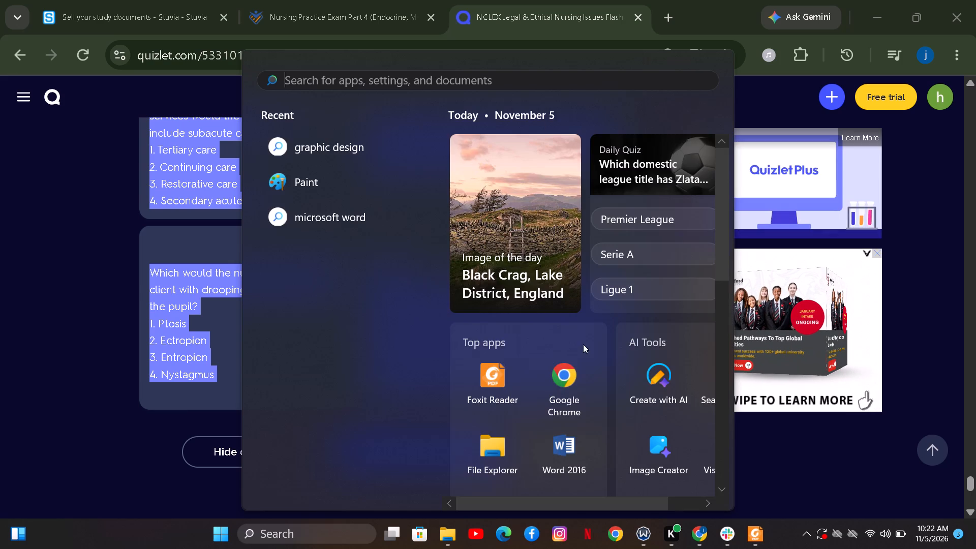
click(559, 445)
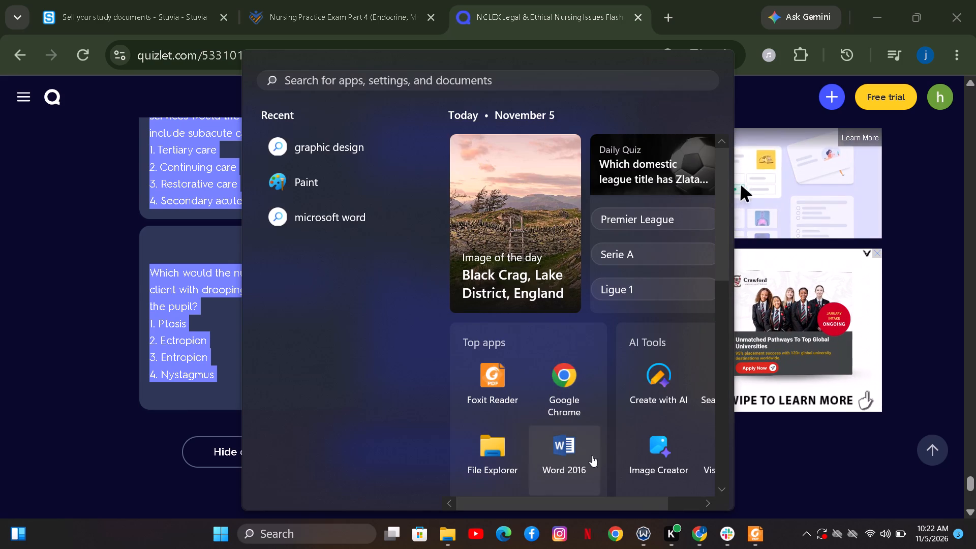
click(567, 453)
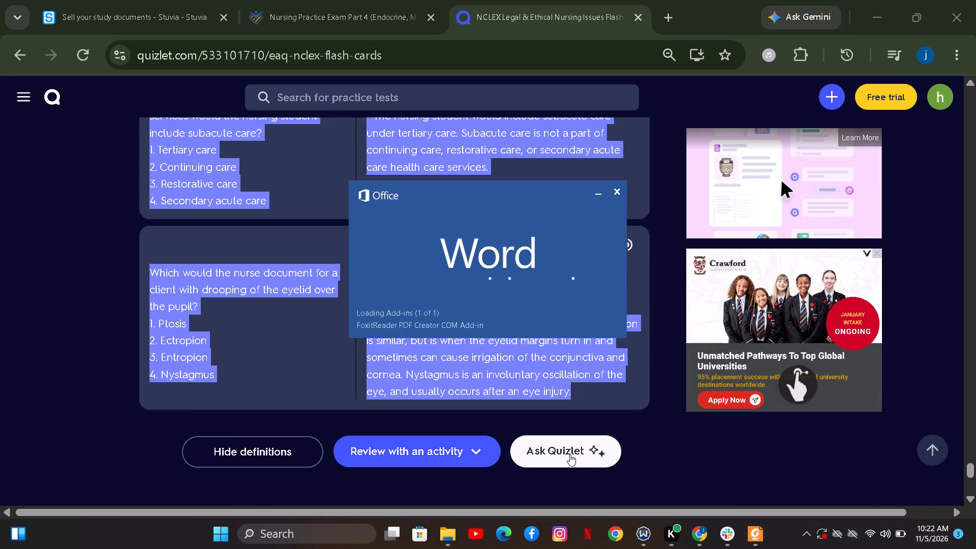
click(386, 160)
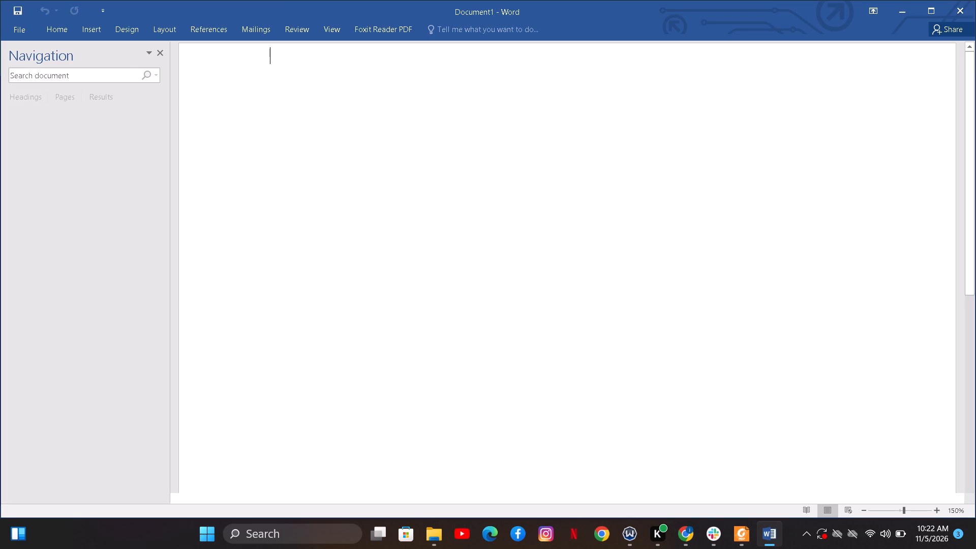
Paste the copied EAQ NCLEX cards into the blank document with merged formatting.
key(ctrl+v)
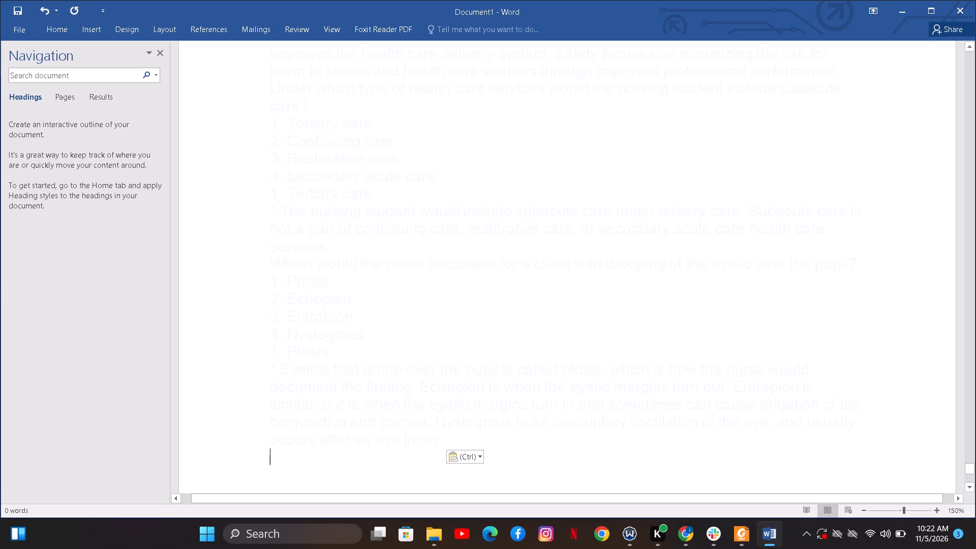
click(474, 456)
click(477, 487)
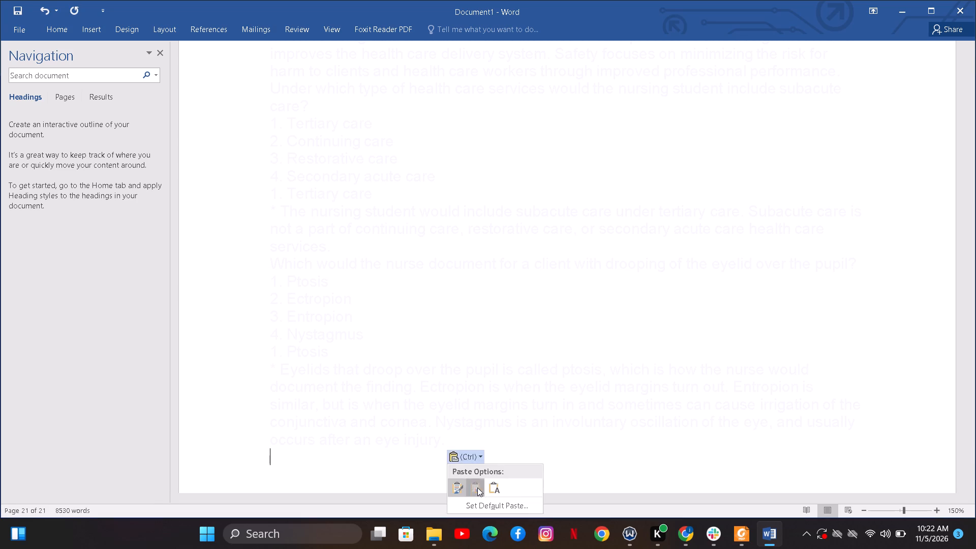
Add page numbers at the bottom of the page in the Accent Bar 2 style.
click(88, 27)
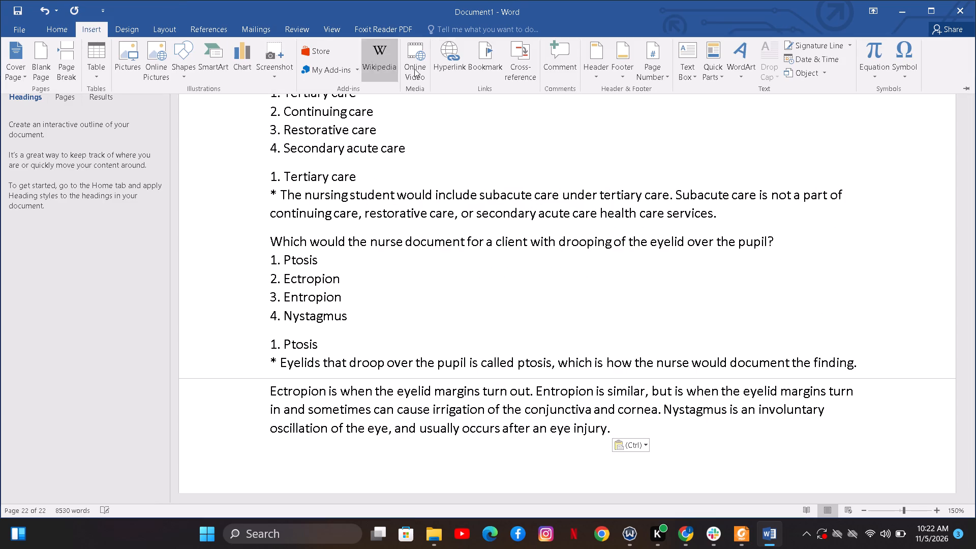
click(668, 76)
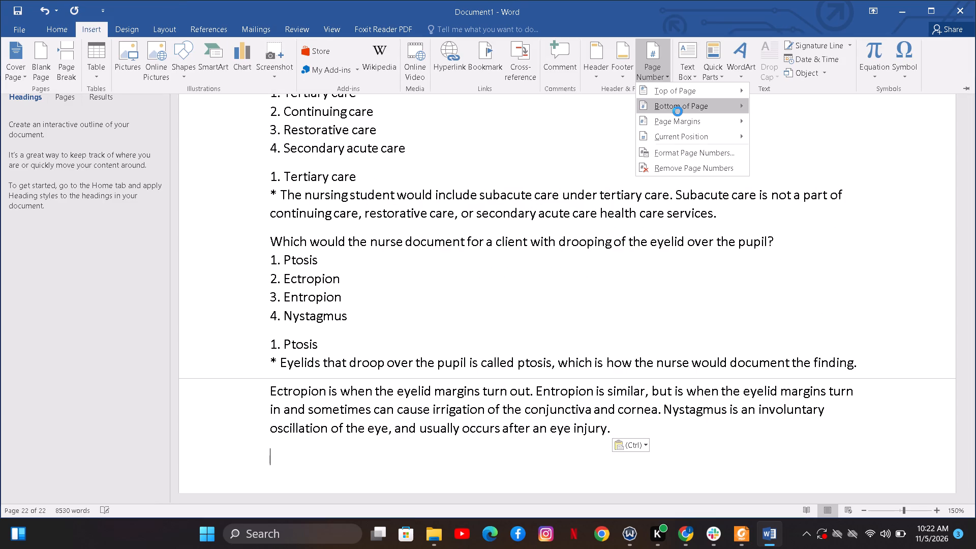
click(679, 110)
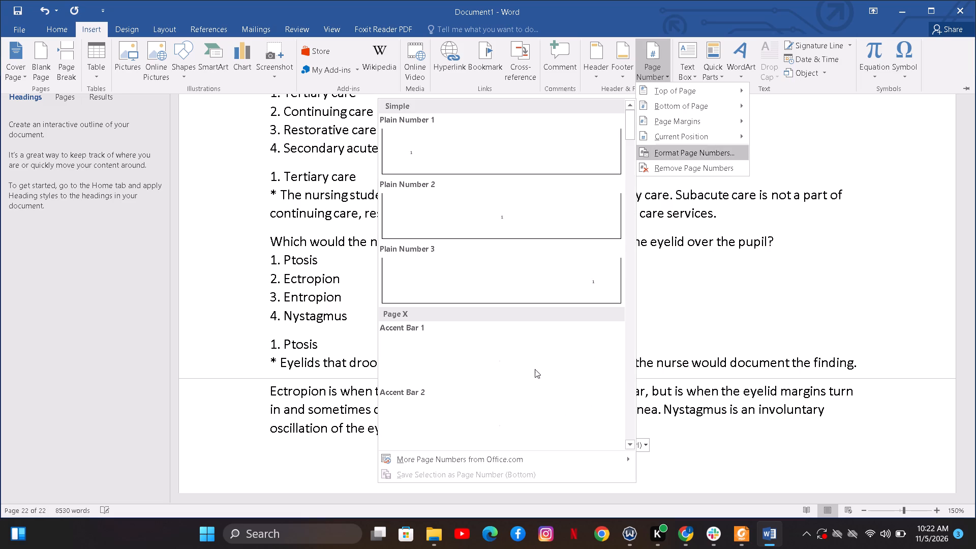
click(510, 427)
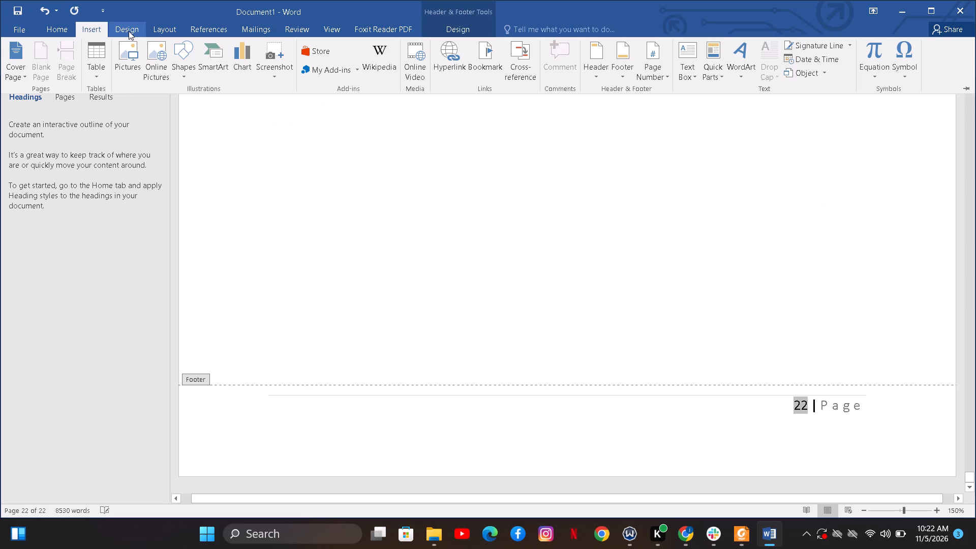
Apply a Box page border with the default line style to the whole document.
click(129, 31)
click(902, 57)
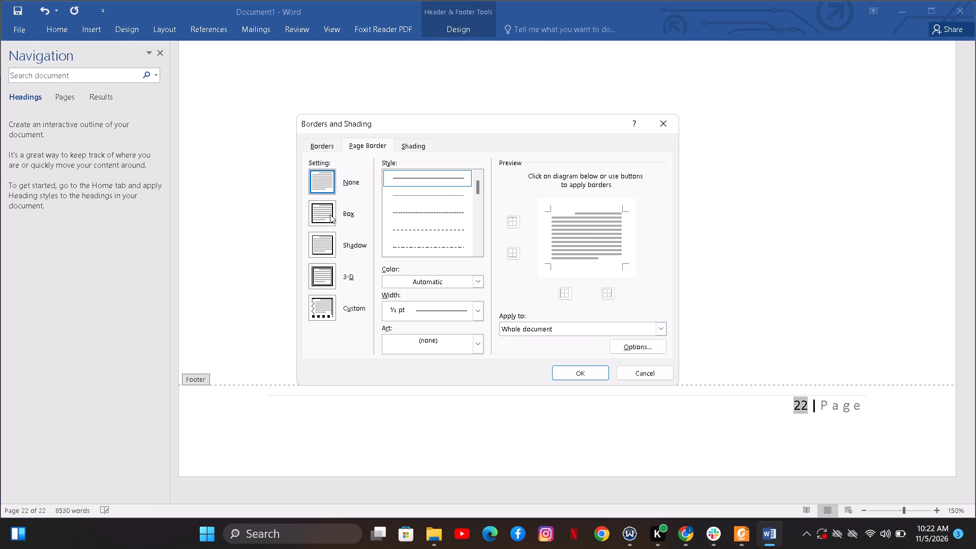
click(330, 214)
click(584, 367)
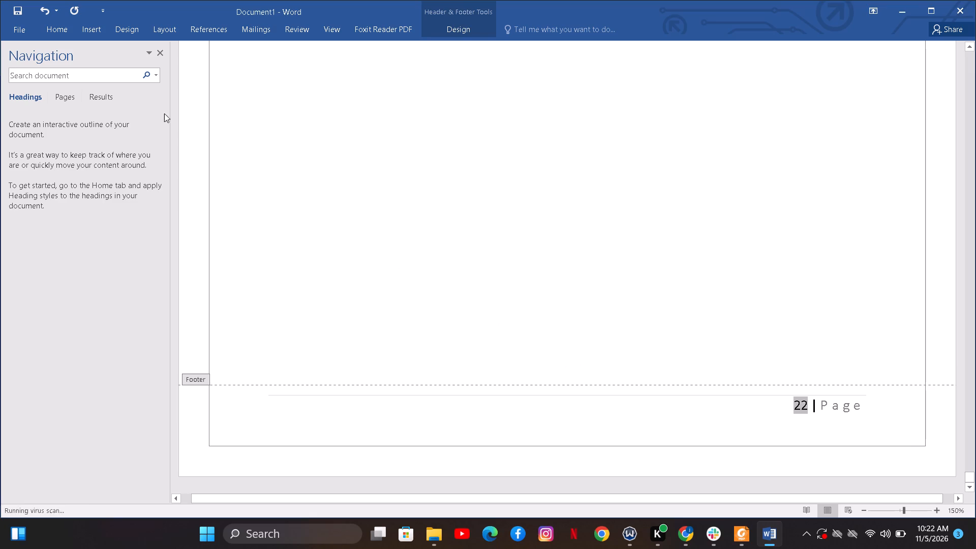
Set the line spacing of the footer's page number paragraph to 1.5.
click(56, 26)
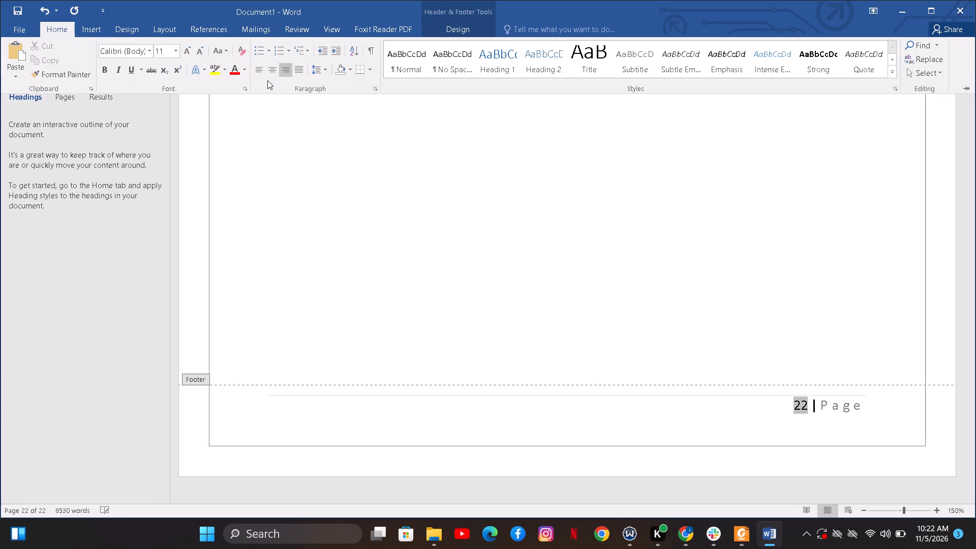
click(322, 71)
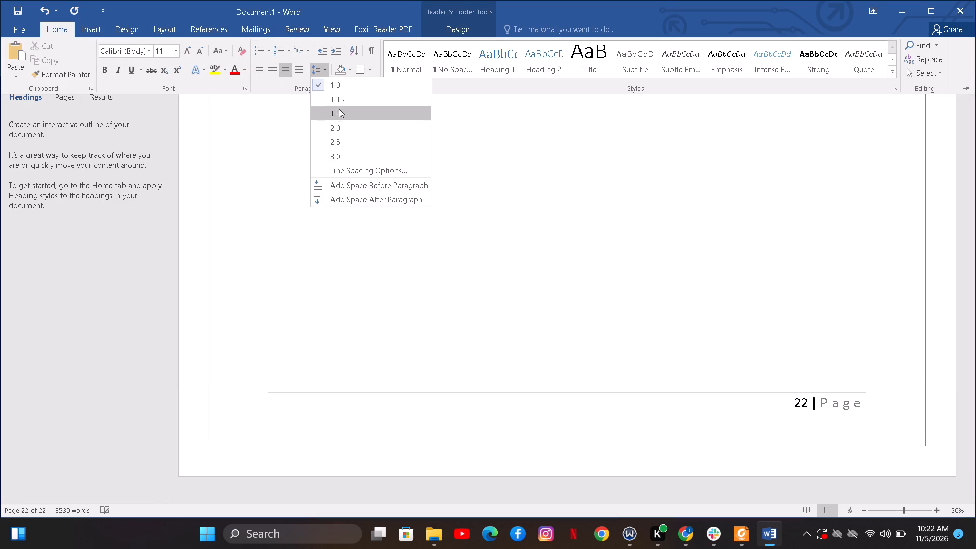
click(341, 107)
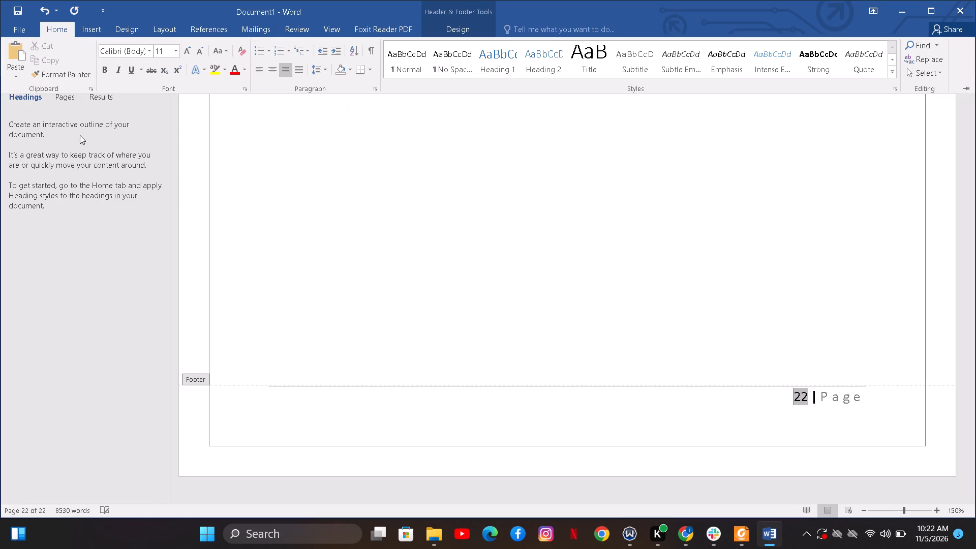
Show the page thumbnails and leave the footer, placing the cursor on the empty line after the final eye injury rationale.
click(69, 97)
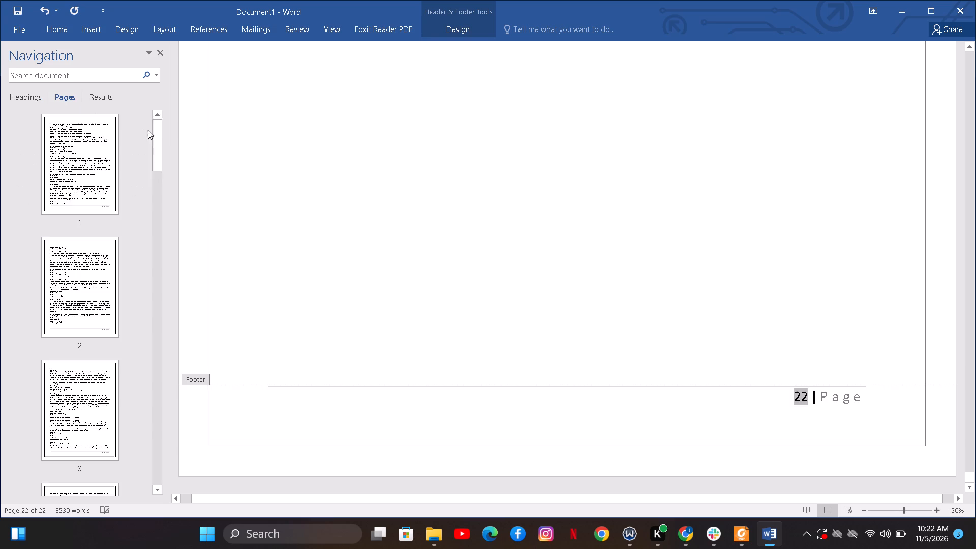
scroll(210, 161, up, 15)
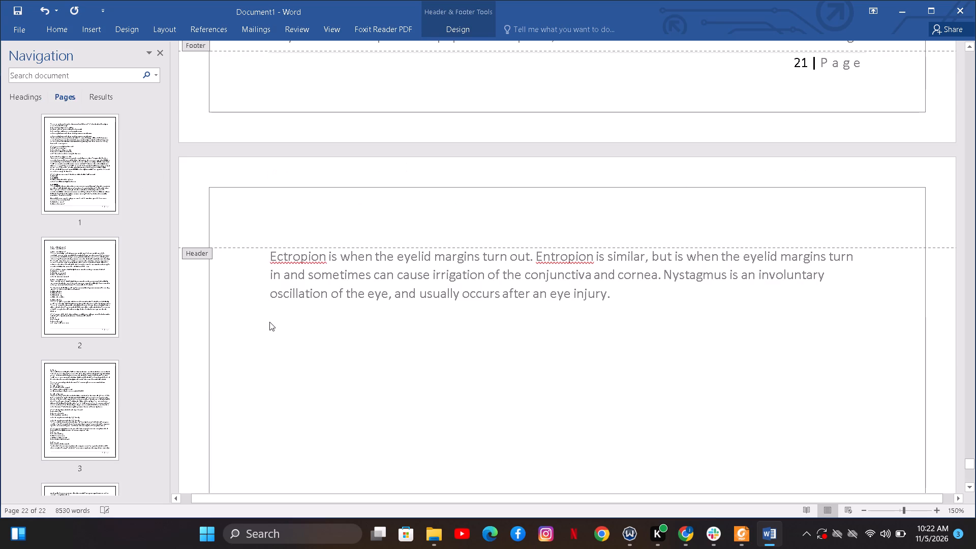
double_click(272, 324)
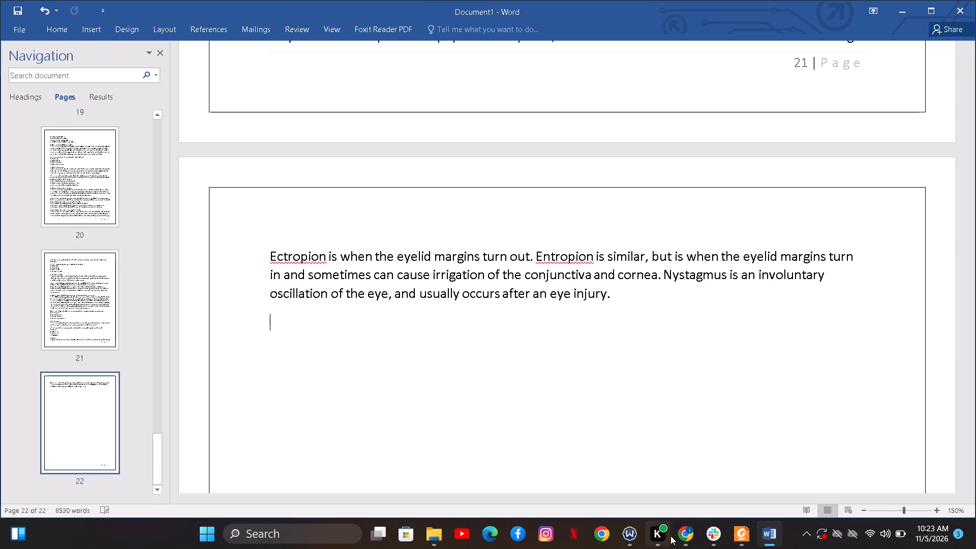
In the Quizlet set, copy the first two cards, from the pastoral services question through the medical history Assessment rationale.
click(687, 531)
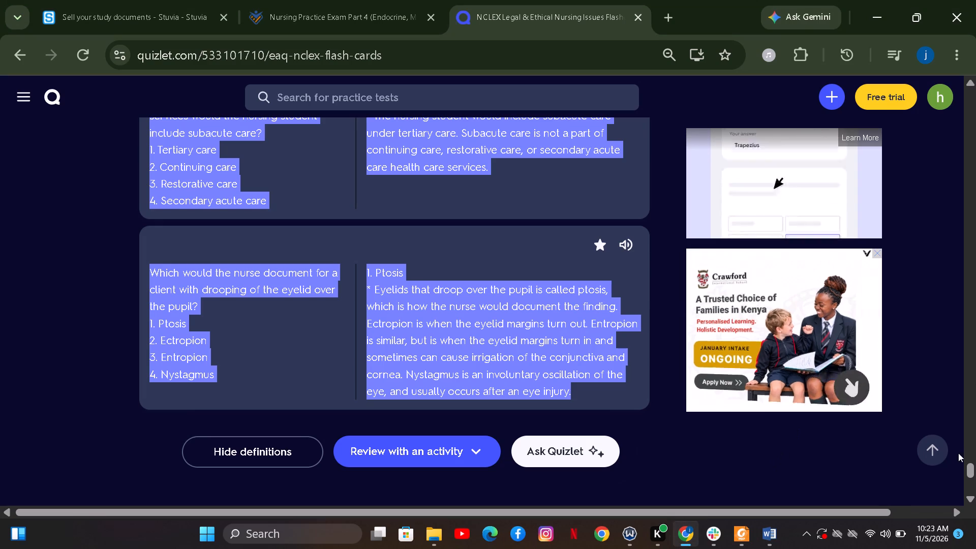
drag(968, 469, 973, 106)
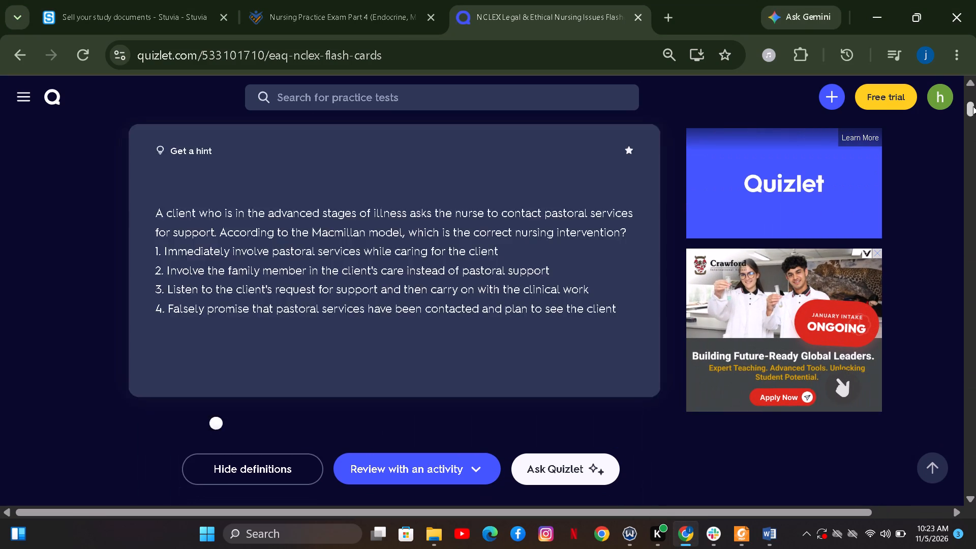
drag(973, 106, 973, 100)
scroll(305, 276, down, 13)
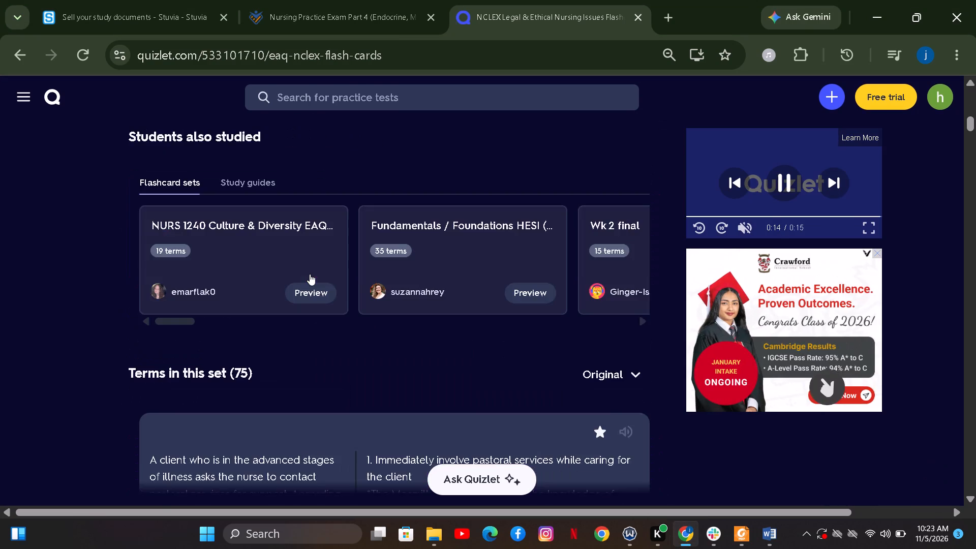
scroll(309, 273, down, 2)
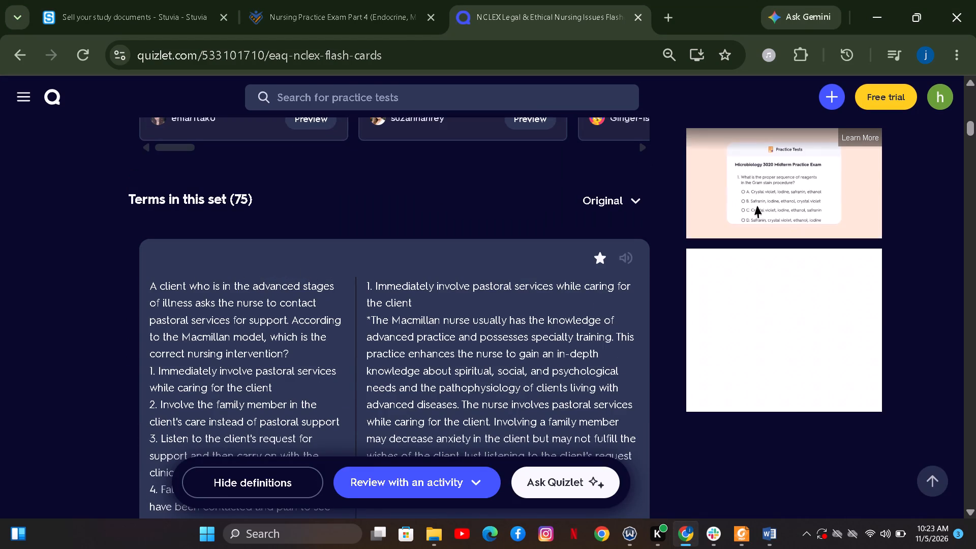
drag(151, 288, 510, 333)
scroll(562, 288, down, 3)
scroll(510, 332, down, 1)
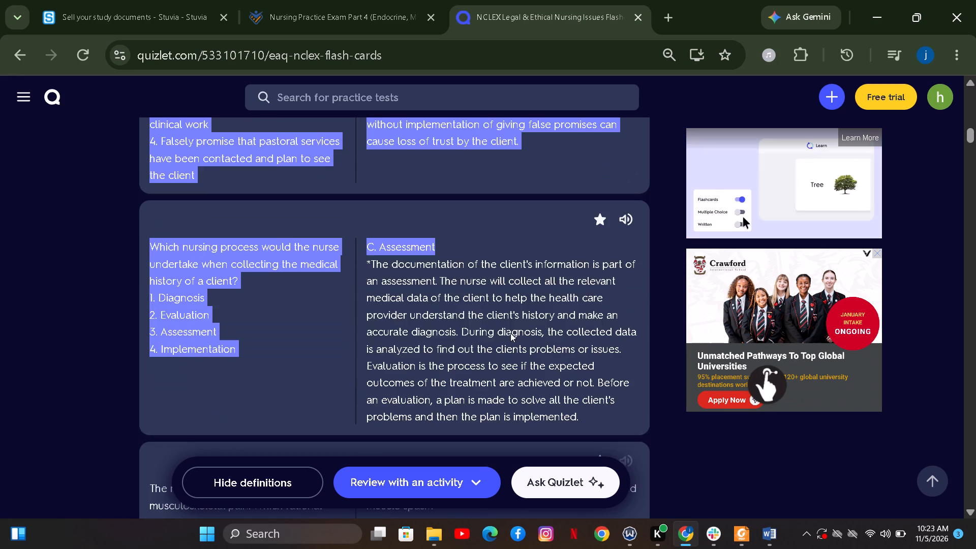
drag(510, 333, 586, 422)
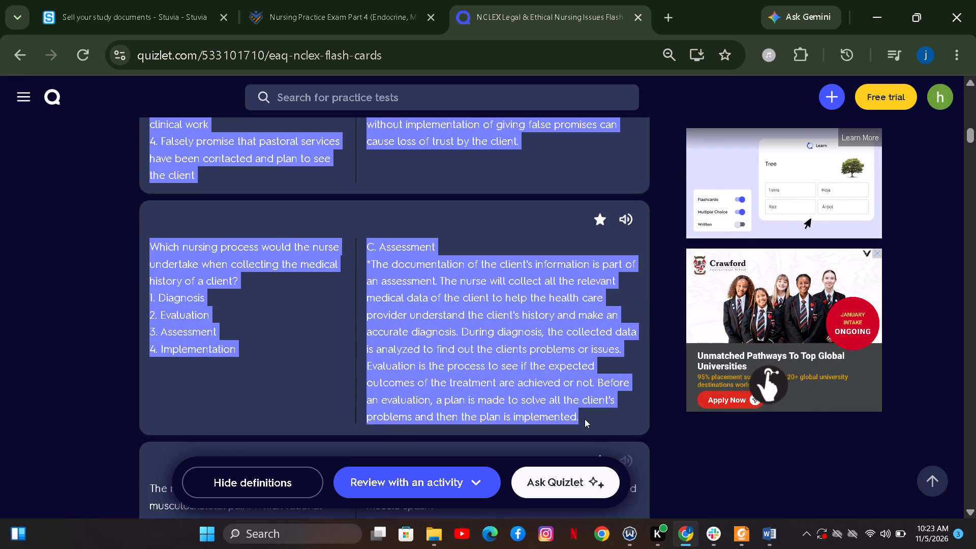
key(ctrl+c)
key(ctrl+c)
key(ctrl+c)
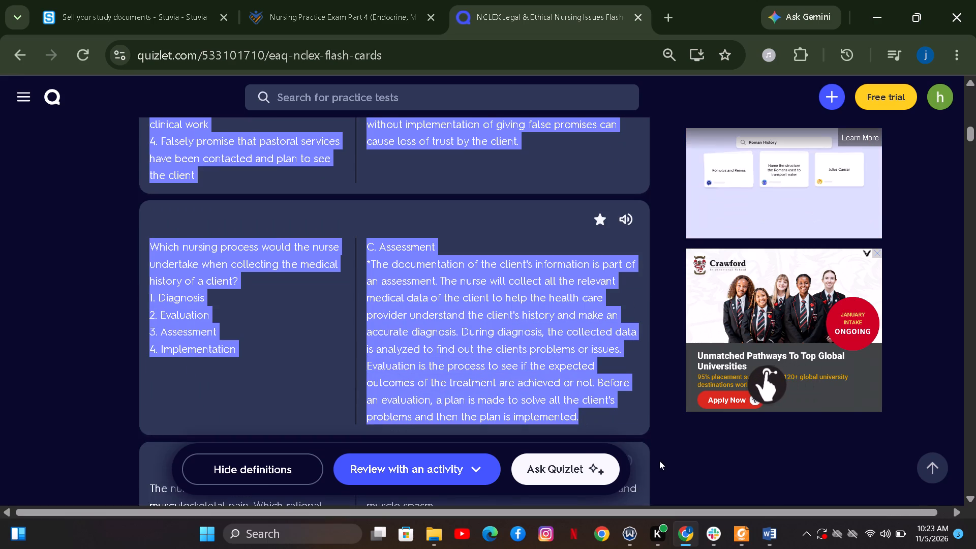
Paste the two copied cards at the end of the Word document with merged formatting.
click(773, 534)
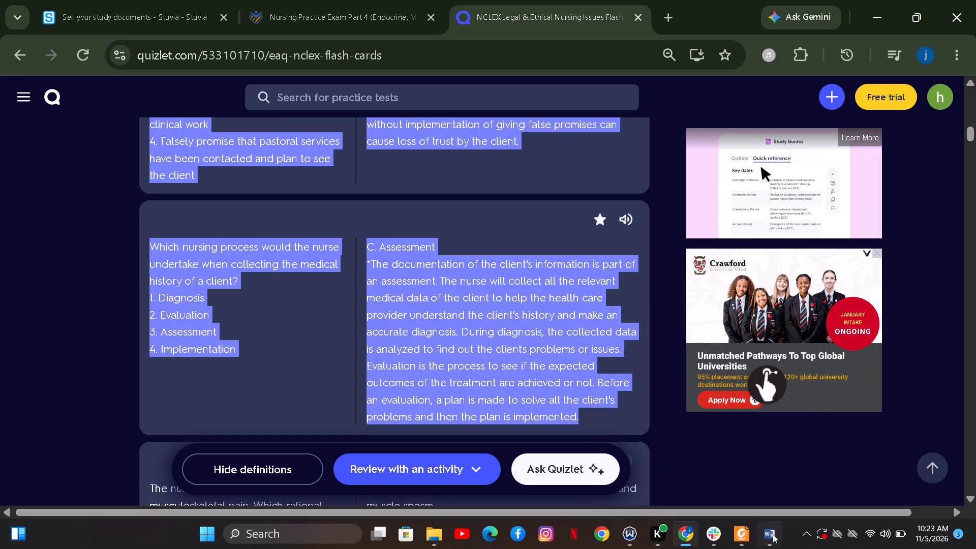
key(ctrl+v)
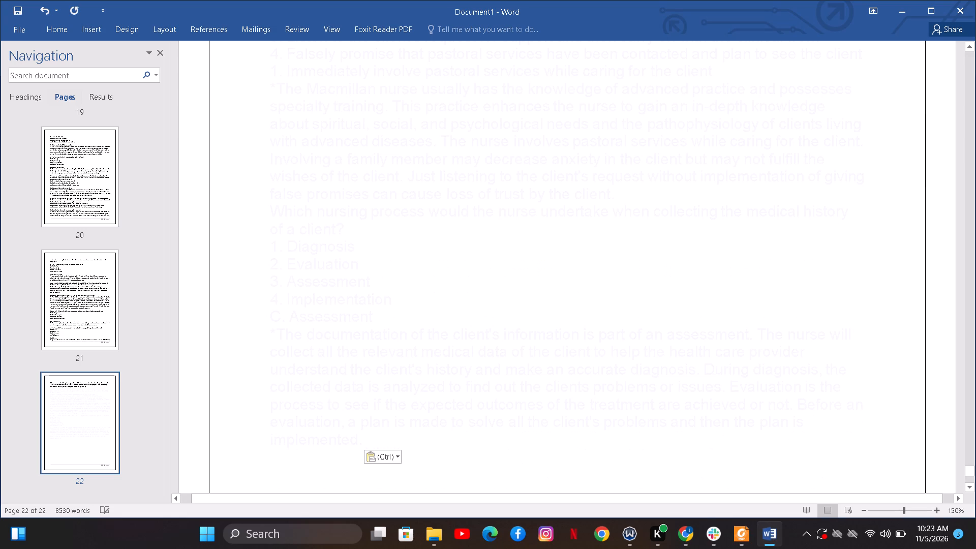
click(386, 460)
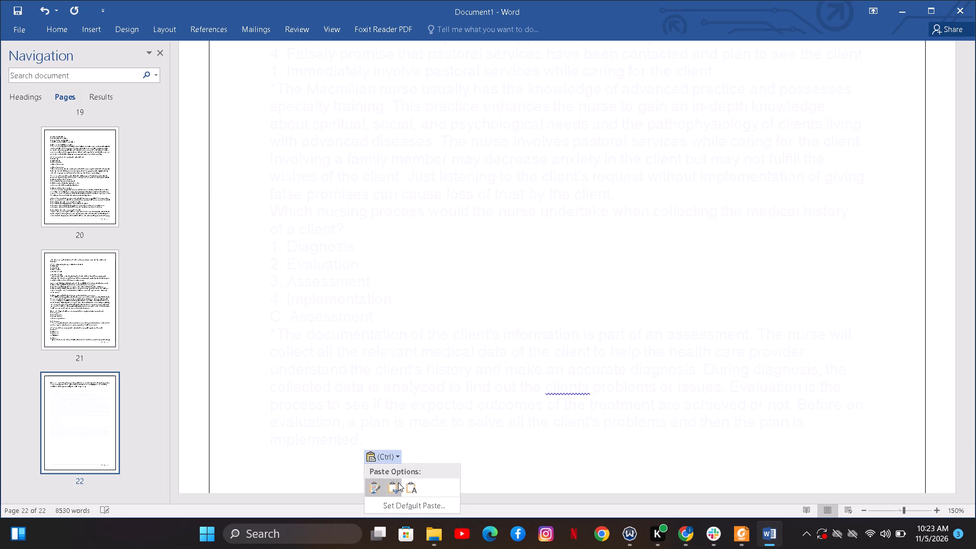
click(393, 486)
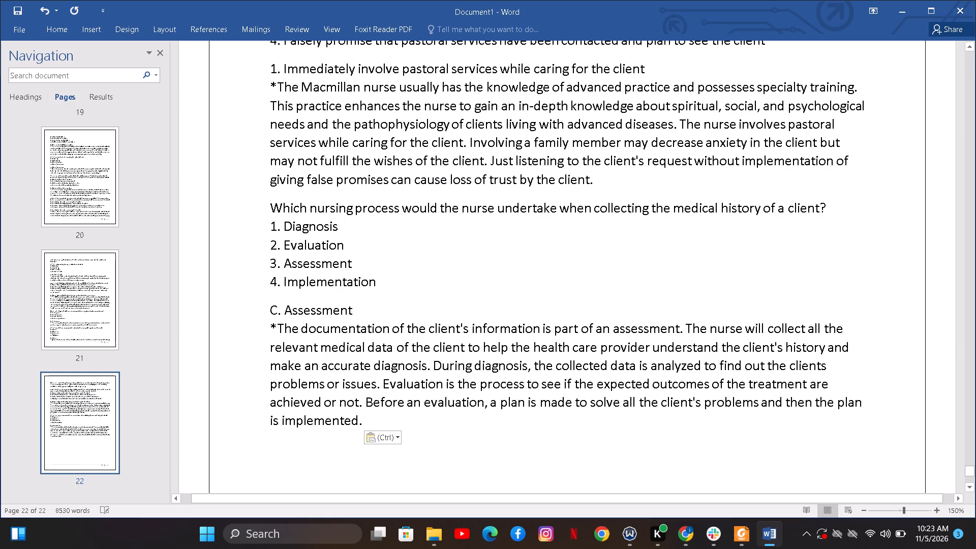
Correct the flagged word "clients" to "client's" in the Assessment rationale.
right_click(820, 369)
click(727, 384)
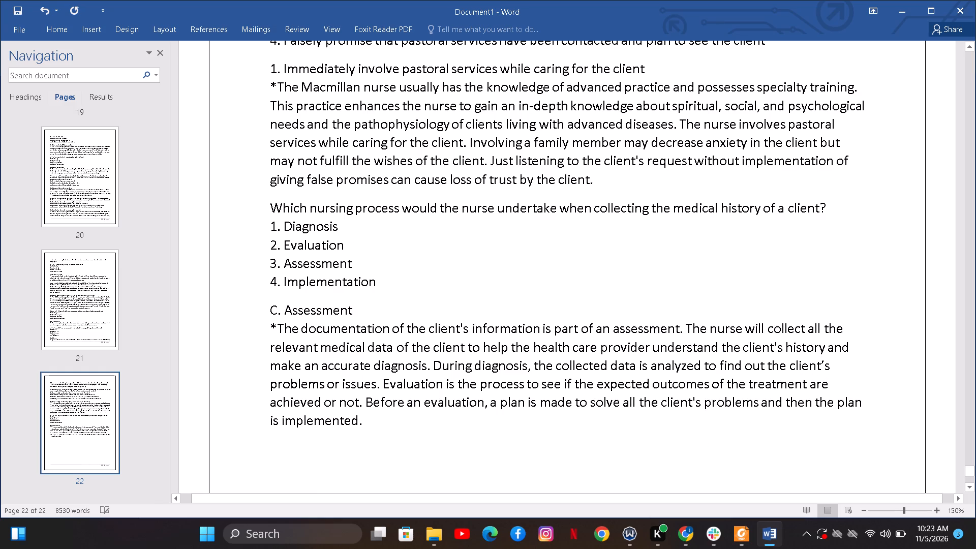
Dismiss the spelling flags on "Entropion" and "Ectropion" throughout the document, starting from the ptosis rationale.
scroll(454, 381, up, 6)
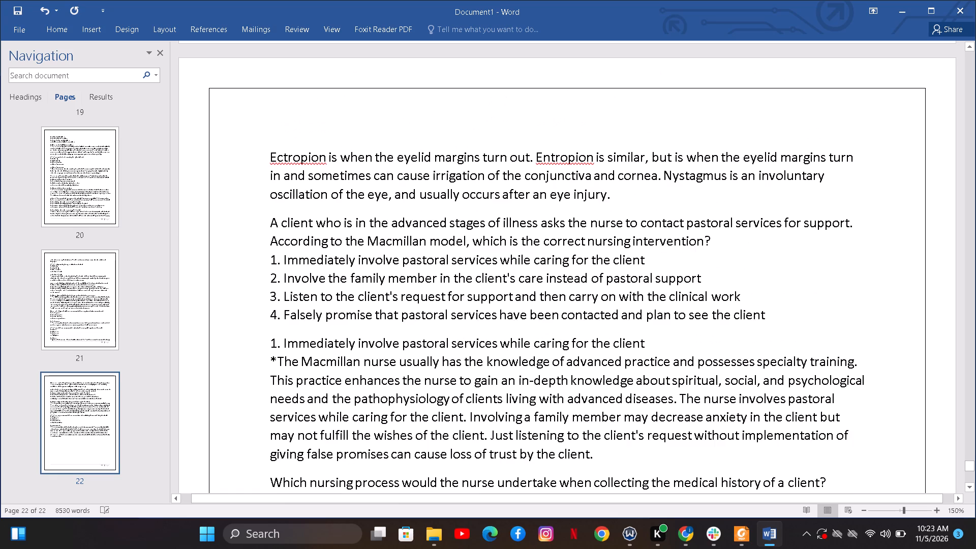
scroll(452, 346, up, 3)
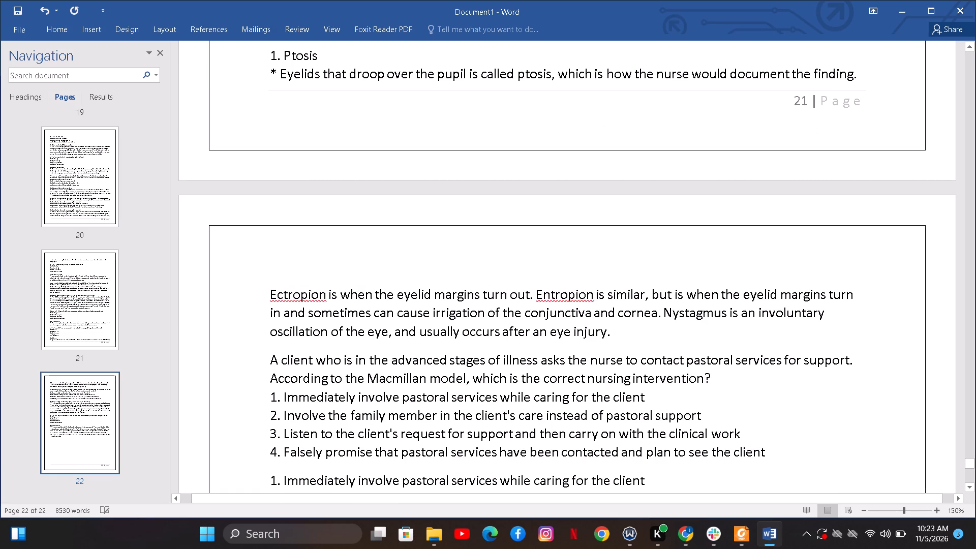
right_click(574, 301)
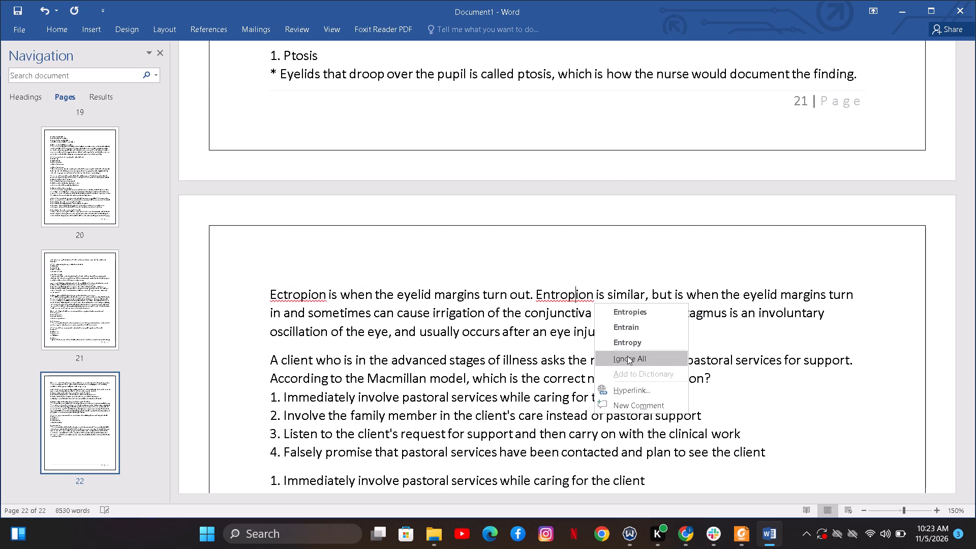
click(628, 355)
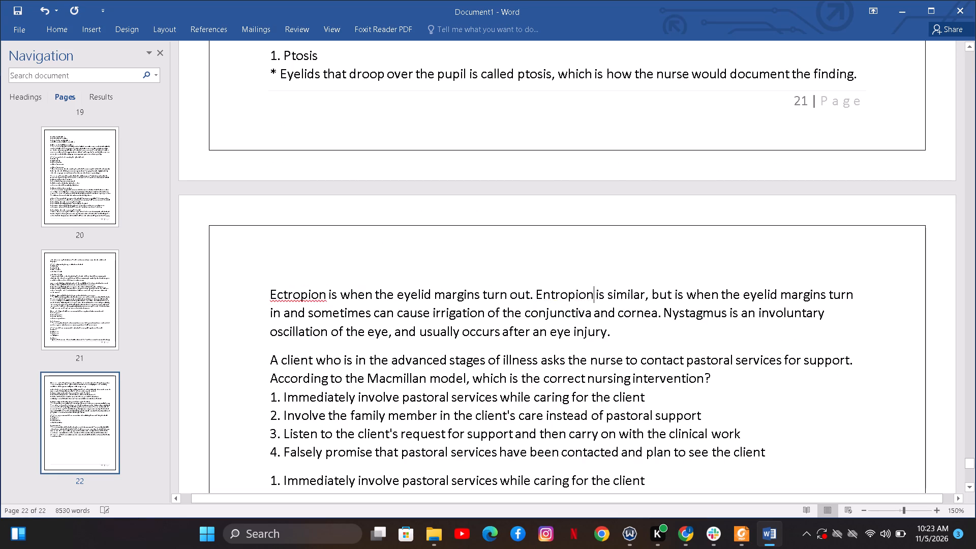
right_click(307, 300)
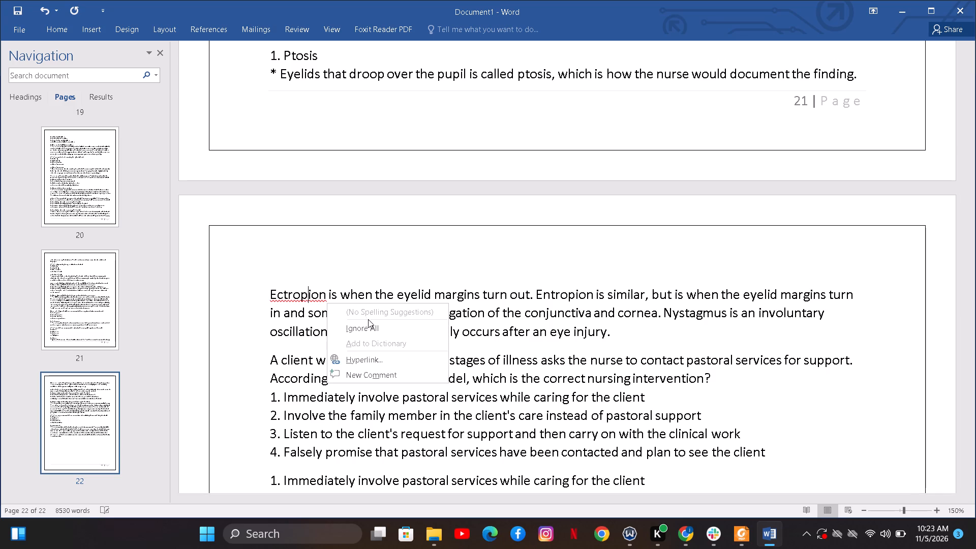
click(371, 325)
Correct "clients" to "client's" before "care" in the hospital interpreter rationale.
scroll(372, 325, up, 7)
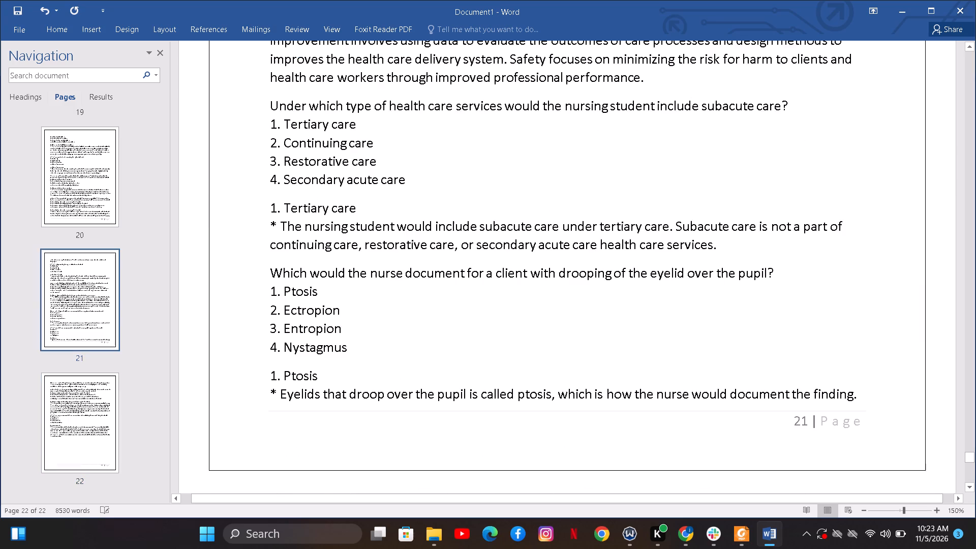
scroll(373, 324, up, 12)
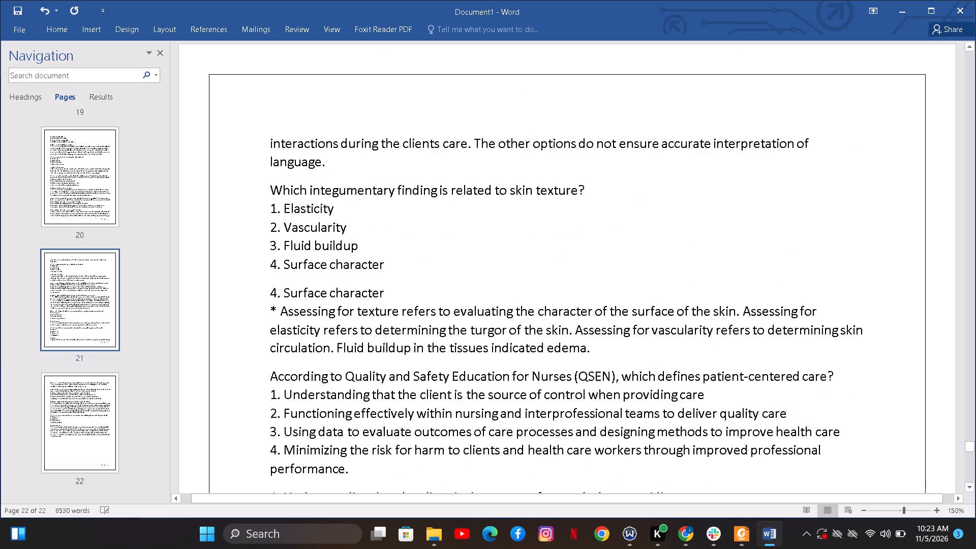
scroll(373, 320, up, 4)
right_click(423, 331)
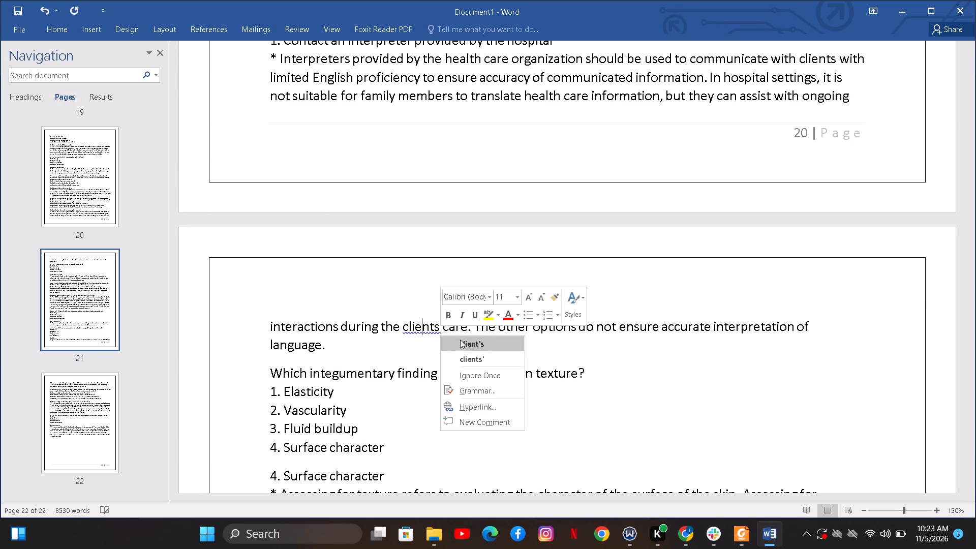
click(466, 344)
Correct "clients" to "client's" before "acuity" in the personal bias rationale.
scroll(453, 349, up, 9)
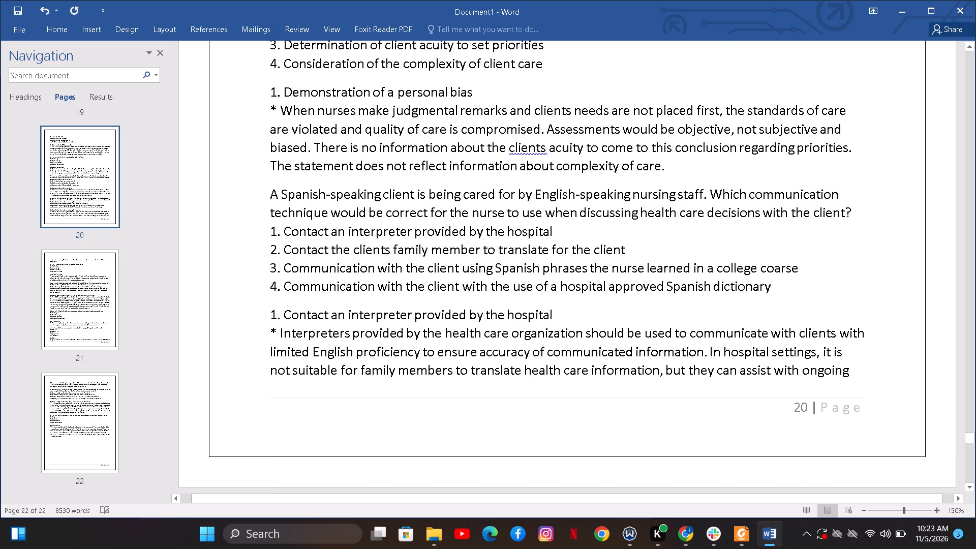
right_click(528, 288)
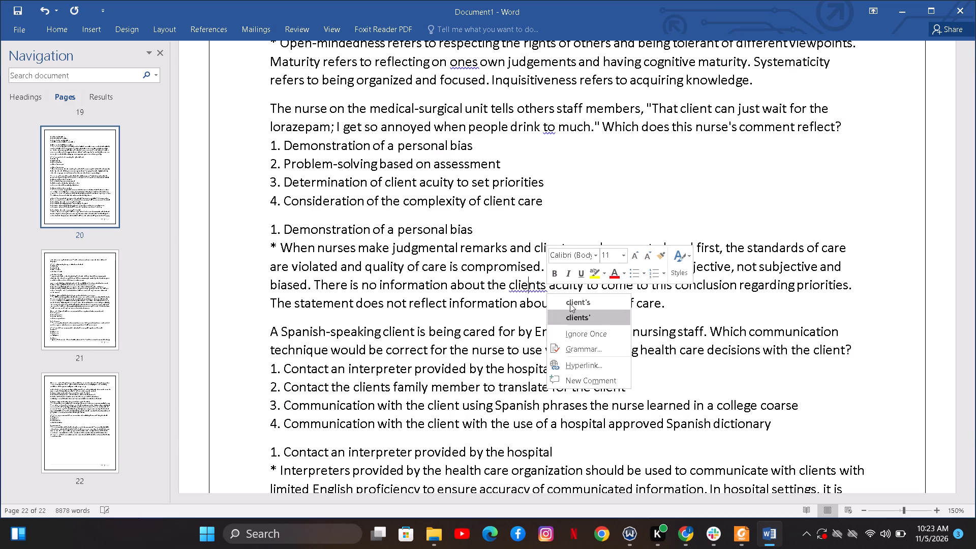
click(570, 302)
Correct "ones" to "one's" before "own judgements" in the open-mindedness rationale.
scroll(426, 334, up, 3)
right_click(536, 286)
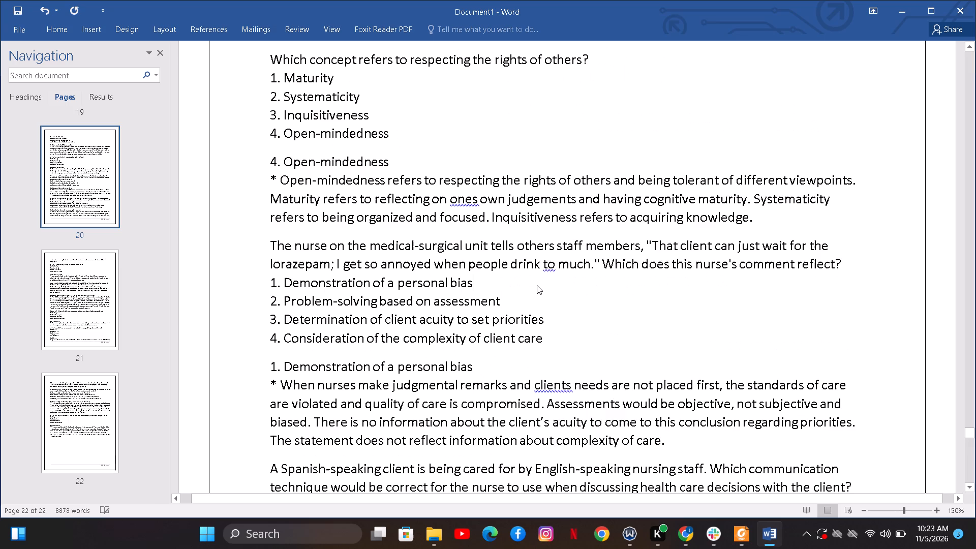
right_click(463, 201)
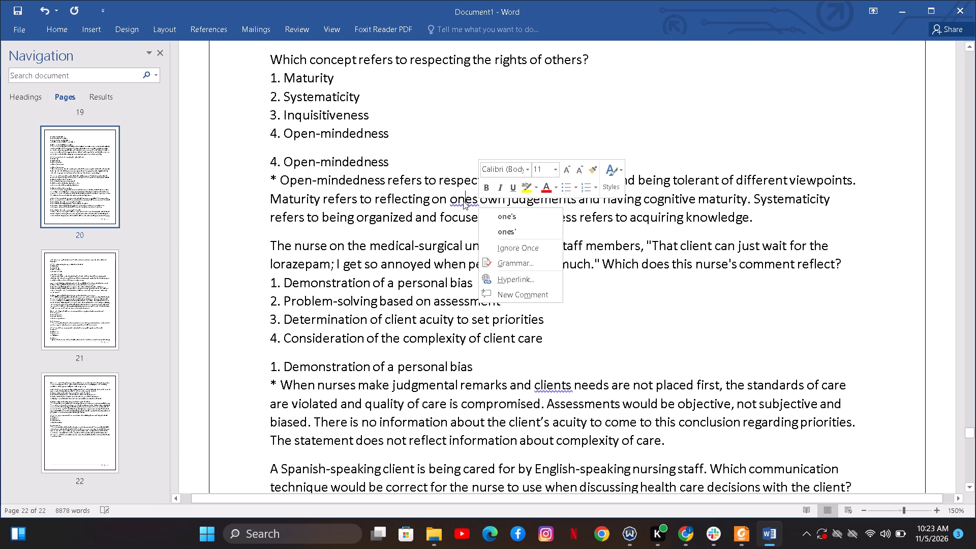
click(498, 217)
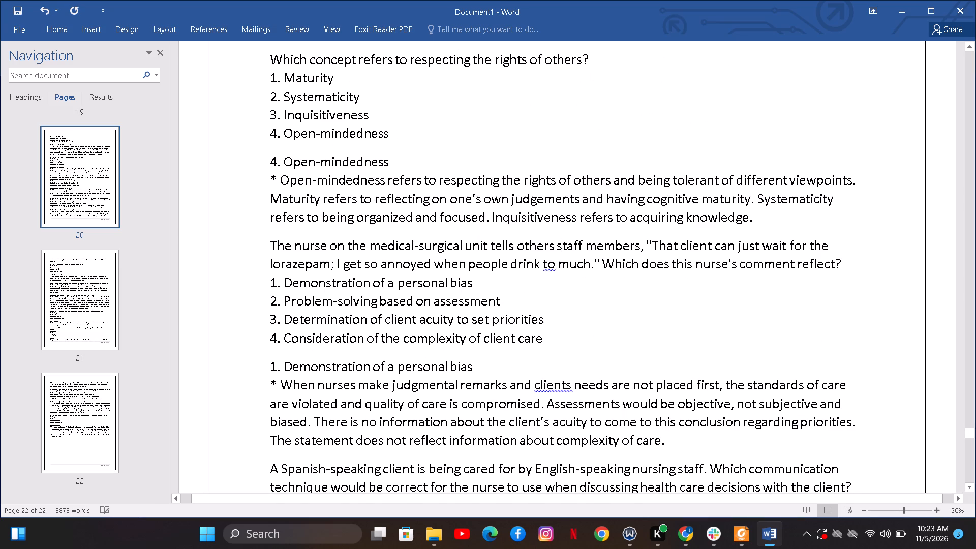
In the lorazepam comment card, correct "to" to "too" before "much" and "clients" to "clients'" before "needs".
scroll(435, 258, up, 2)
right_click(548, 361)
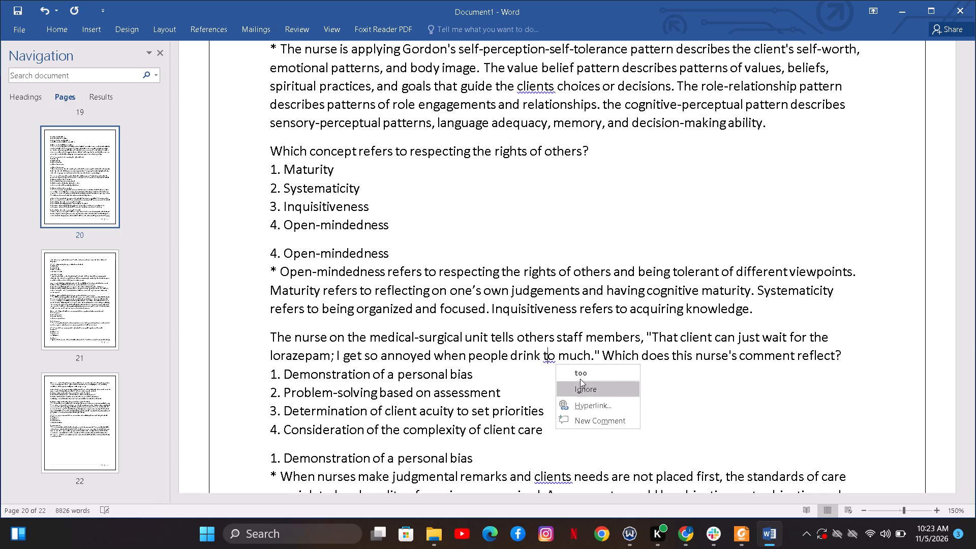
click(580, 370)
scroll(522, 448, down, 2)
right_click(556, 393)
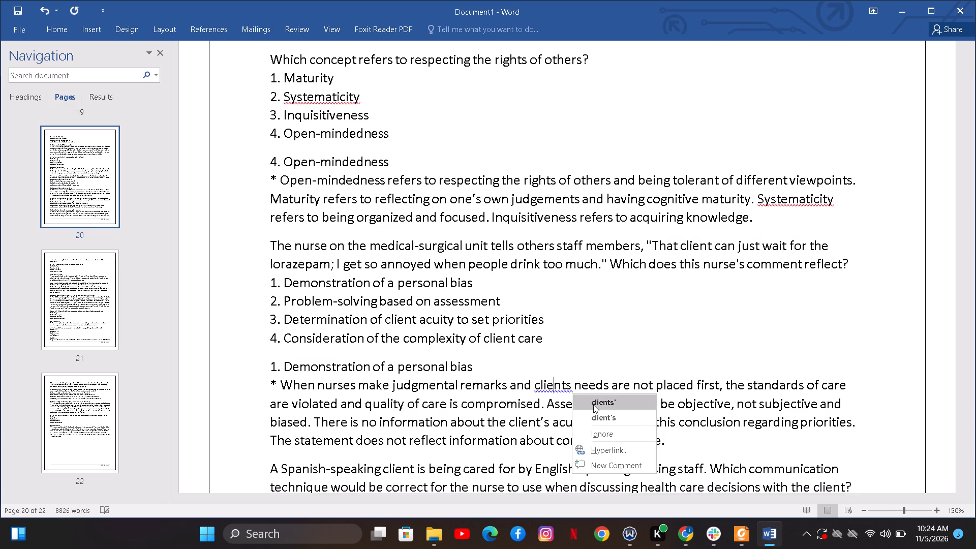
click(594, 404)
Ignore every spelling flag on "Systematicity", starting from the open-mindedness rationale.
right_click(804, 203)
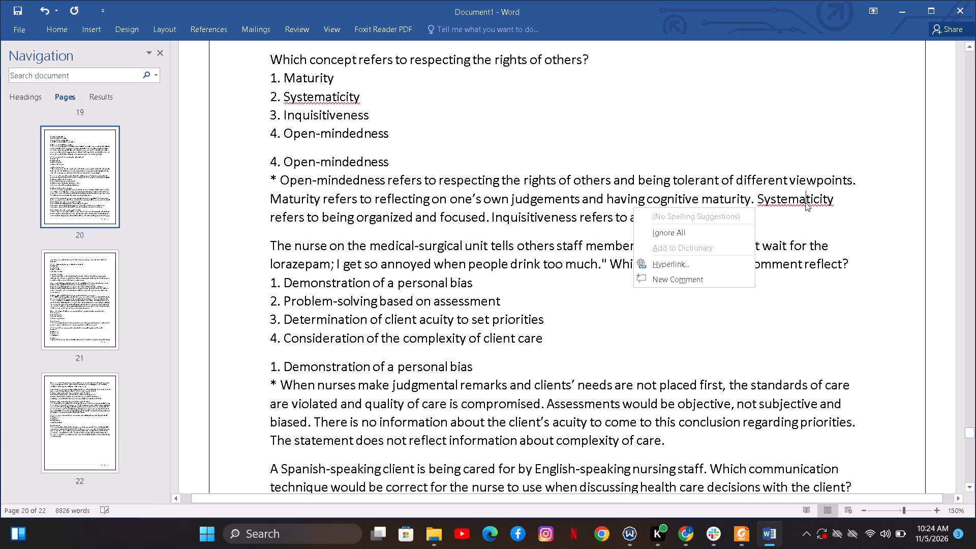
click(671, 232)
Correct "clients" to "client's" before "choices or decisions" in the self-perception-self-tolerance pattern rationale.
scroll(490, 259, up, 4)
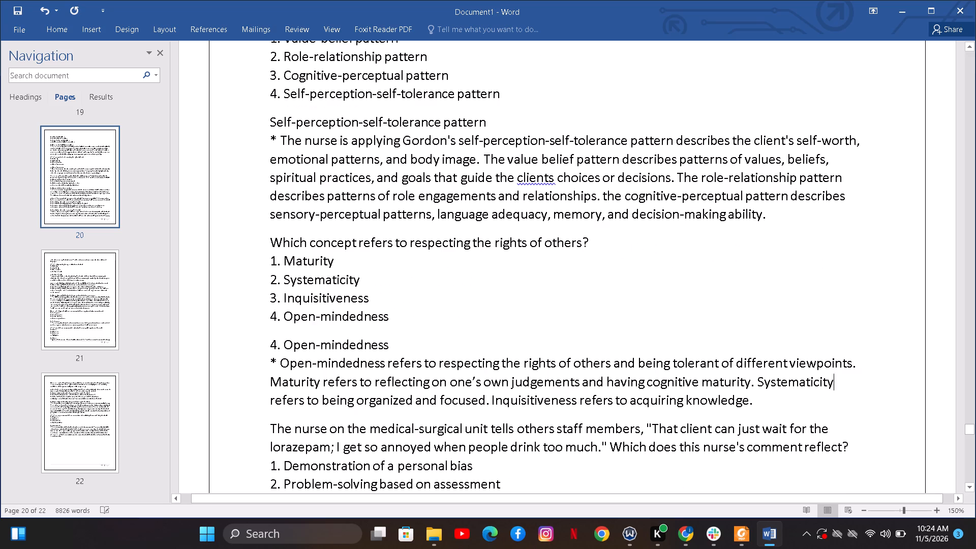
scroll(490, 258, up, 1)
right_click(537, 229)
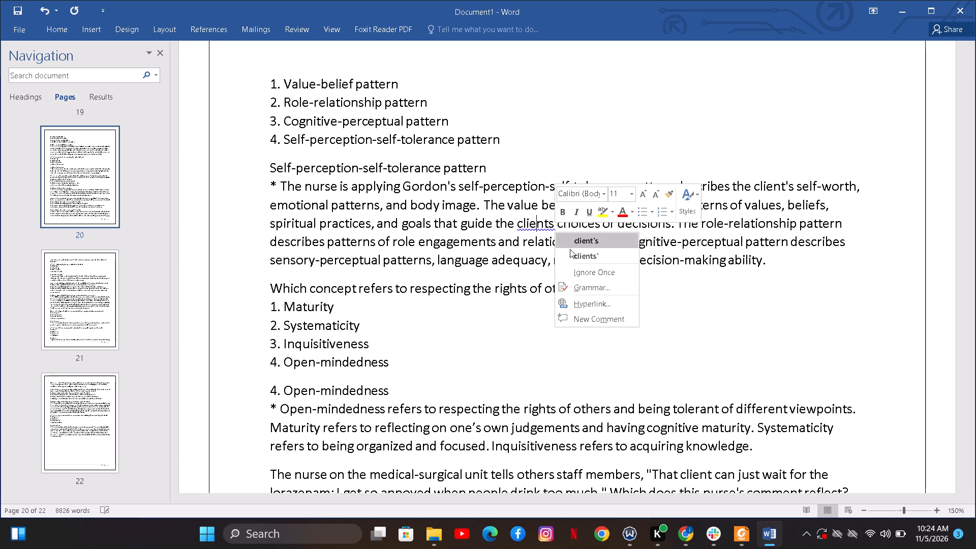
click(587, 240)
Ignore every spelling flag on "angiomas" in the opioid abuse skin finding card.
scroll(482, 268, up, 4)
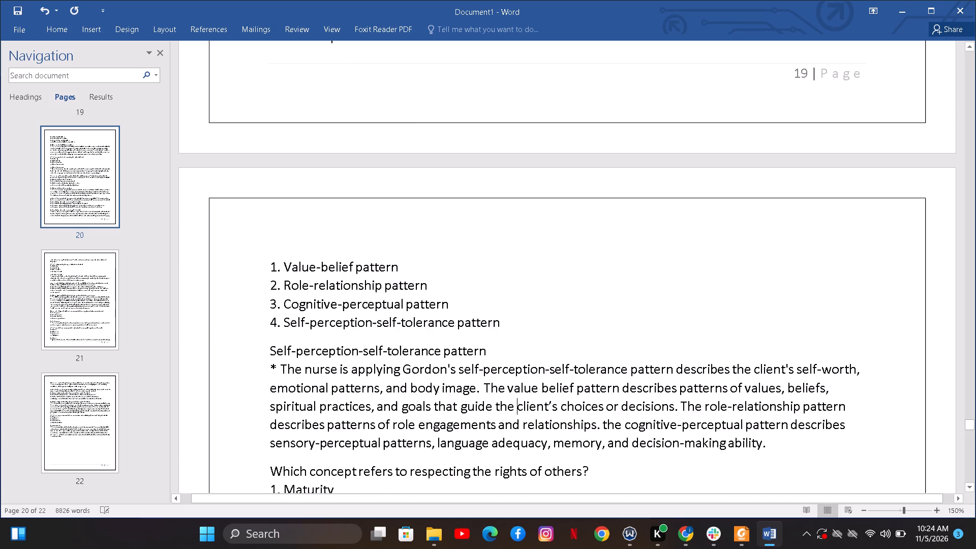
scroll(483, 261, up, 5)
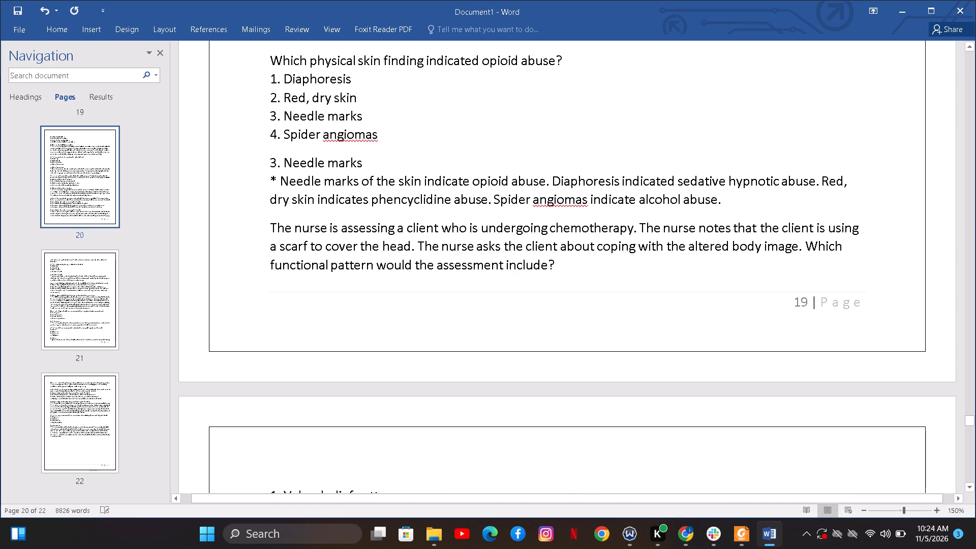
right_click(559, 203)
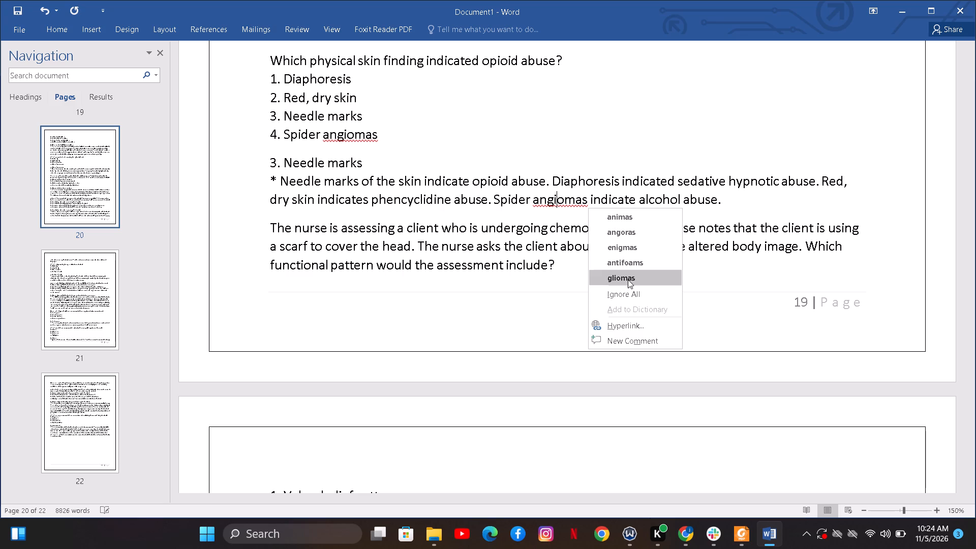
click(630, 292)
Ignore every spelling flag on "Ataque" in the anorexia nervosa card.
scroll(520, 314, up, 5)
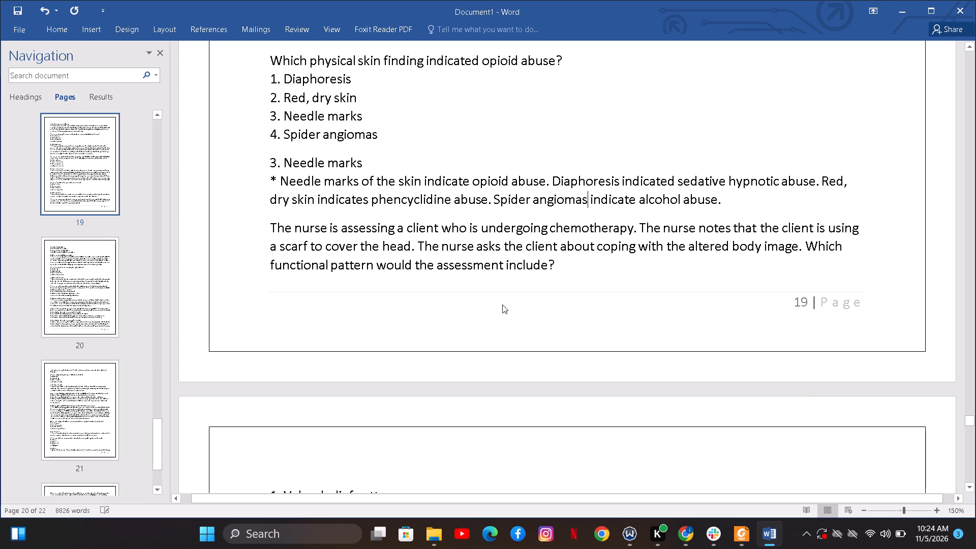
scroll(502, 304, up, 3)
right_click(294, 402)
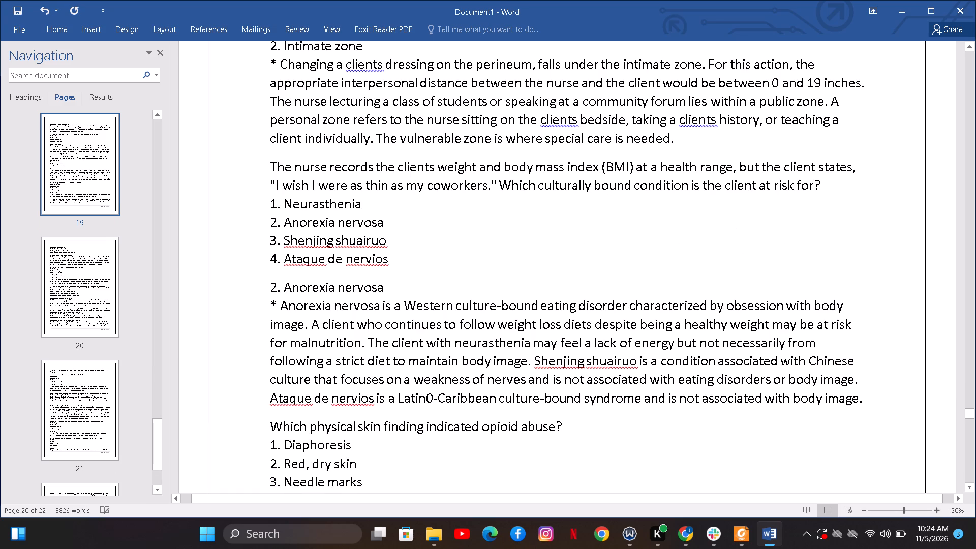
right_click(297, 402)
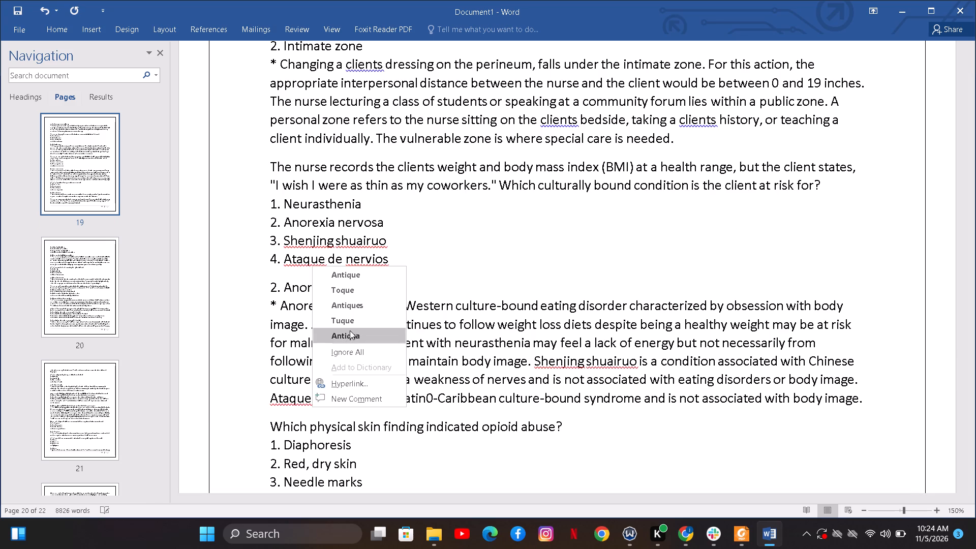
click(357, 351)
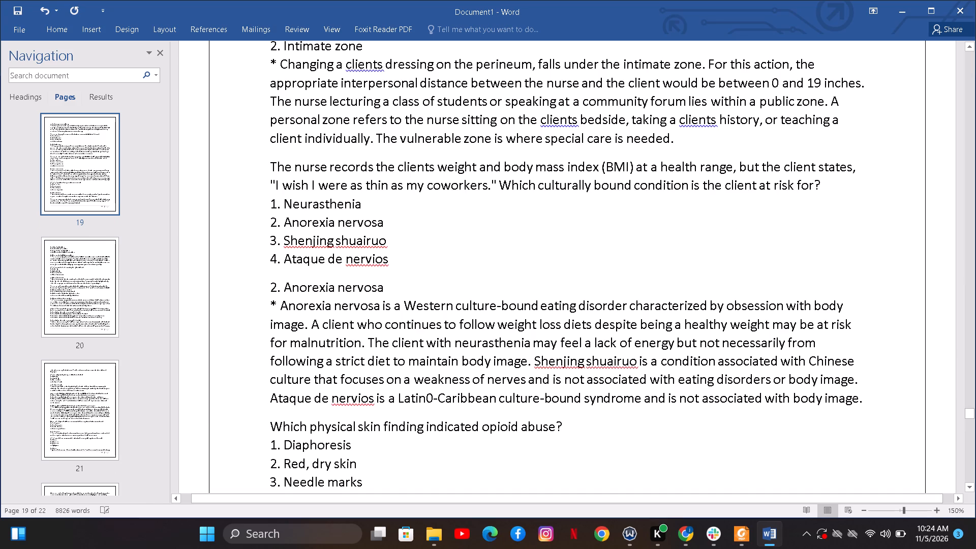
Replace "nervios" with the suggested "nervous" in the anorexia nervosa rationale.
right_click(352, 403)
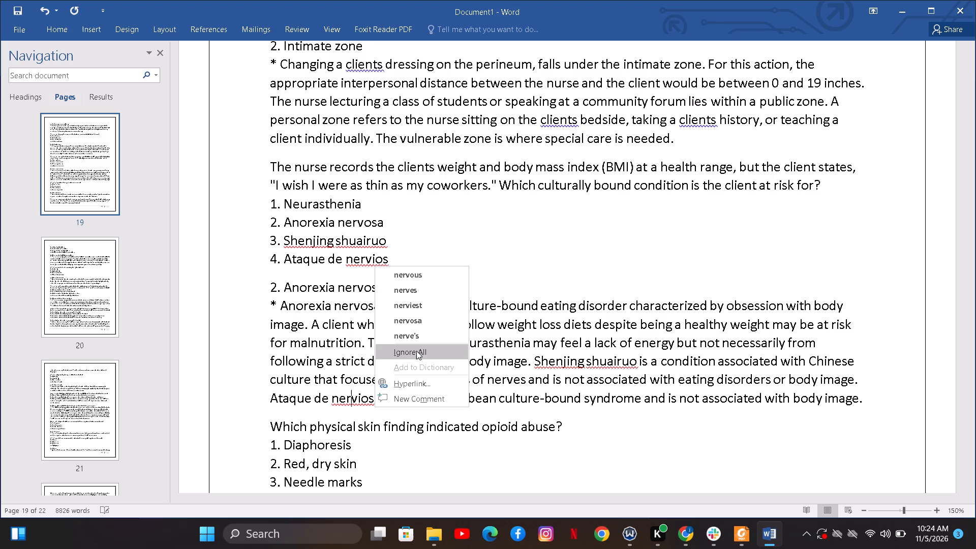
click(419, 279)
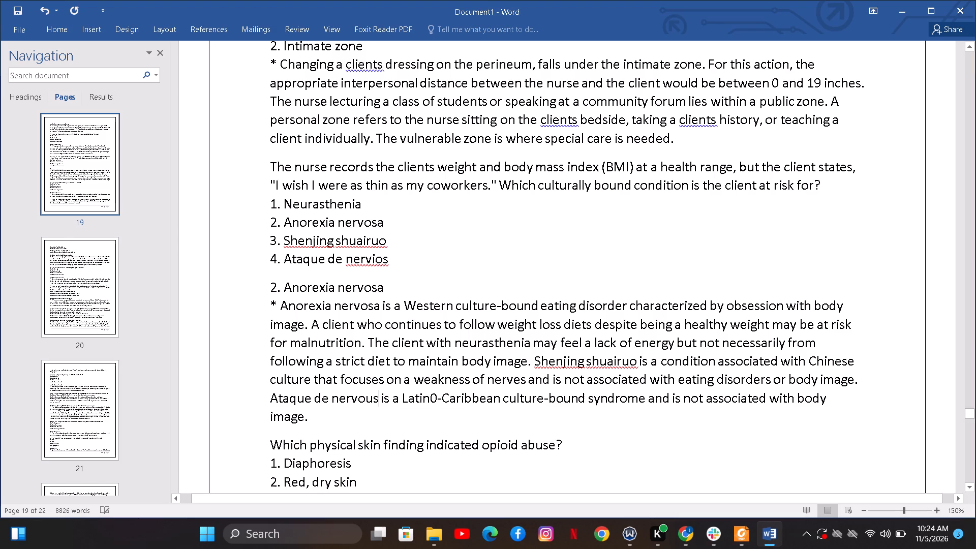
Ignore every spelling flag on "Shenjing" and "shuairuo", starting from the anorexia nervosa rationale.
right_click(566, 363)
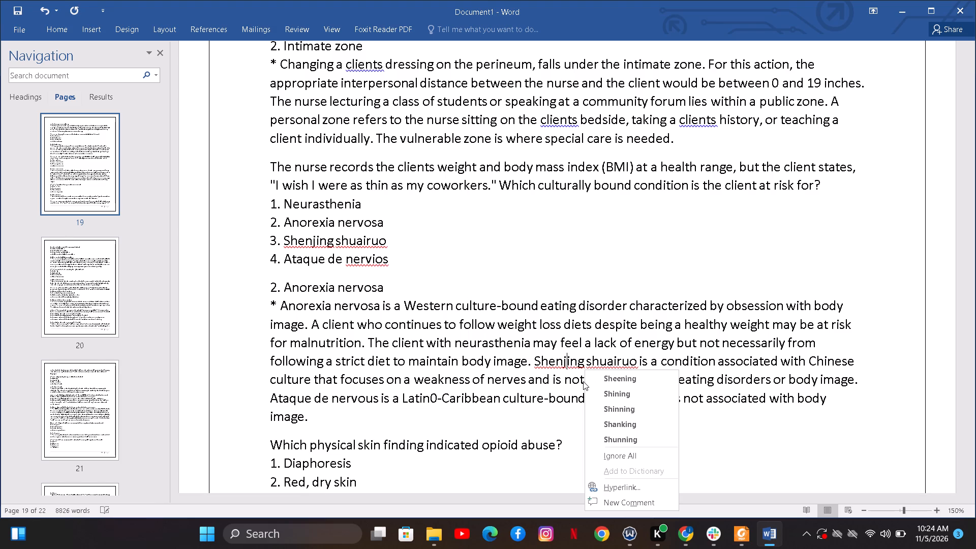
click(620, 455)
right_click(623, 364)
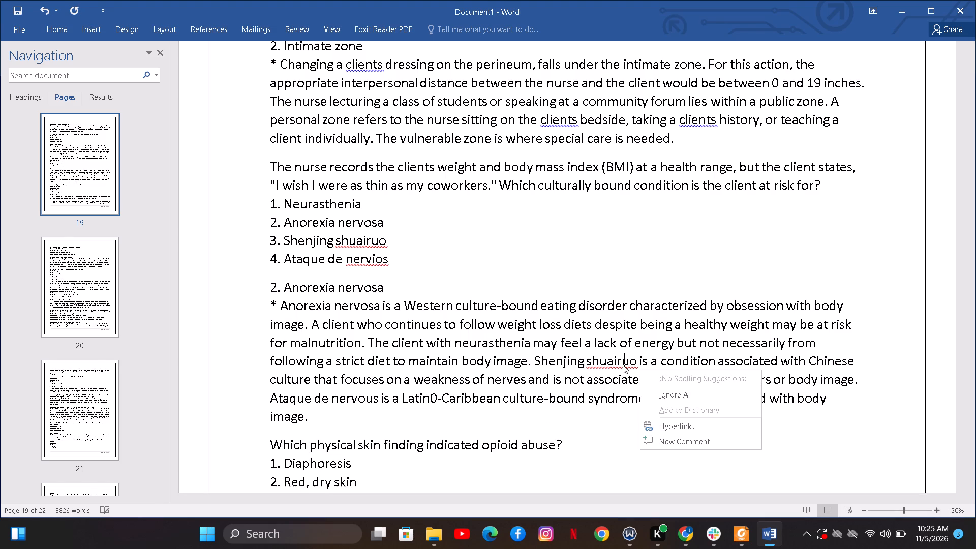
click(678, 393)
Replace "nervios" with the suggested "nervous" in answer option 4 of the culturally bound condition question.
scroll(562, 386, up, 4)
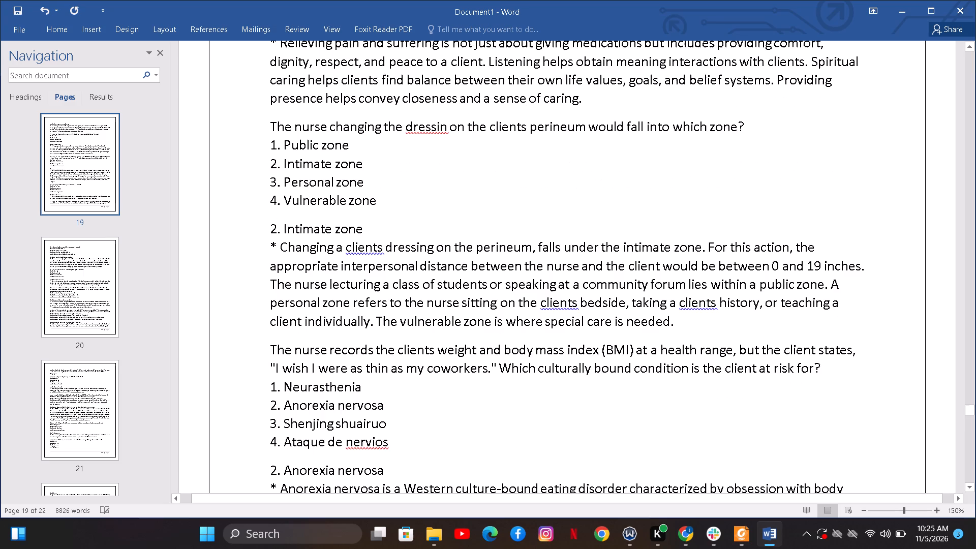
scroll(354, 435, down, 2)
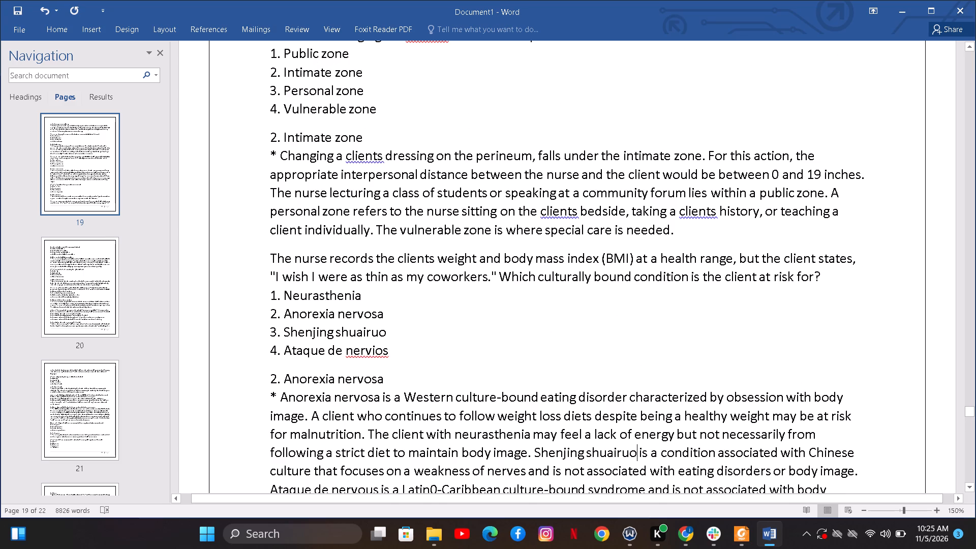
right_click(356, 355)
click(418, 365)
Replace the three flagged "clients" with the suggested "client's" in the intimate zone rationale.
right_click(707, 213)
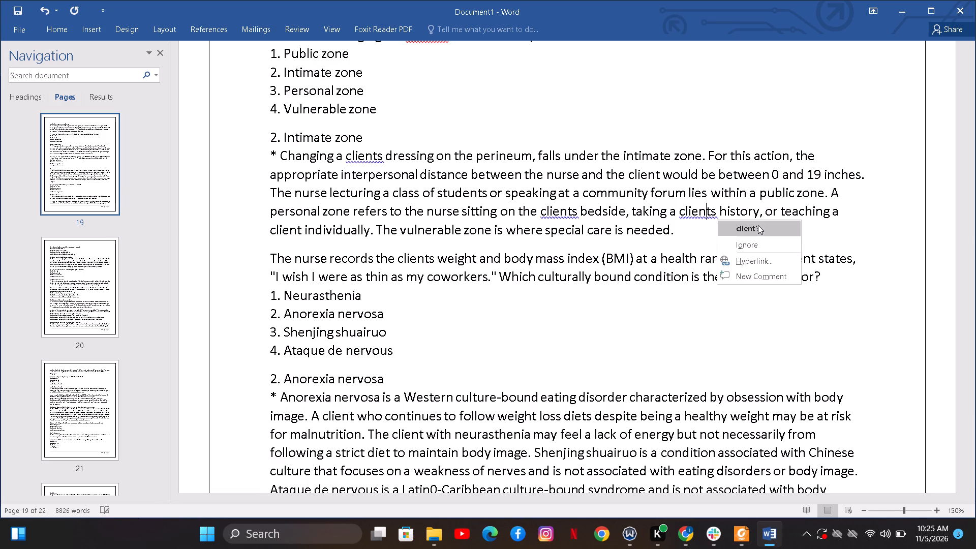
click(759, 225)
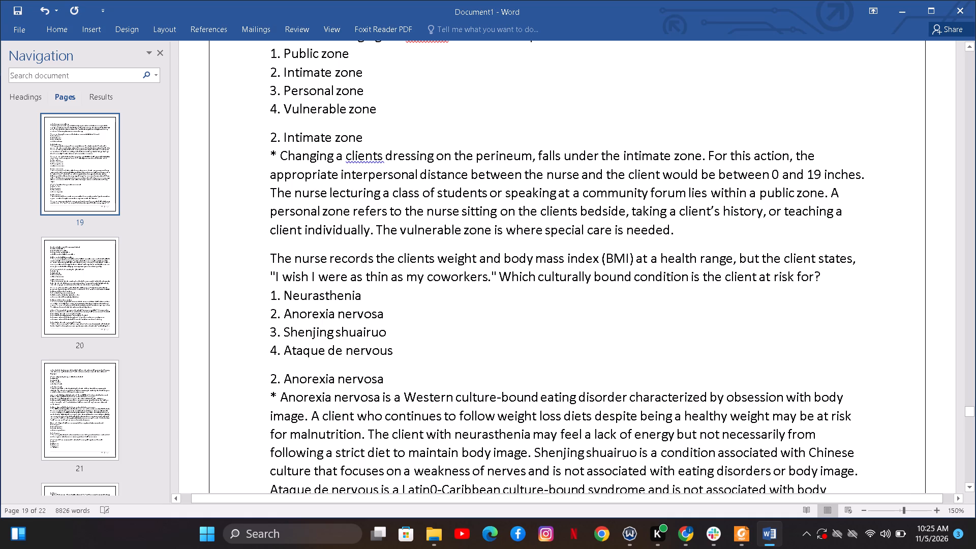
right_click(367, 163)
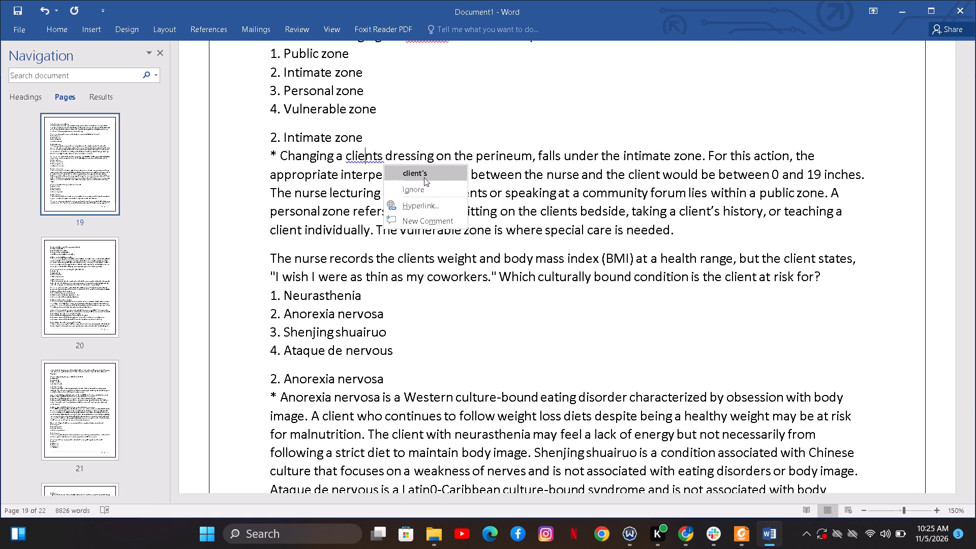
click(424, 177)
right_click(561, 212)
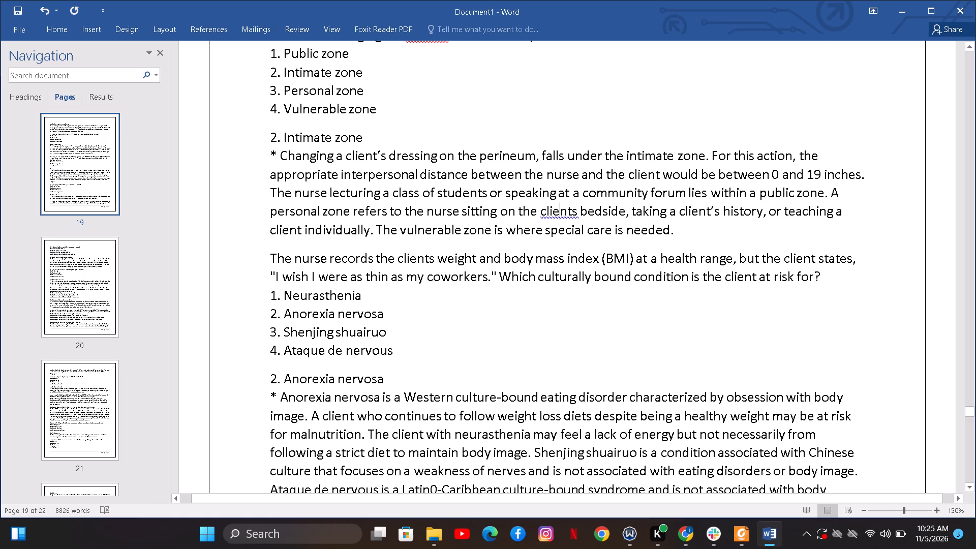
click(604, 228)
Correct "dressin" to "dressing" in the question about which zone the perineum care falls into.
scroll(490, 294, up, 5)
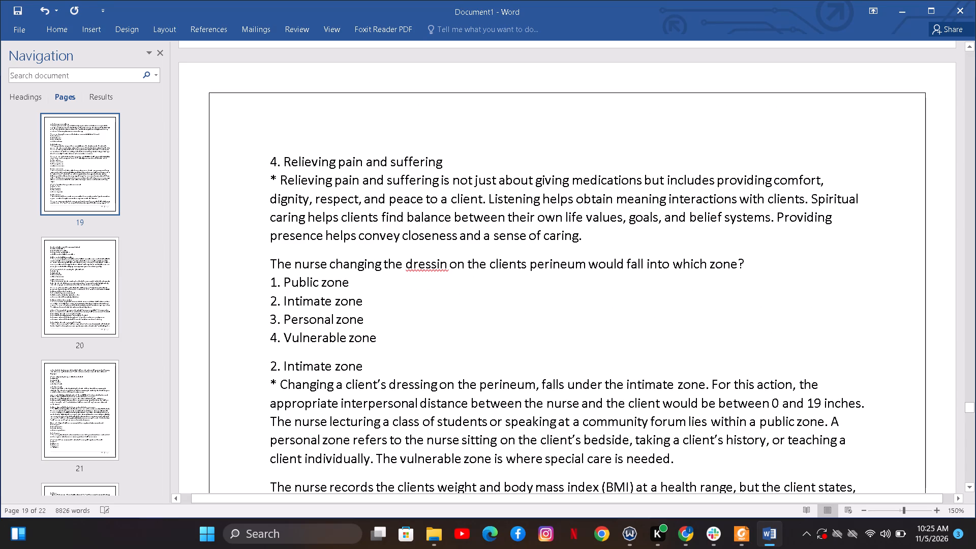
right_click(425, 266)
click(501, 281)
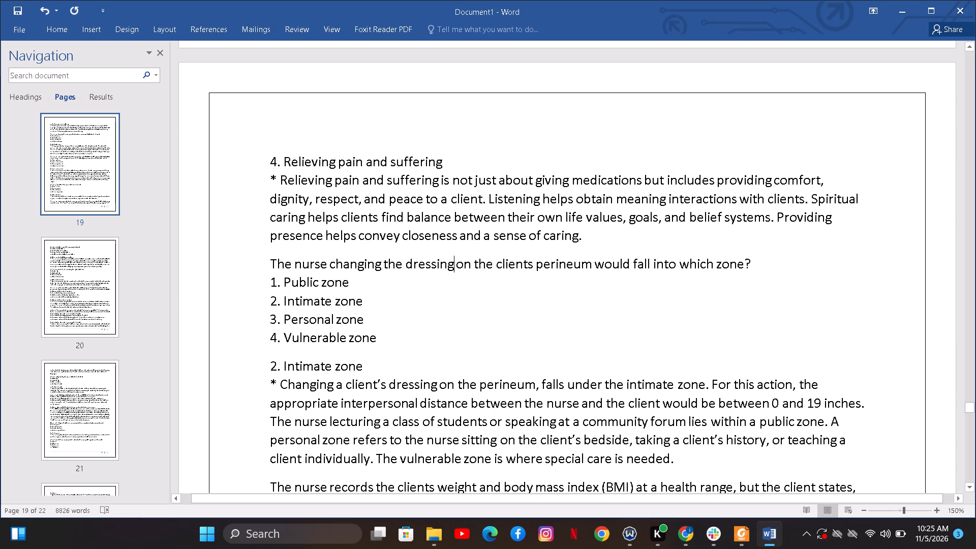
Correct "comfrot" to the suggested "comfort" in the caring intervention question on page 18.
scroll(510, 271, up, 7)
right_click(529, 213)
right_click(522, 189)
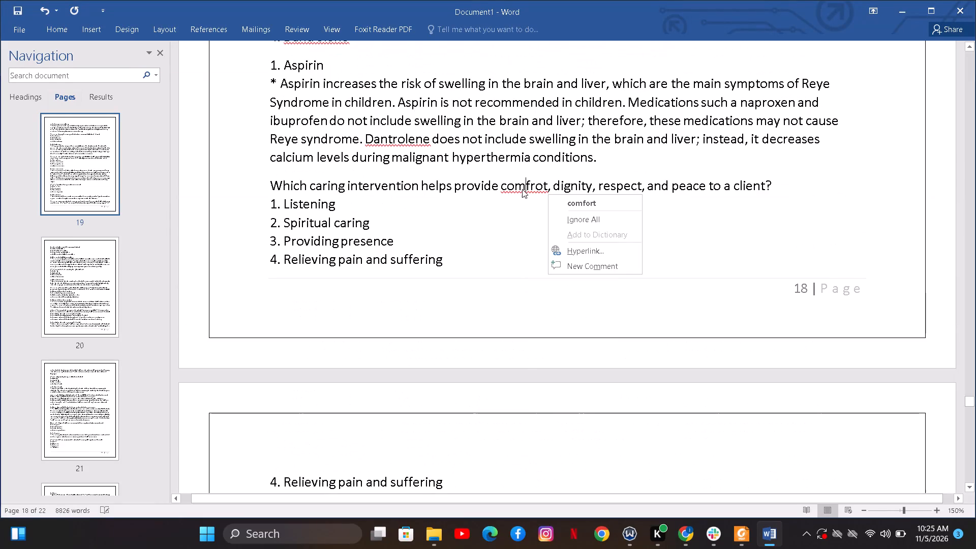
click(557, 202)
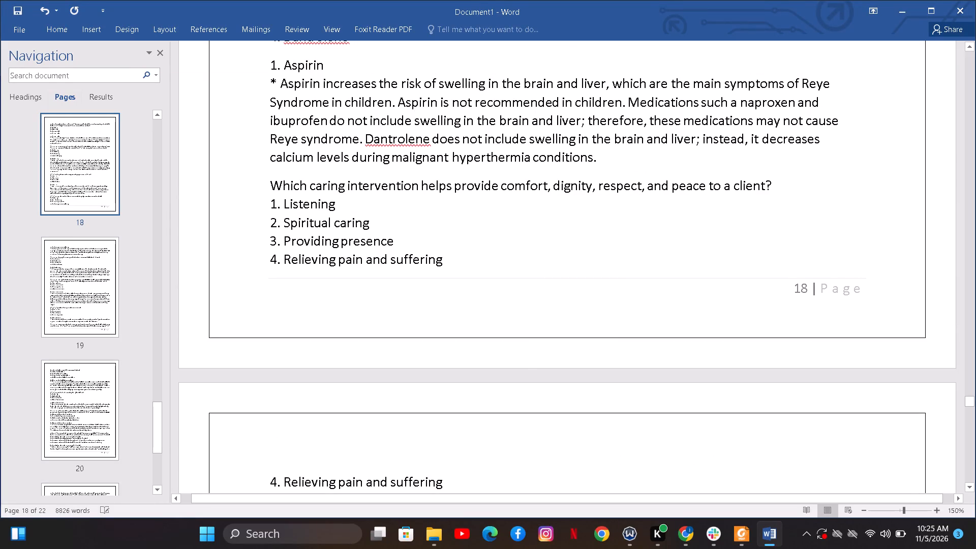
Ignore every spelling flag on "Dantrolene" in the aspirin rationale.
right_click(395, 142)
click(469, 175)
Ignore every spelling flag on "preauricular" in the lymph node card on page 18.
scroll(465, 246, up, 12)
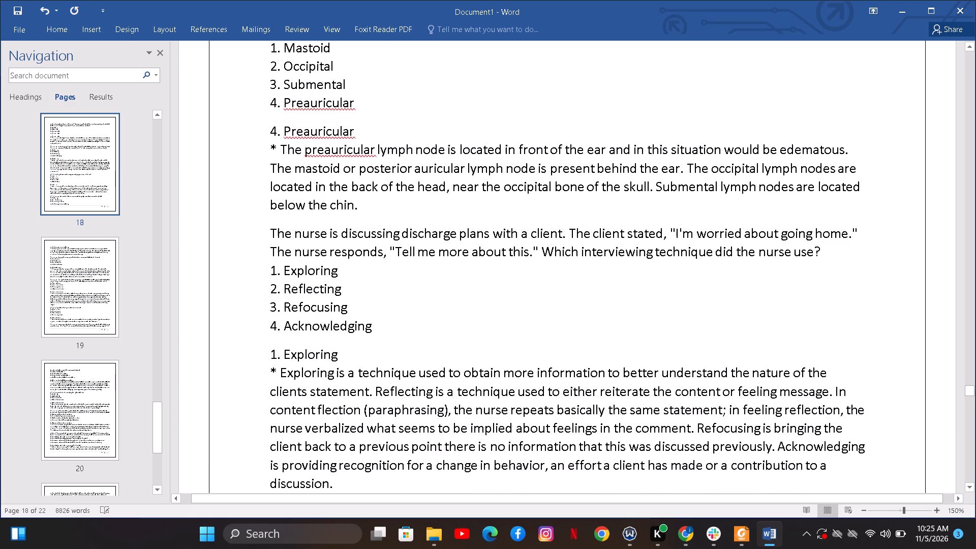
right_click(348, 152)
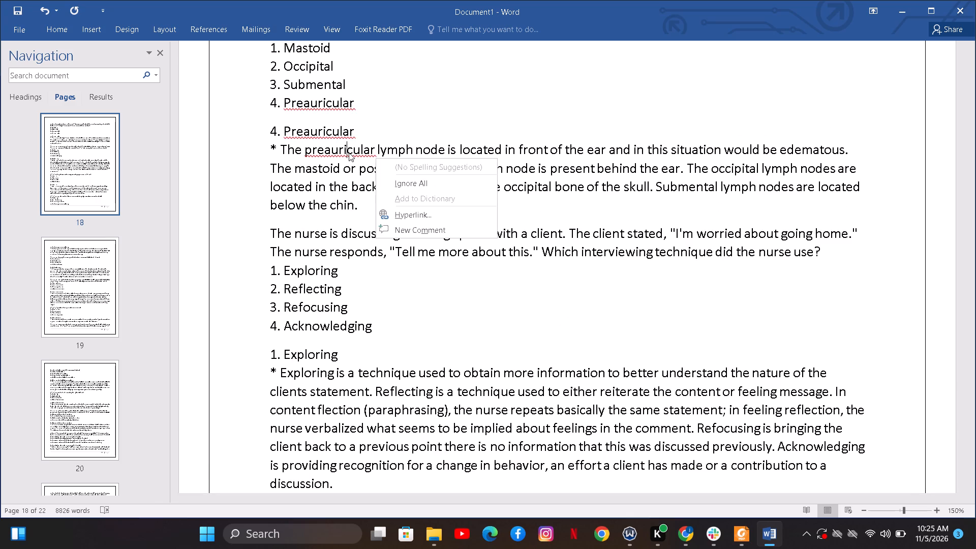
click(394, 177)
Replace the flagged "then" with the suggested "than" in the visceral pain rationale on page 17.
scroll(369, 204, up, 6)
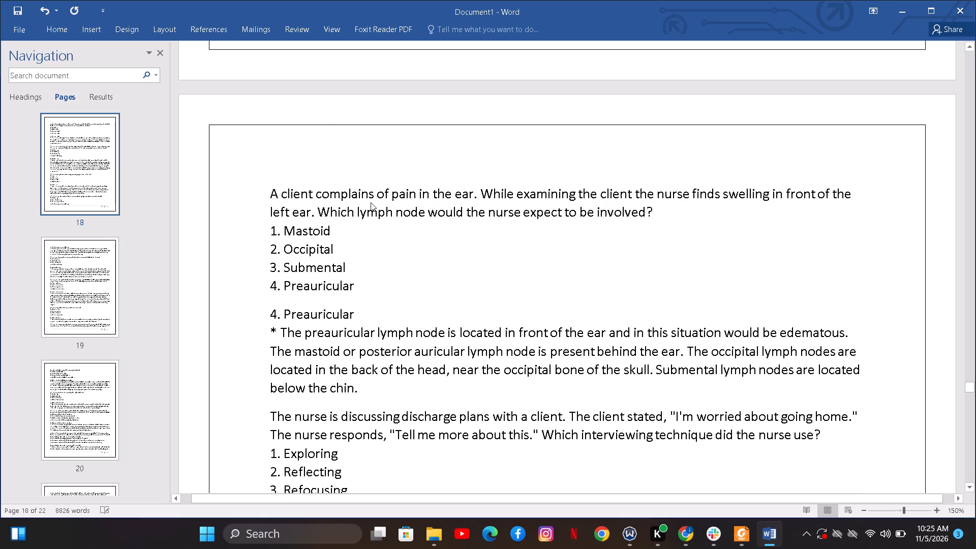
scroll(371, 202, up, 11)
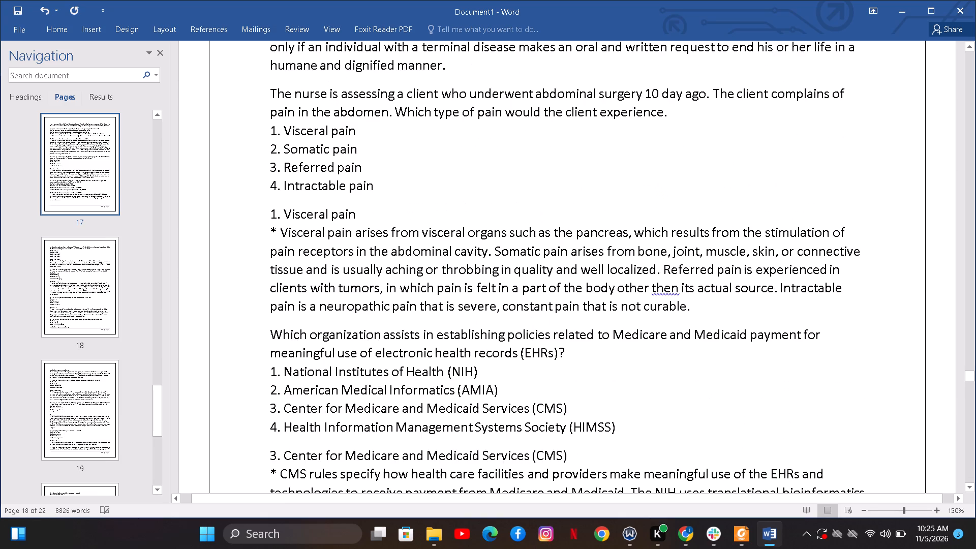
right_click(658, 290)
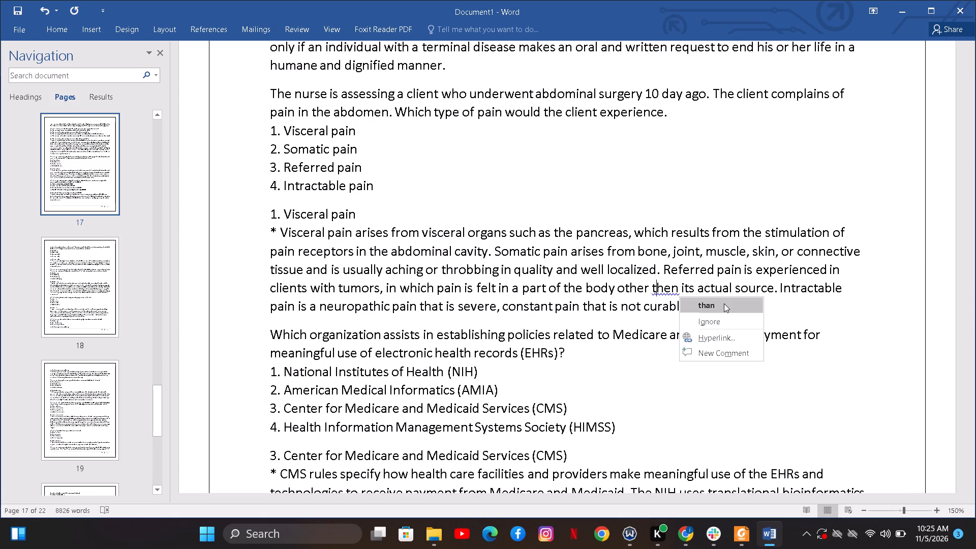
click(726, 303)
In the assisted suicide rationale, replace both flagged "clients" with "client's" and "there" with "their".
scroll(513, 283, up, 4)
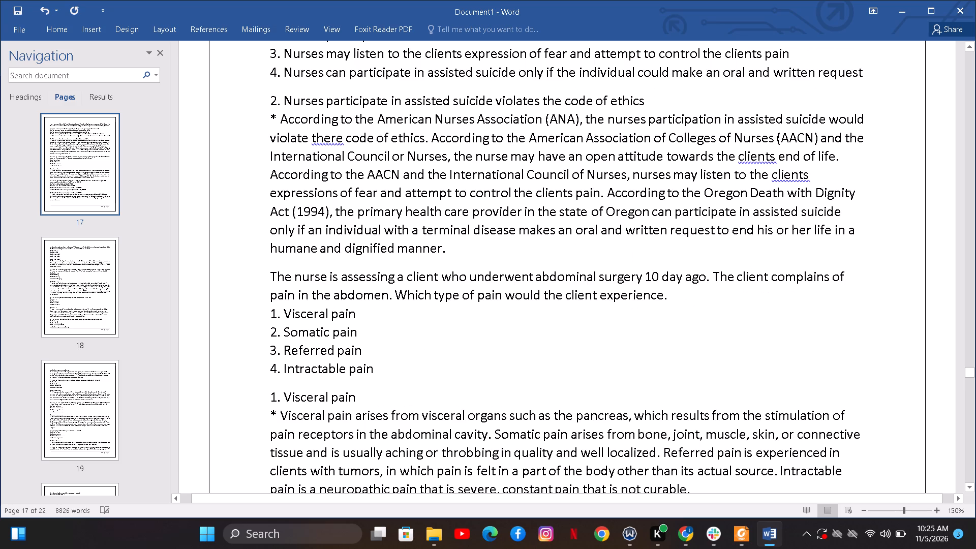
right_click(794, 175)
click(819, 192)
right_click(754, 161)
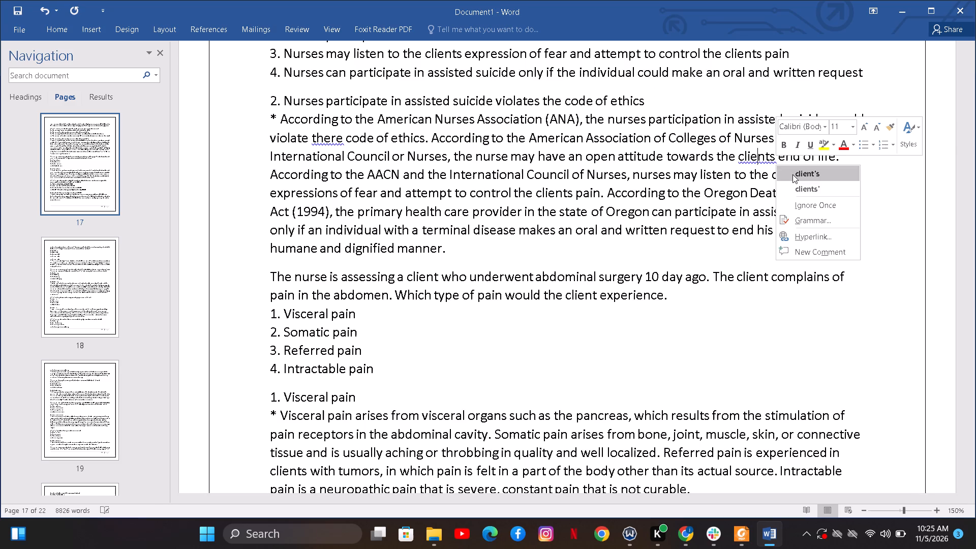
click(813, 171)
right_click(332, 141)
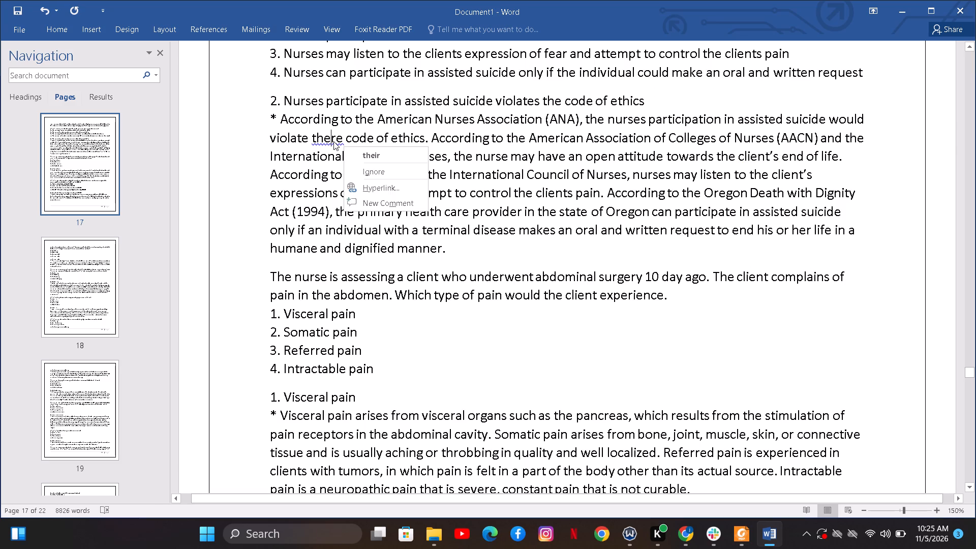
click(358, 155)
Replace the flagged "clients" with "client's" in the intellectual background rationale on page 16.
scroll(420, 207, up, 3)
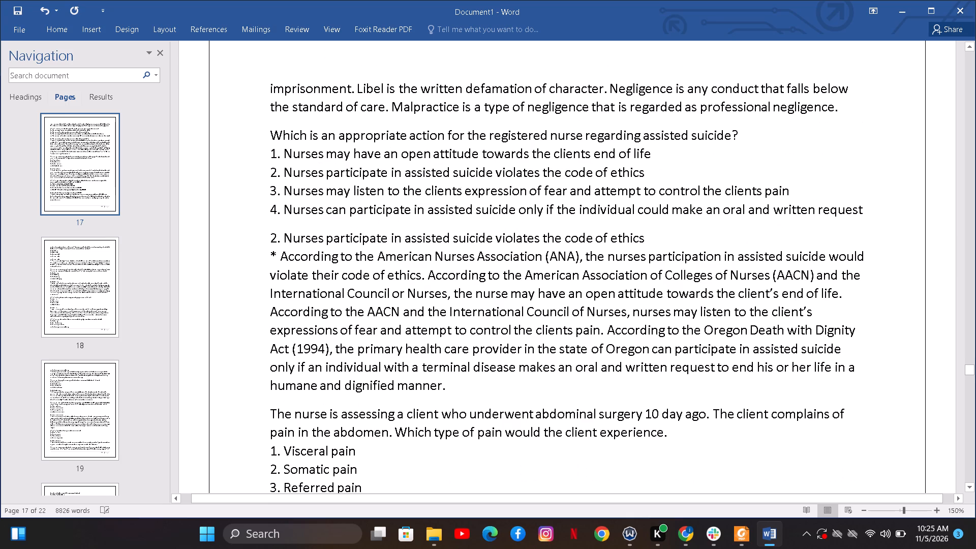
scroll(420, 207, up, 11)
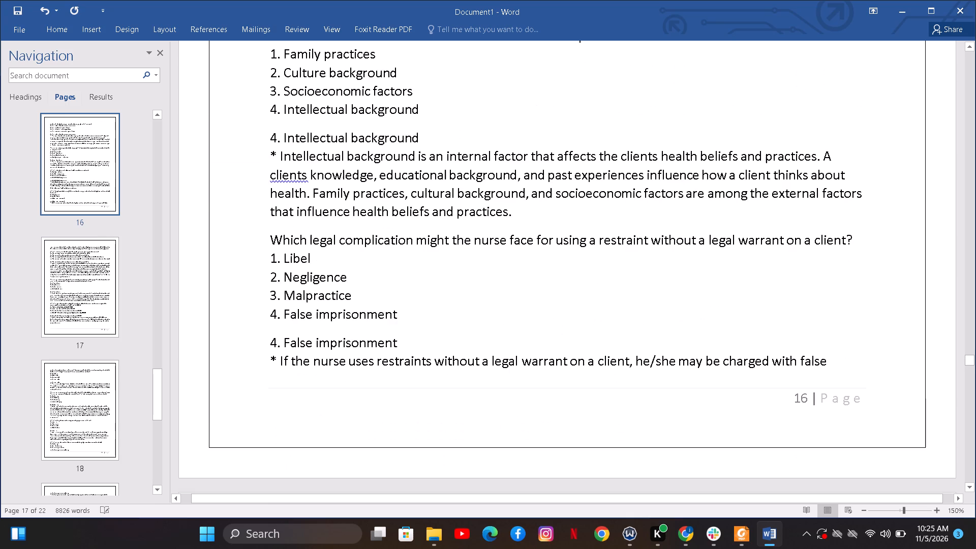
right_click(293, 181)
click(333, 190)
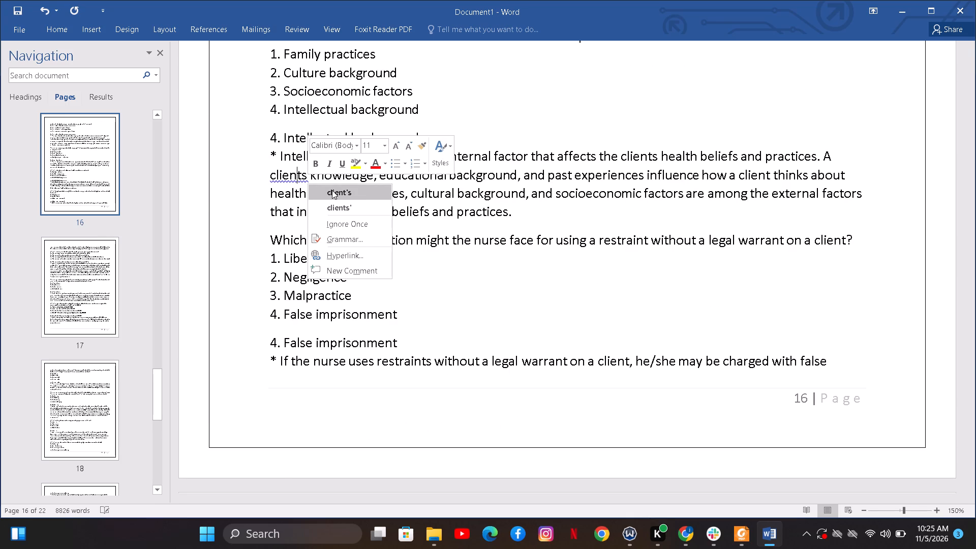
Replace both flagged "clients" with "client's" in the severity of pain rationale.
scroll(410, 207, up, 6)
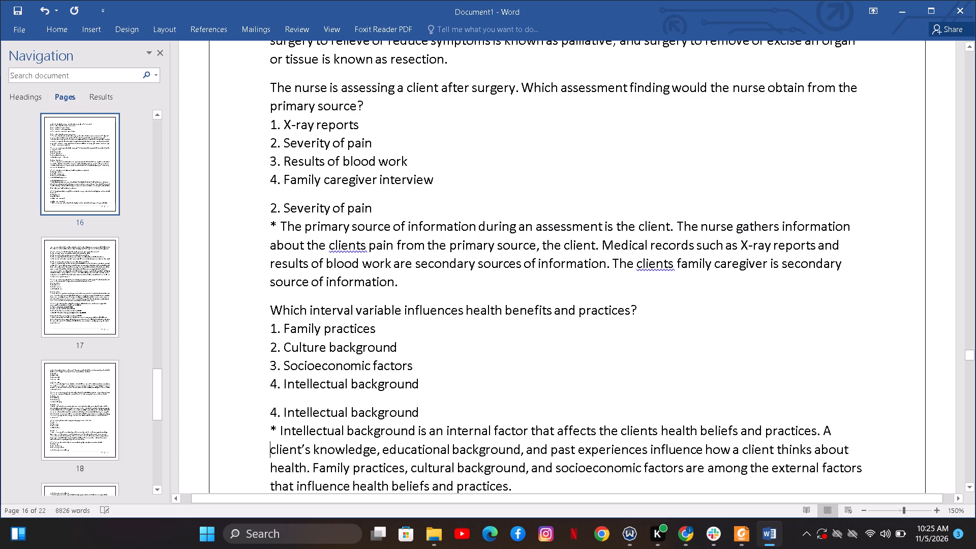
right_click(359, 245)
click(419, 259)
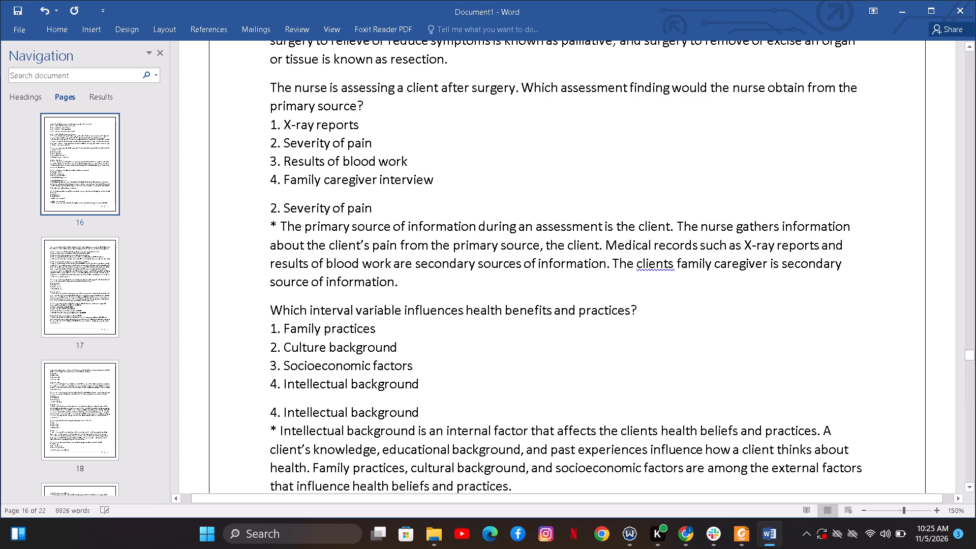
right_click(657, 269)
click(694, 282)
Ignore every spelling flag on "Neuman's" in the primacy of caring card on page 15.
scroll(385, 251, up, 5)
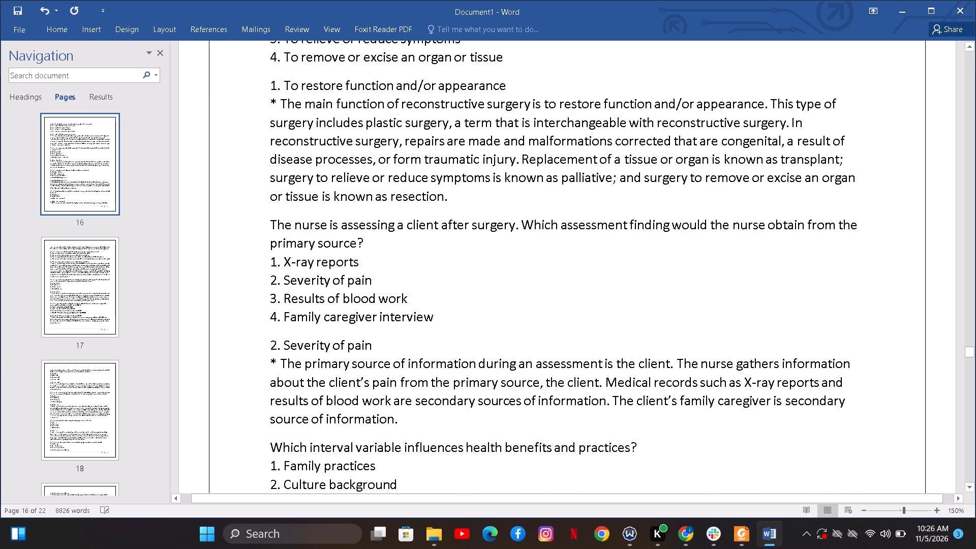
scroll(386, 249, up, 11)
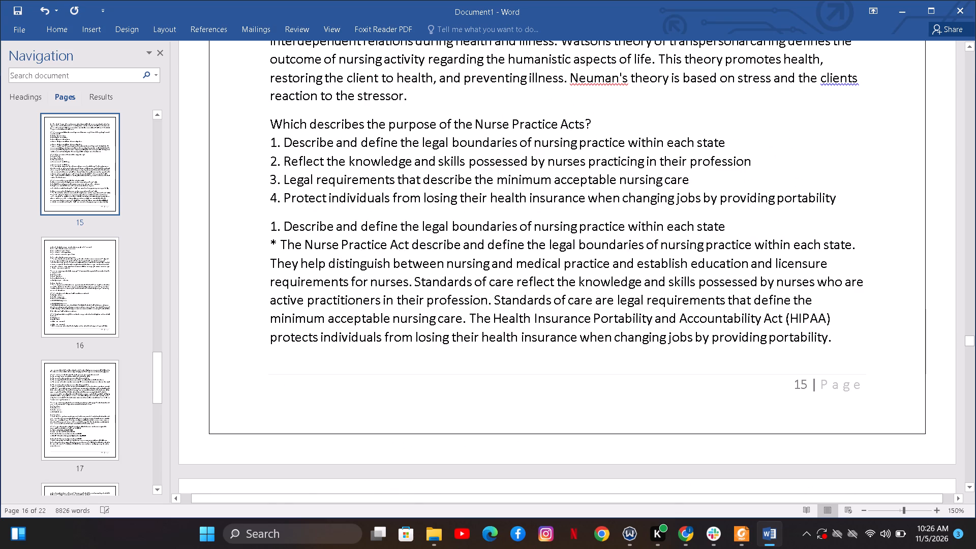
scroll(399, 239, up, 4)
right_click(601, 265)
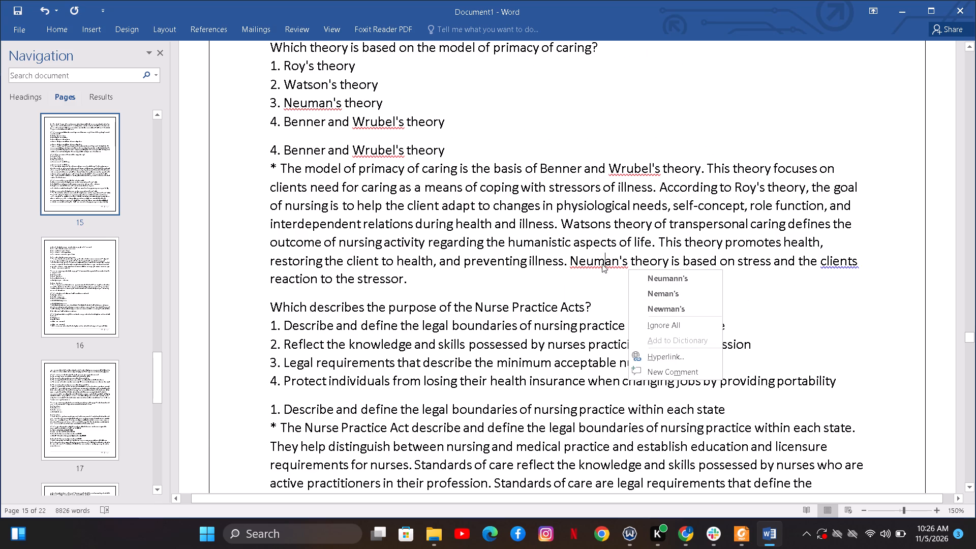
click(663, 325)
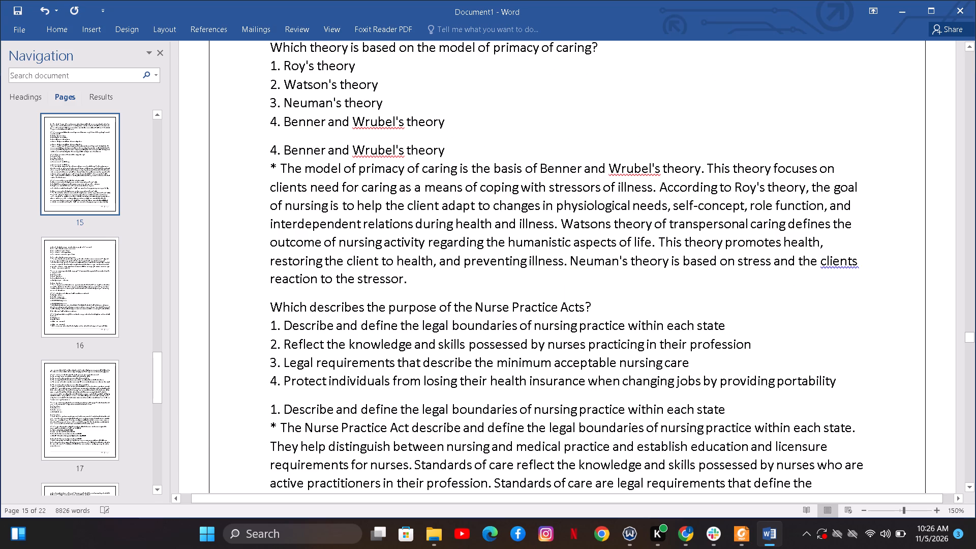
Replace the flagged "clients" with "client's" in the last sentence of the primacy of caring rationale.
right_click(849, 264)
click(783, 280)
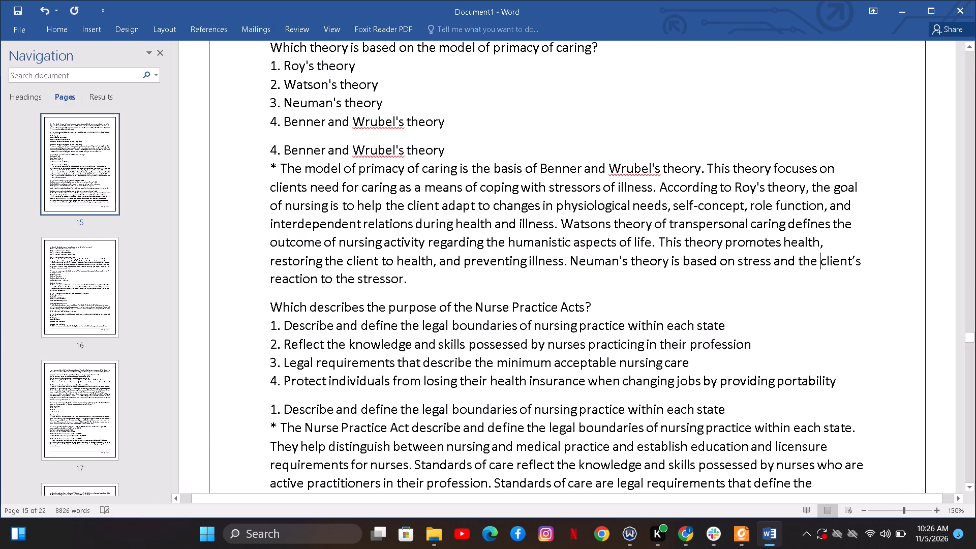
Ignore every spelling flag on "Wrubel's" in the primacy of caring card.
right_click(637, 168)
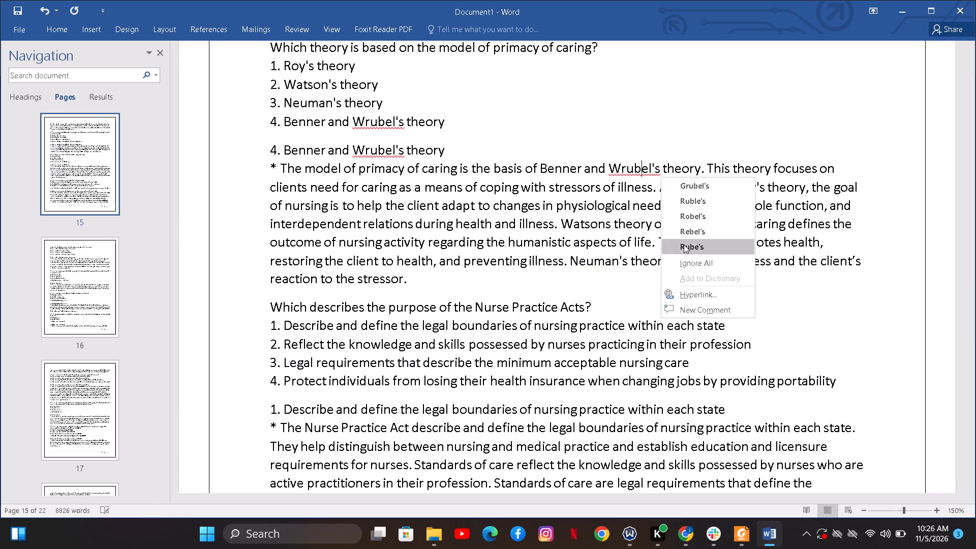
click(683, 257)
Ignore every spelling flag on "normothermia" in the body temperature card on page 14.
scroll(379, 161, up, 4)
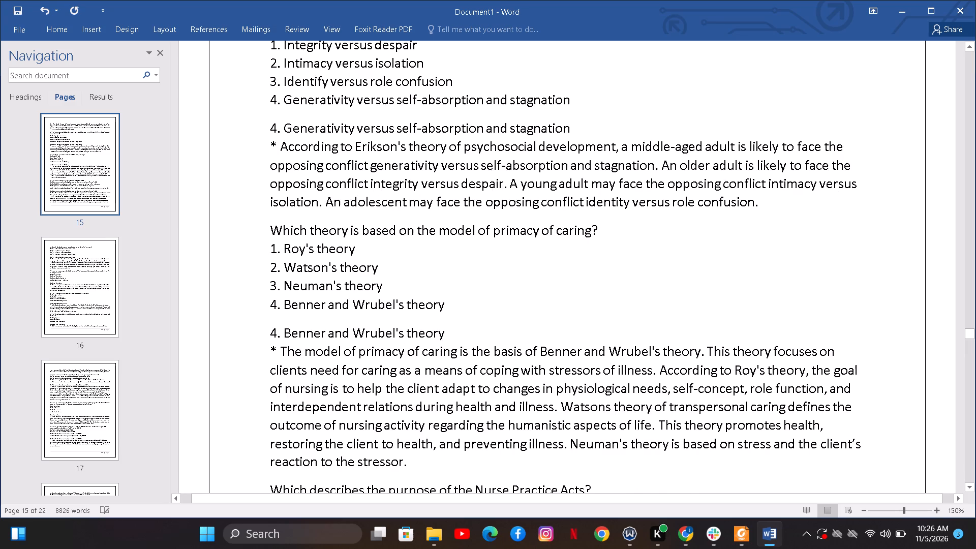
scroll(391, 162, up, 14)
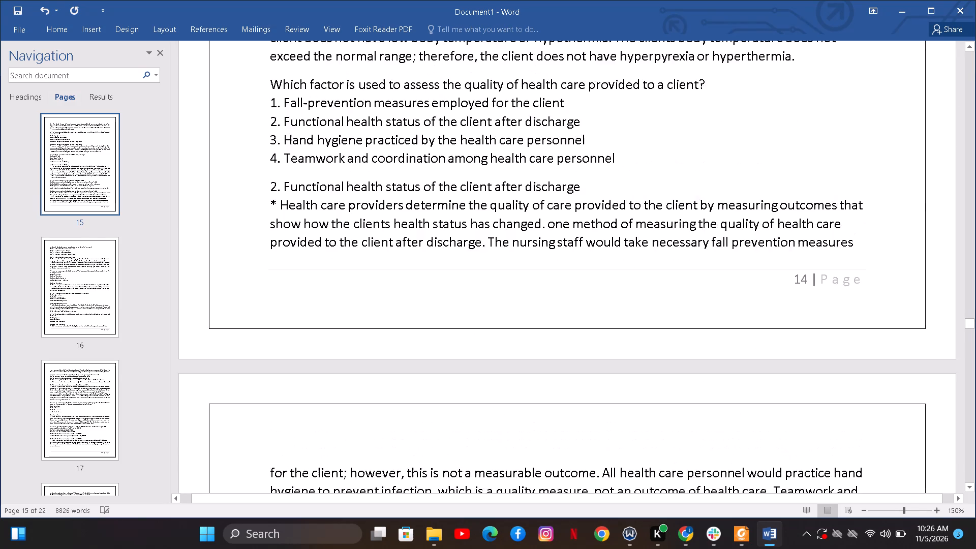
scroll(396, 162, up, 2)
right_click(790, 203)
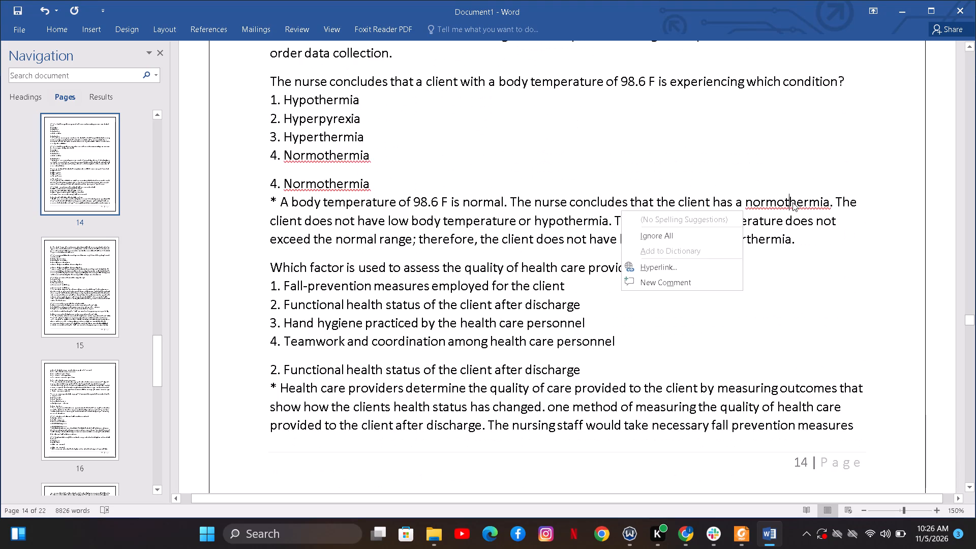
click(662, 233)
Ignore every spelling flag on "pedis" in the Allen test card on page 13.
scroll(458, 194, up, 4)
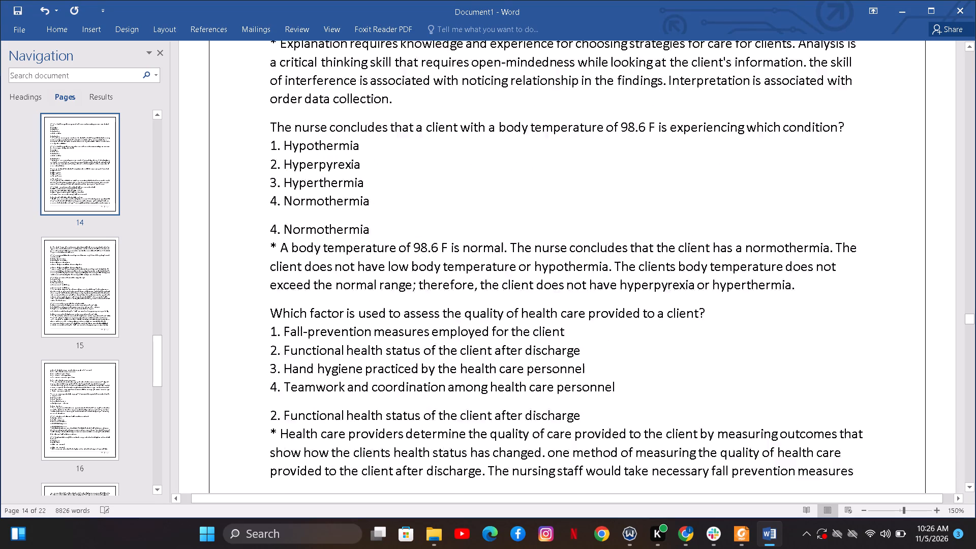
scroll(462, 194, up, 13)
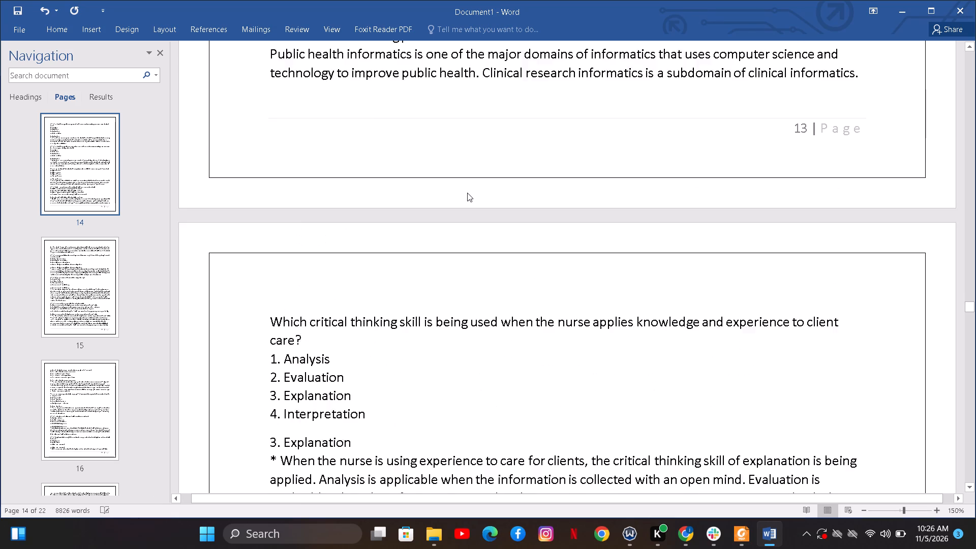
scroll(468, 192, up, 7)
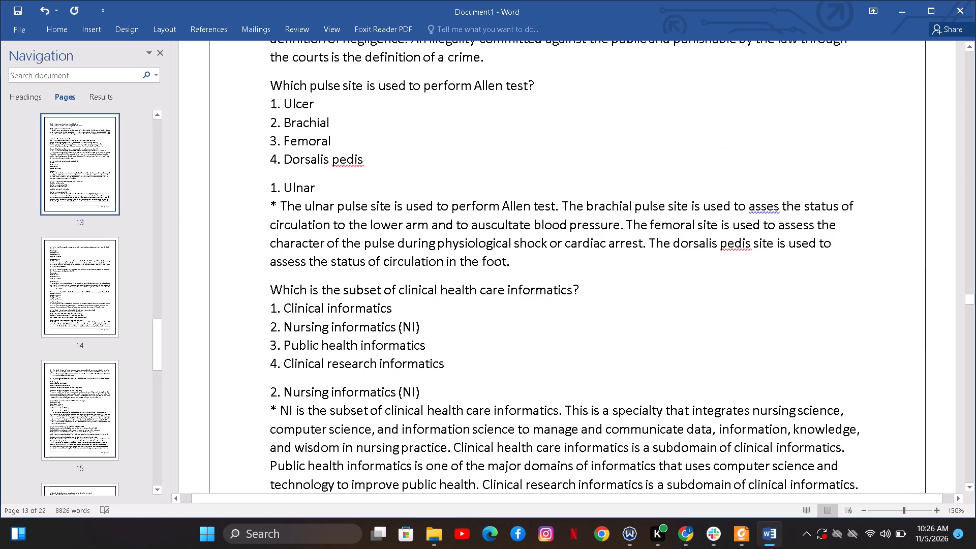
right_click(742, 248)
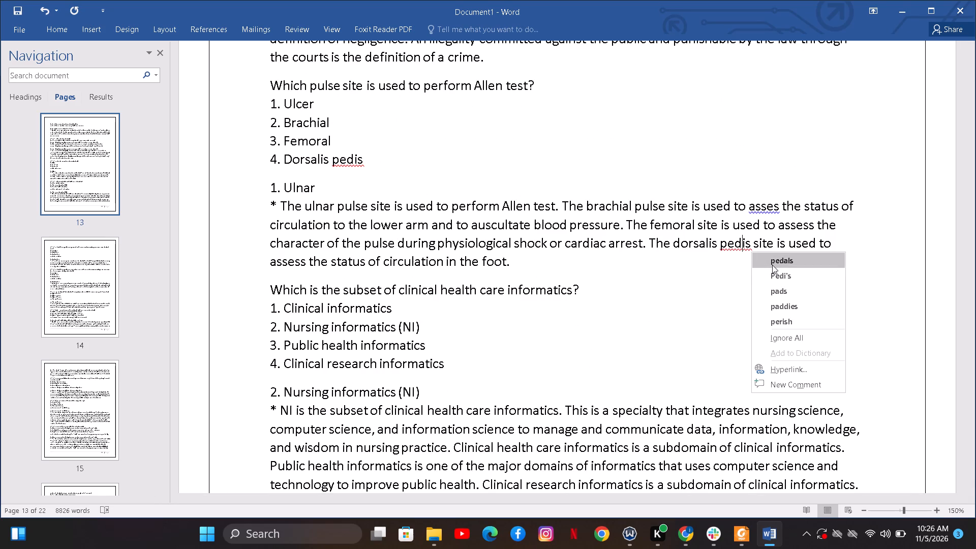
click(779, 335)
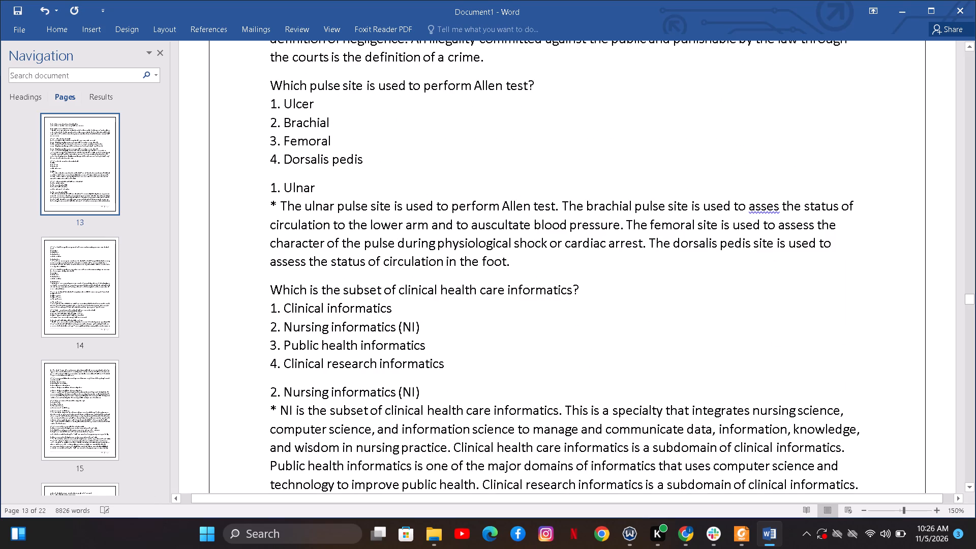
Replace the flagged "asses" with "assess" in the Allen test rationale.
right_click(768, 213)
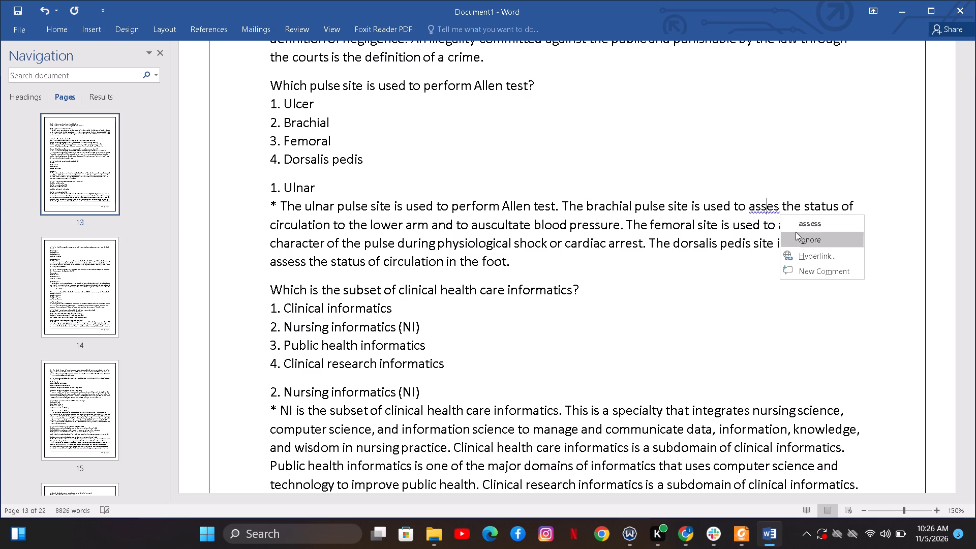
click(798, 222)
Replace the flagged "individuals" with "individual's" in the rationale of the tort definition card.
scroll(468, 258, up, 4)
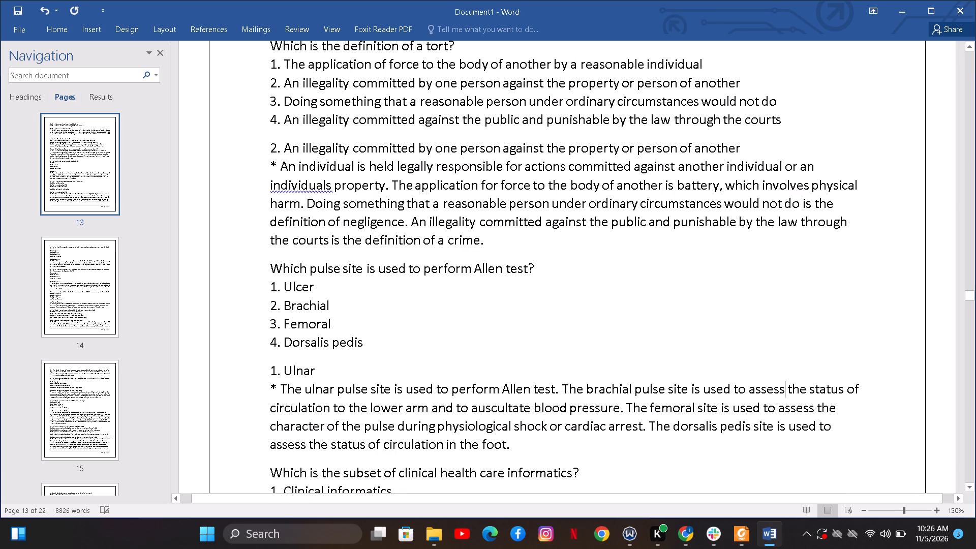
right_click(296, 194)
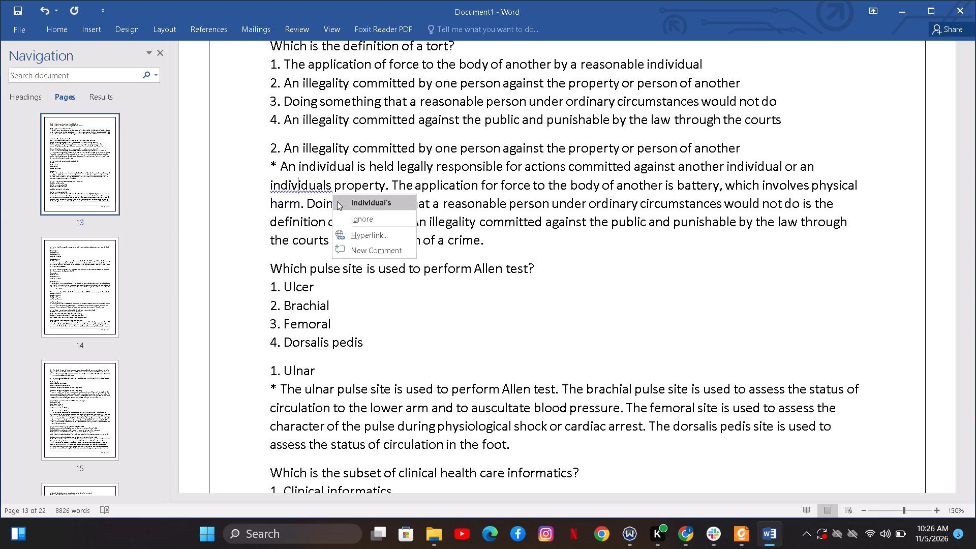
click(352, 200)
Correct the flagged wording to "used in" in the for-profit care organization question on page 12.
scroll(431, 245, up, 12)
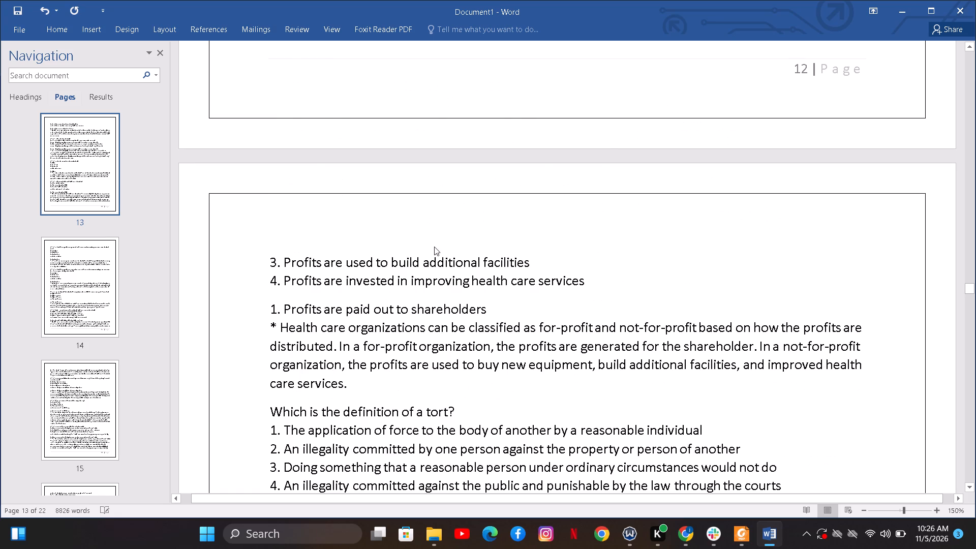
scroll(435, 247, up, 2)
right_click(382, 272)
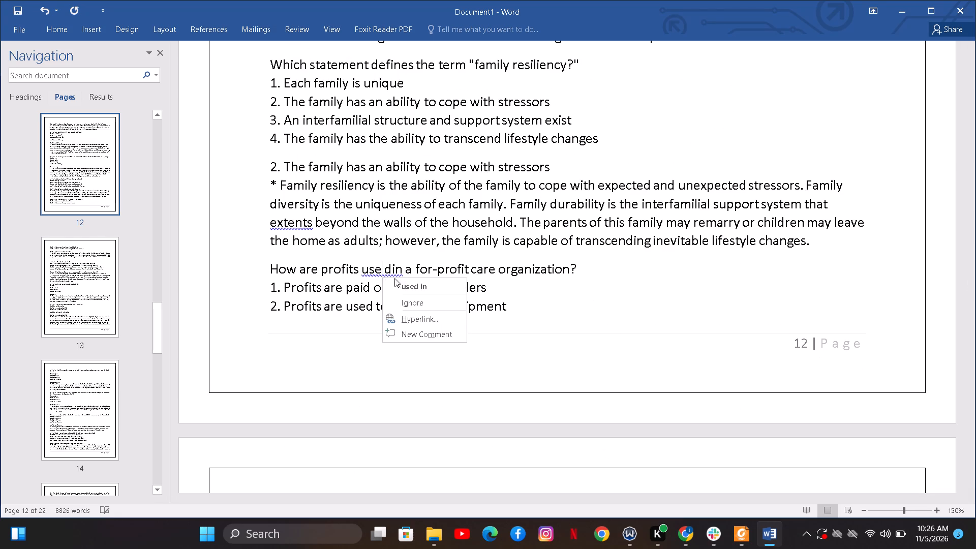
click(415, 283)
Replace the flagged "extents" with "extends" in the family resiliency rationale.
right_click(296, 227)
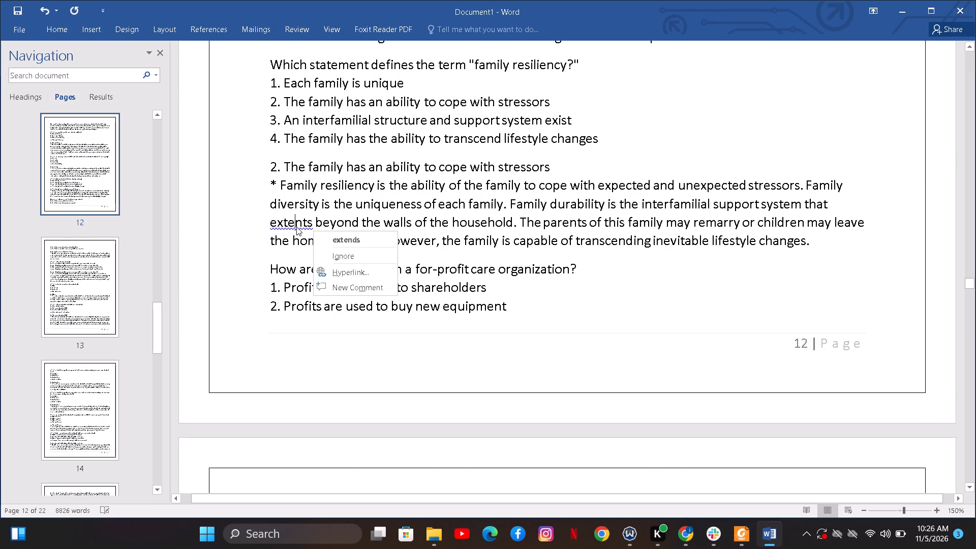
click(334, 238)
Ignore every spelling flag on "Leininger's" in the self-care nursing theory card on page 12.
scroll(350, 238, up, 3)
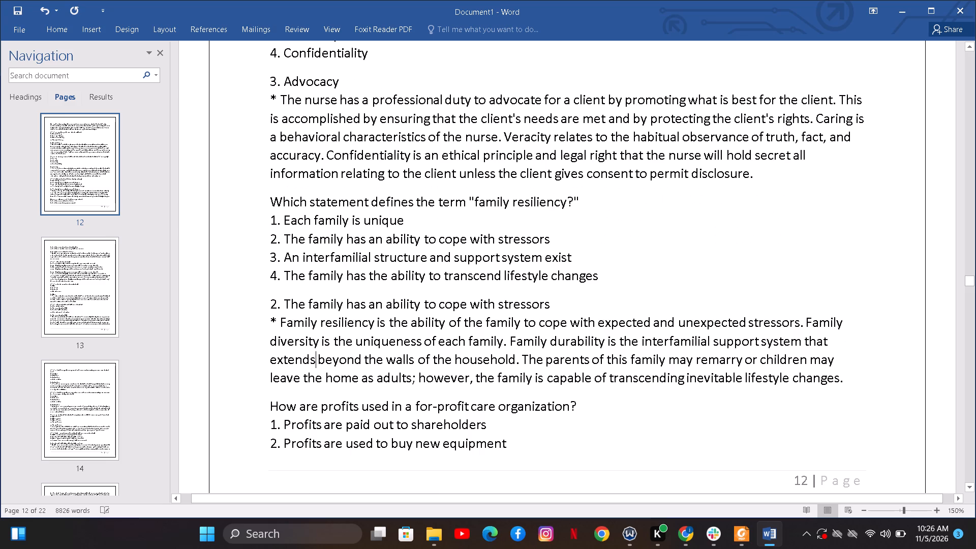
scroll(350, 238, up, 7)
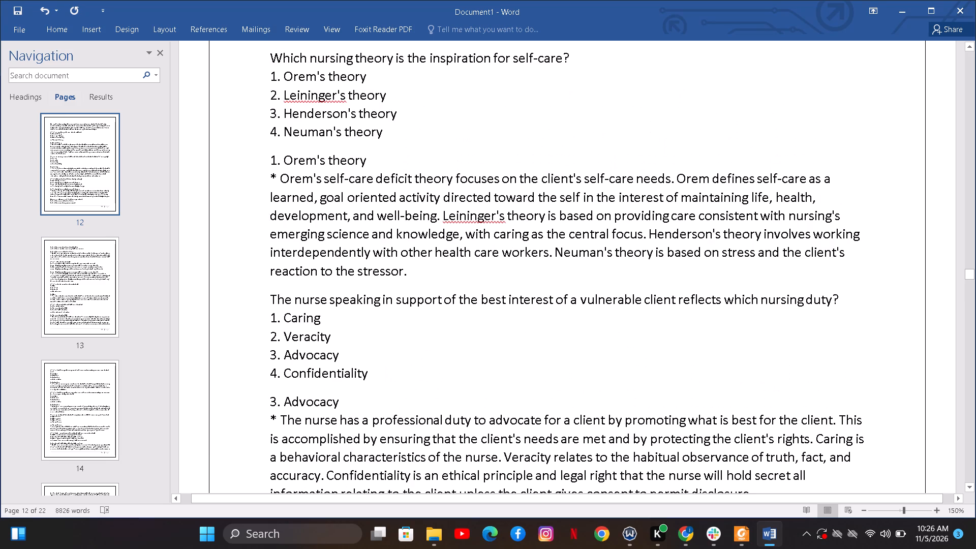
right_click(476, 225)
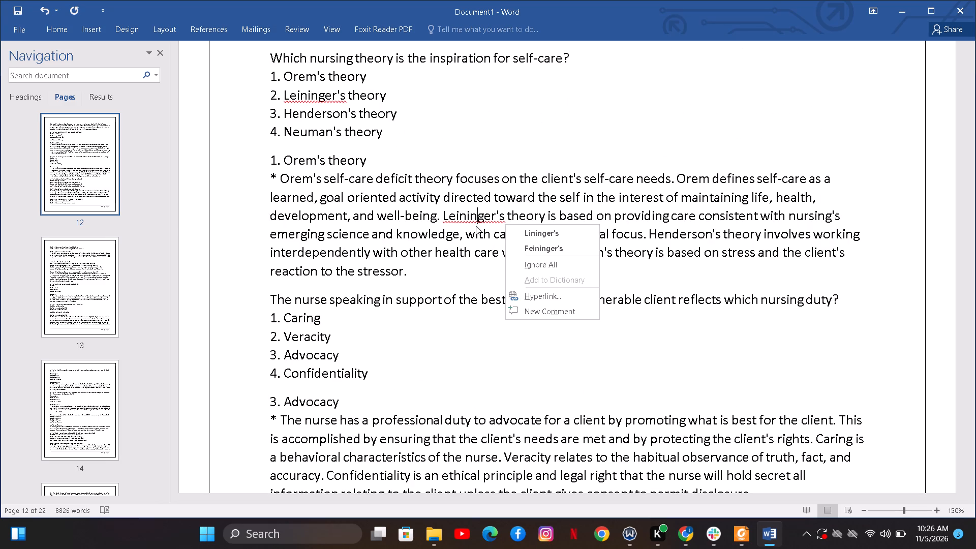
click(546, 259)
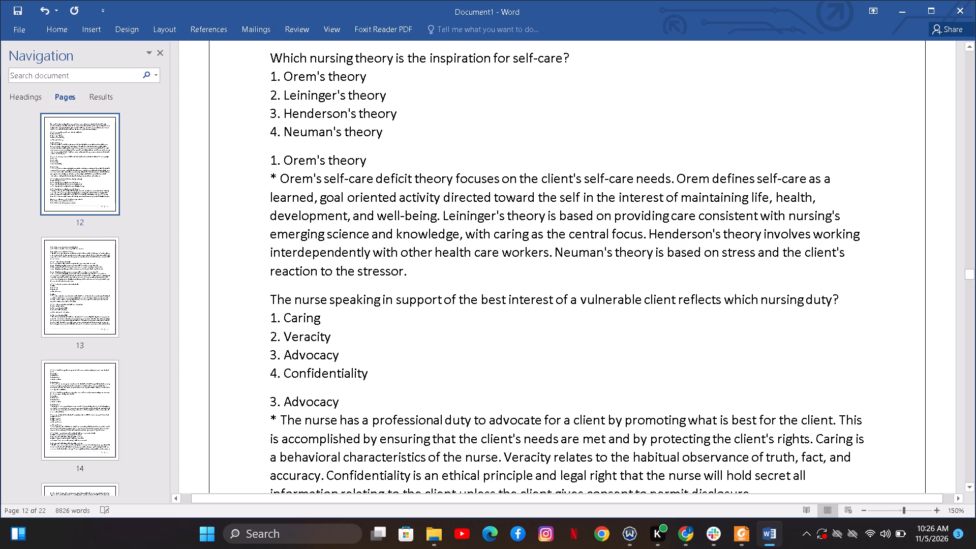
Replace the flagged "clients" with "client's" in the planning-stage rationale at the start of page 12.
scroll(390, 239, up, 4)
right_click(412, 216)
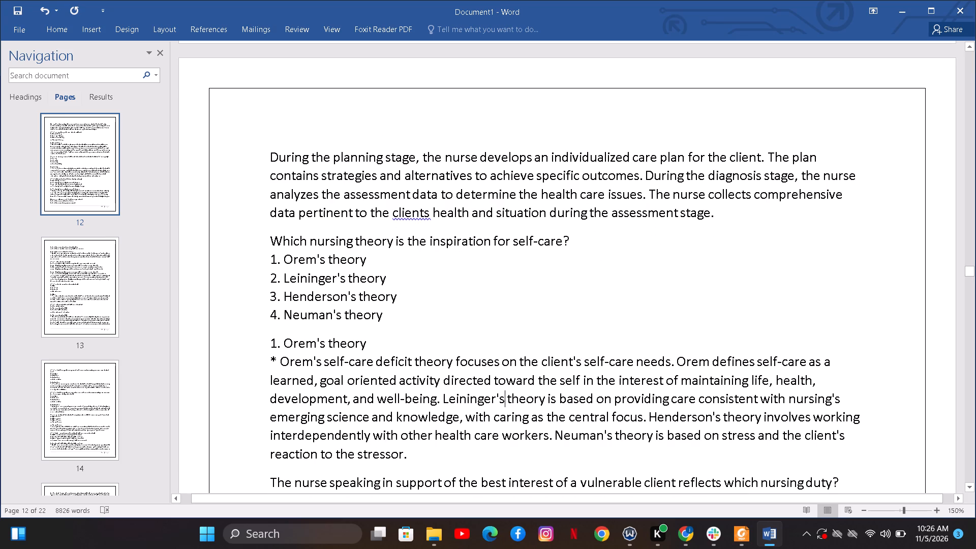
click(471, 232)
Replace the flagged "not" before "evidence" with "no" in the dying client rationale on page 11.
scroll(545, 238, up, 3)
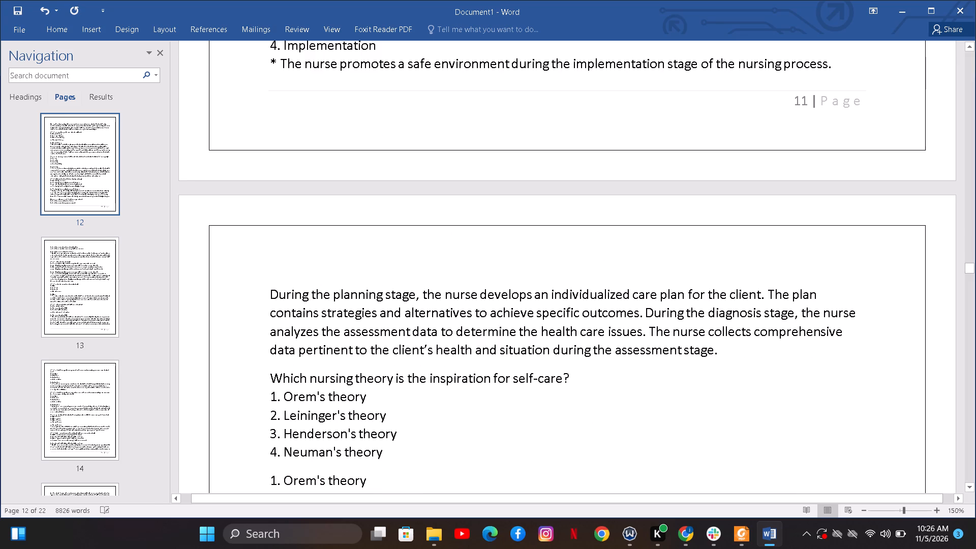
scroll(547, 237, up, 8)
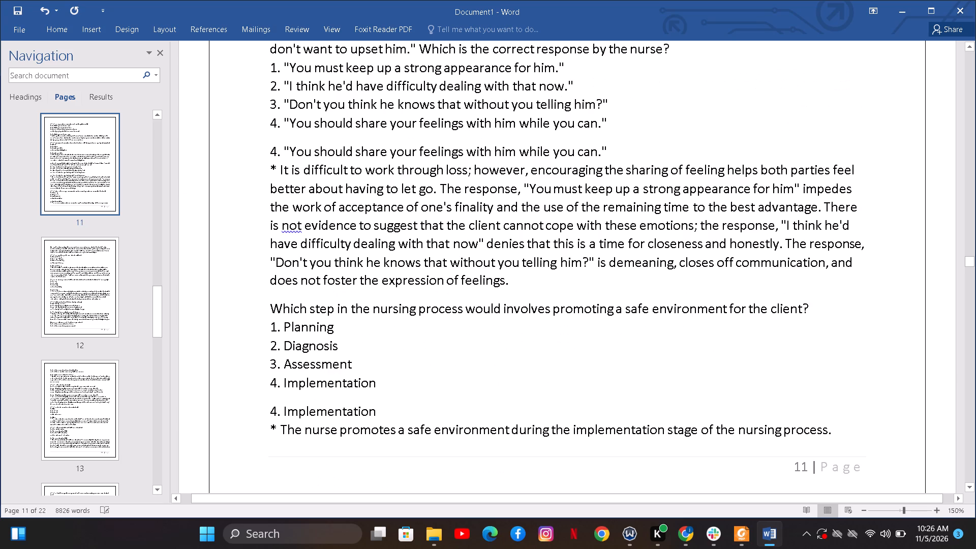
right_click(296, 230)
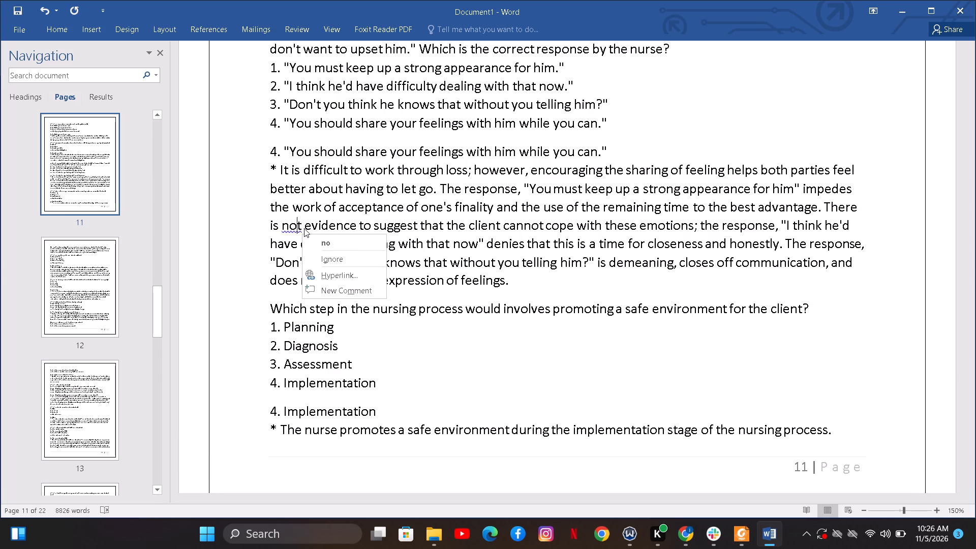
click(344, 246)
Replace the flagged "Self regulation" with "Self-regulation" in the rationale about reflecting on the nurse's experience on page 11.
scroll(346, 244, up, 4)
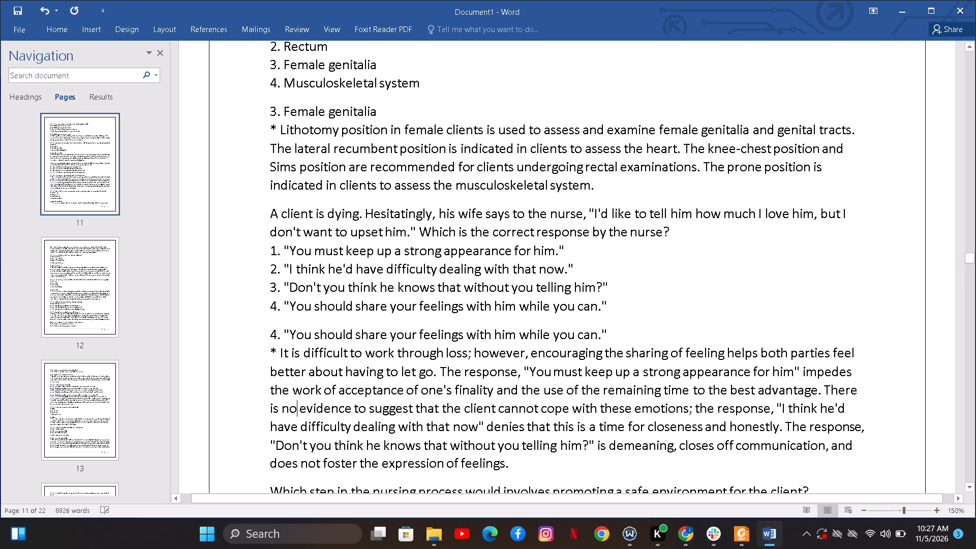
scroll(347, 242, up, 4)
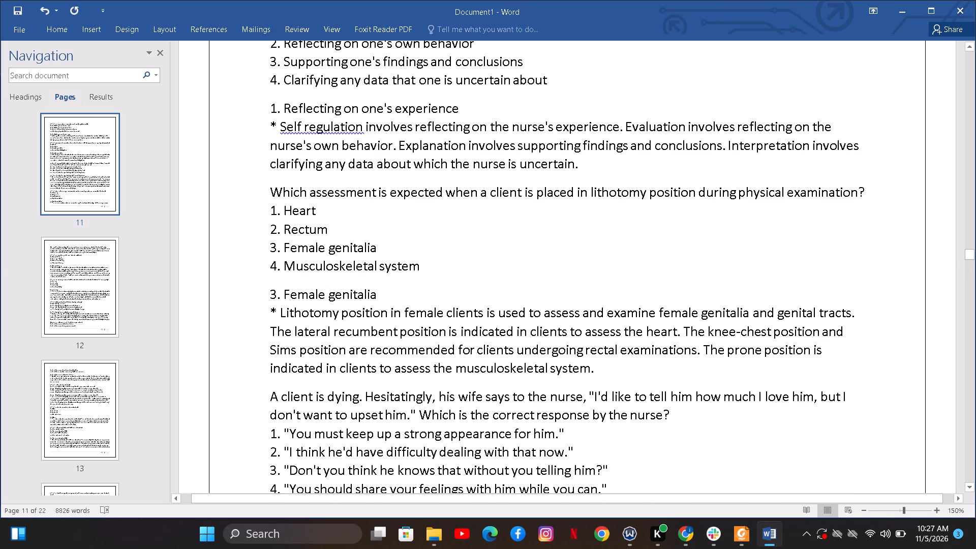
right_click(330, 133)
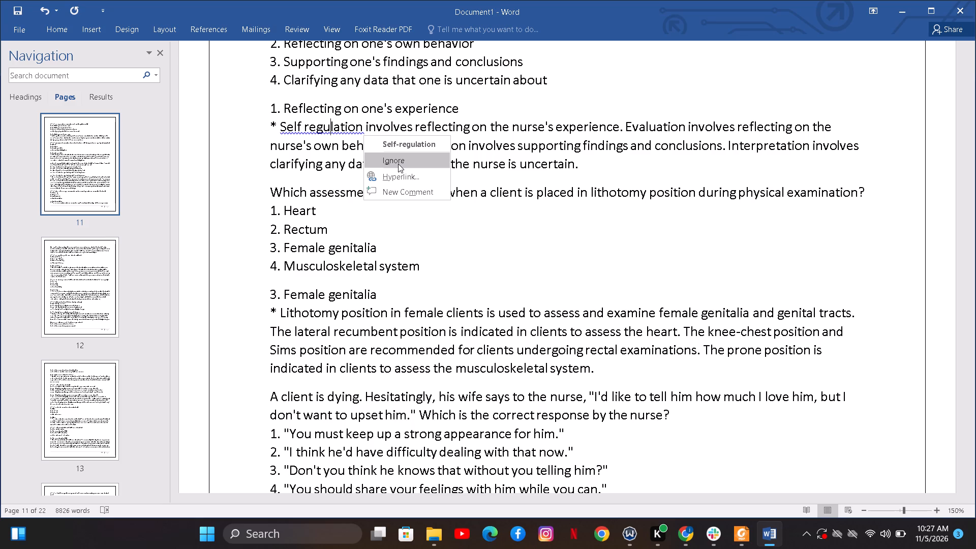
click(410, 146)
Ignore every spelling flag on the capitalized "Nonmaleficence" in the ethical principle rationale on page 10.
scroll(422, 193, up, 4)
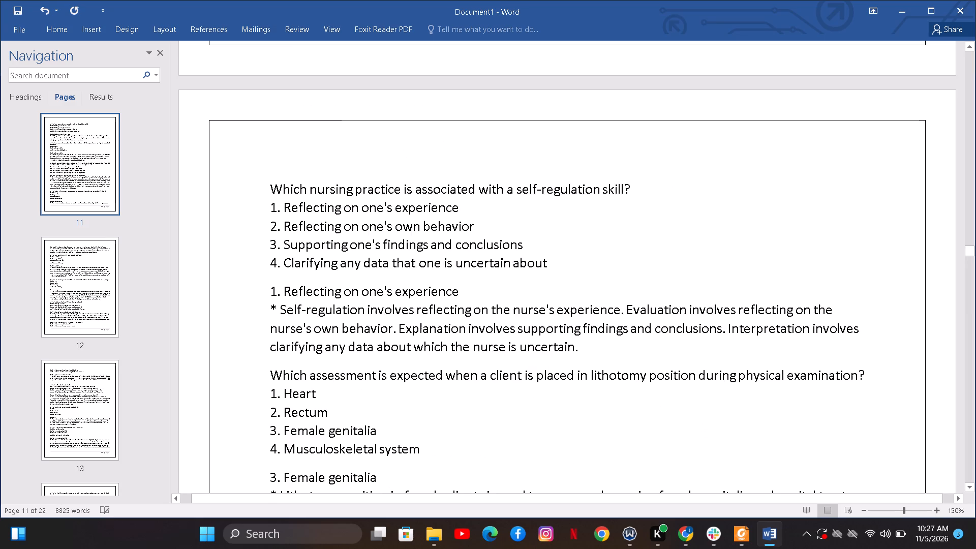
scroll(423, 194, up, 12)
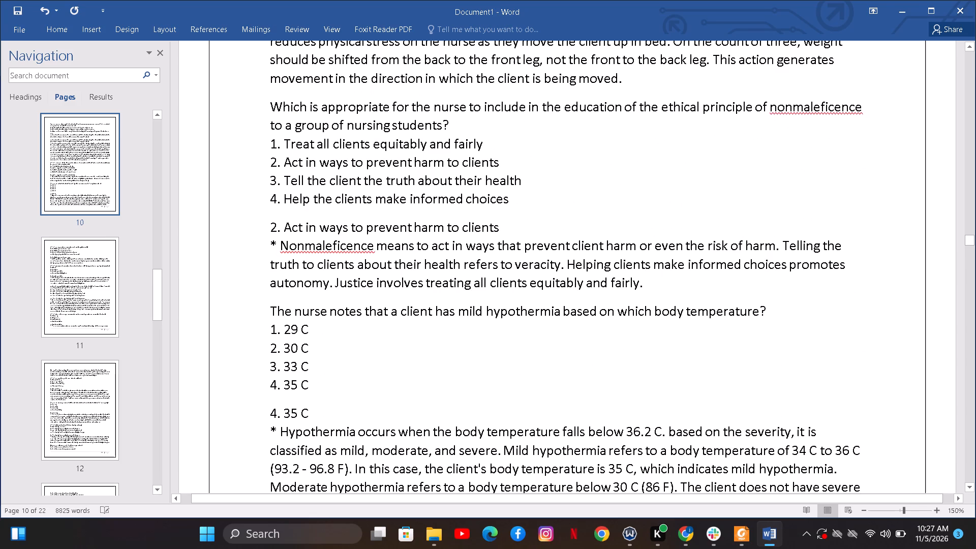
right_click(321, 254)
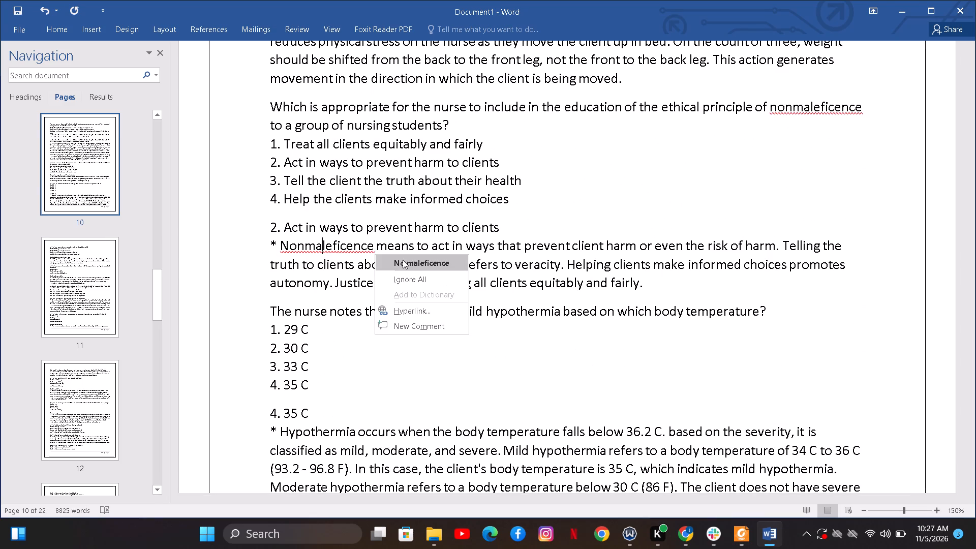
click(411, 271)
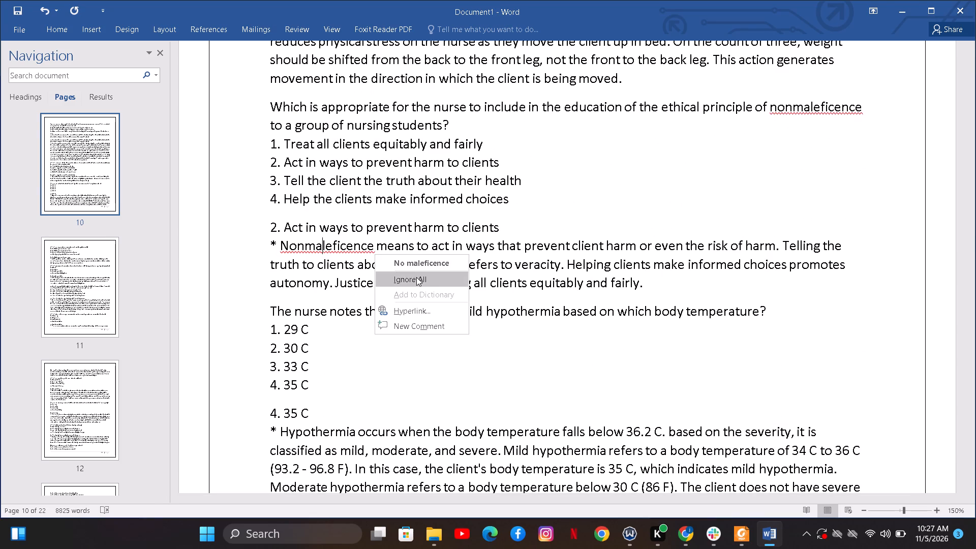
click(416, 277)
Replace the flagged "nonmaleficence" with "no maleficence" in the ethical principle question on page 10.
scroll(418, 272, up, 4)
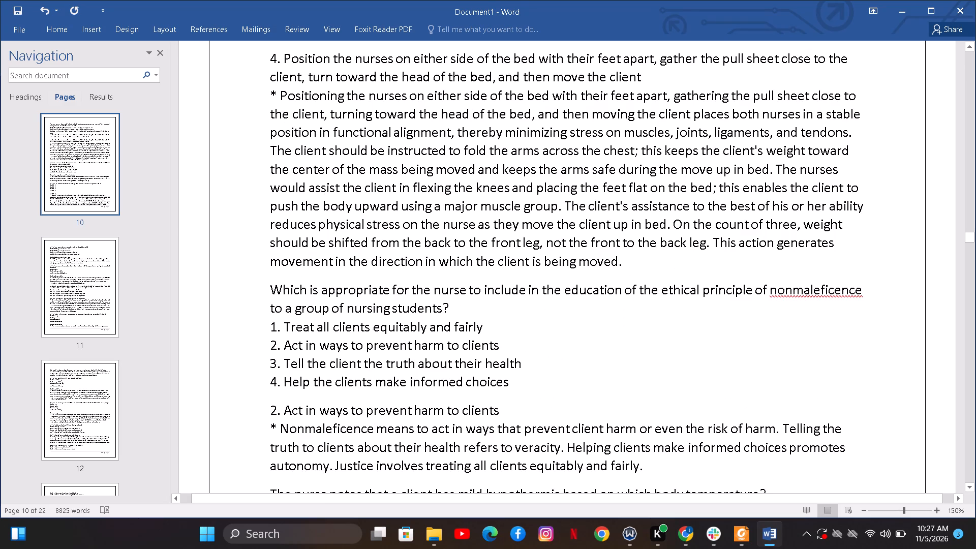
right_click(815, 291)
click(739, 311)
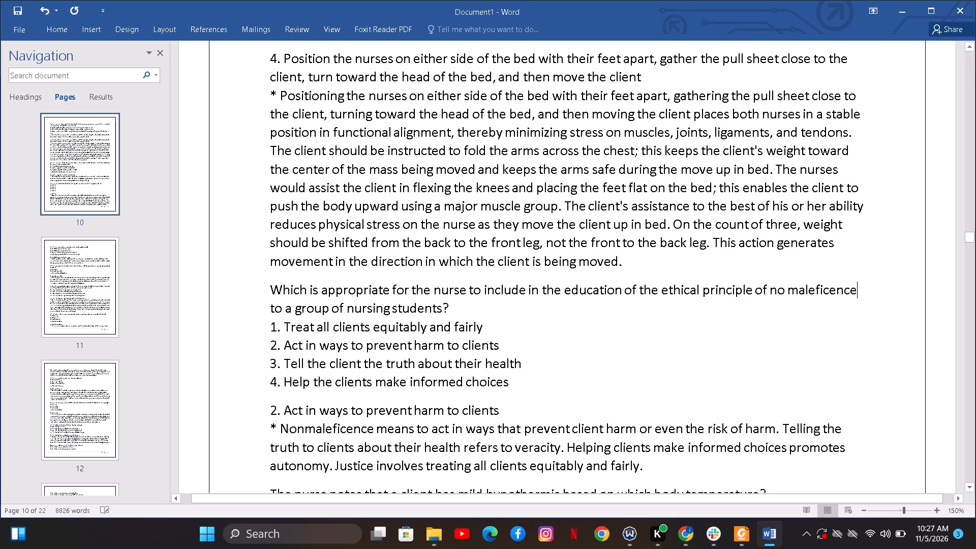
Replace the flagged "an" before "higher" with "a" in the enteral feedings rationale on page 9.
scroll(504, 270, up, 13)
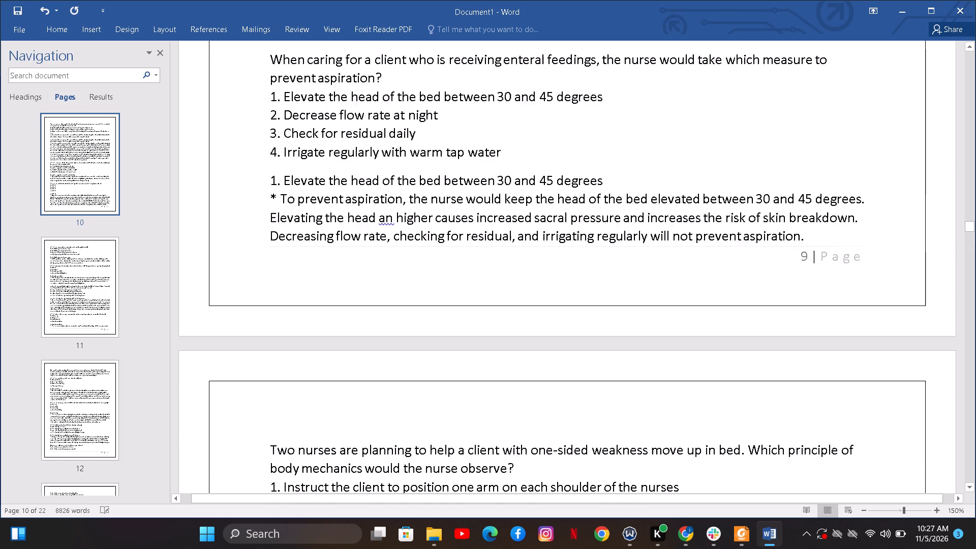
scroll(512, 260, up, 1)
right_click(390, 314)
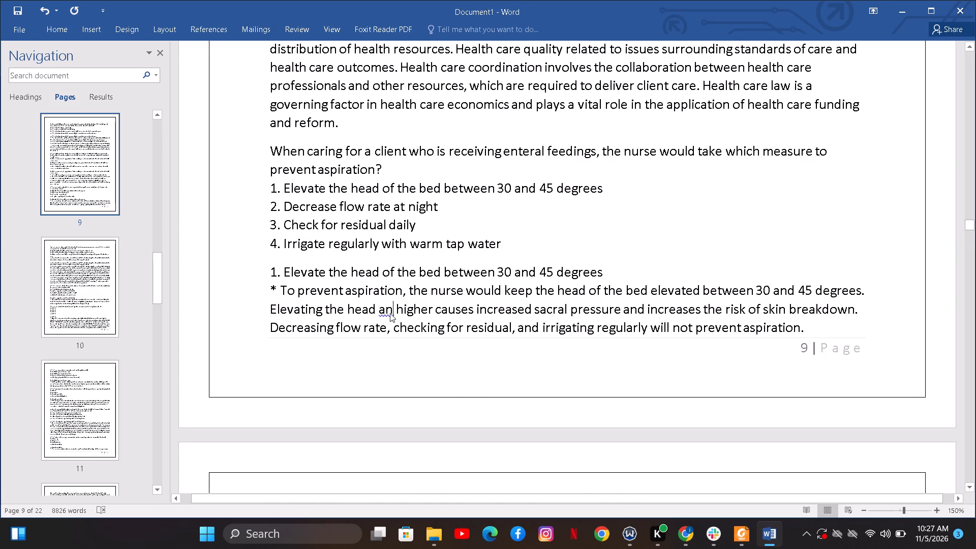
click(412, 320)
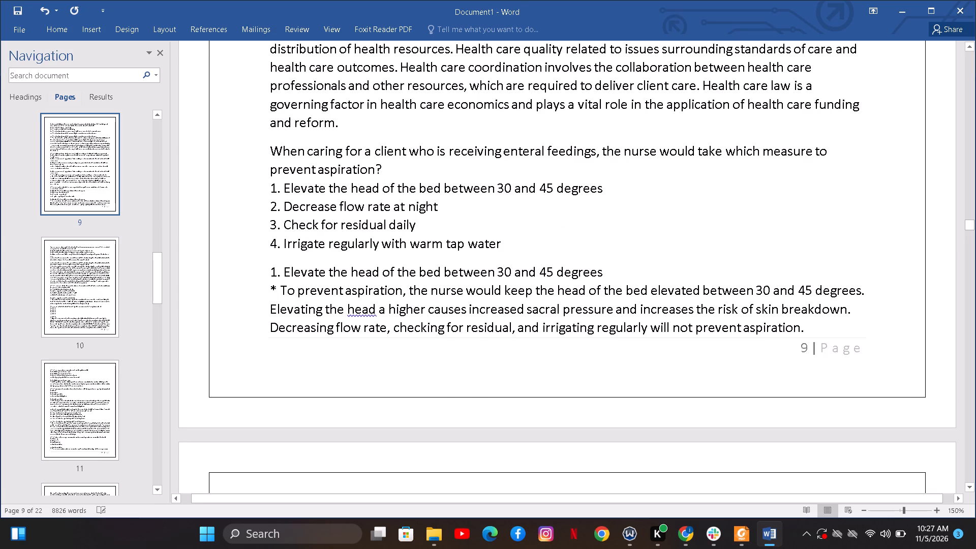
Replace the flagged "head" with "head," in the same sentence of the enteral feedings rationale.
right_click(360, 311)
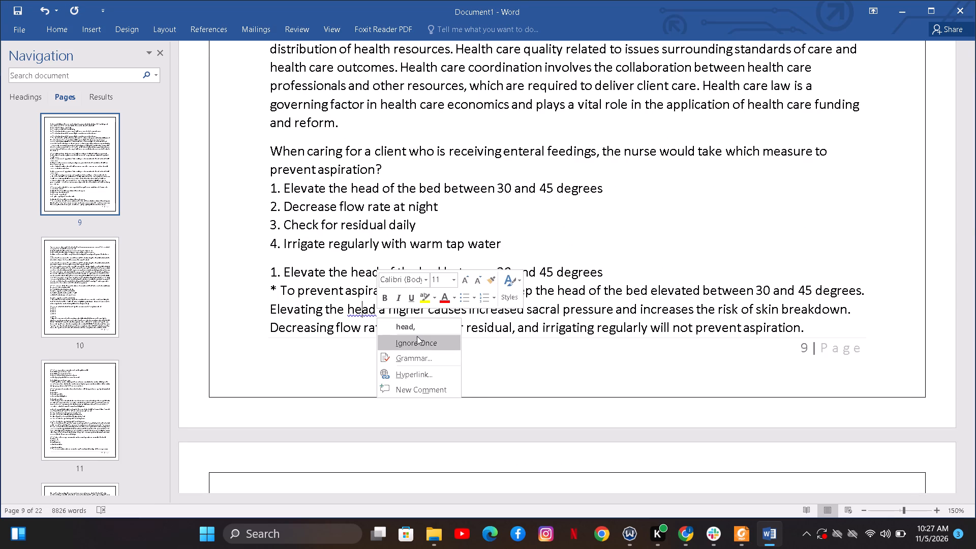
click(410, 322)
Replace the flagged "advise" with "advice" in the question about leaving the hospital at the start of page 9.
scroll(459, 265, up, 7)
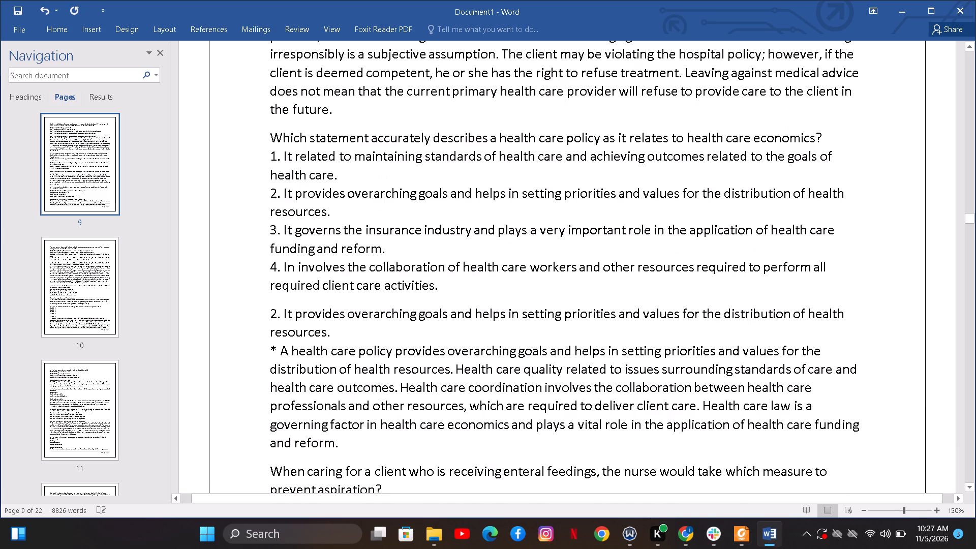
scroll(463, 265, up, 9)
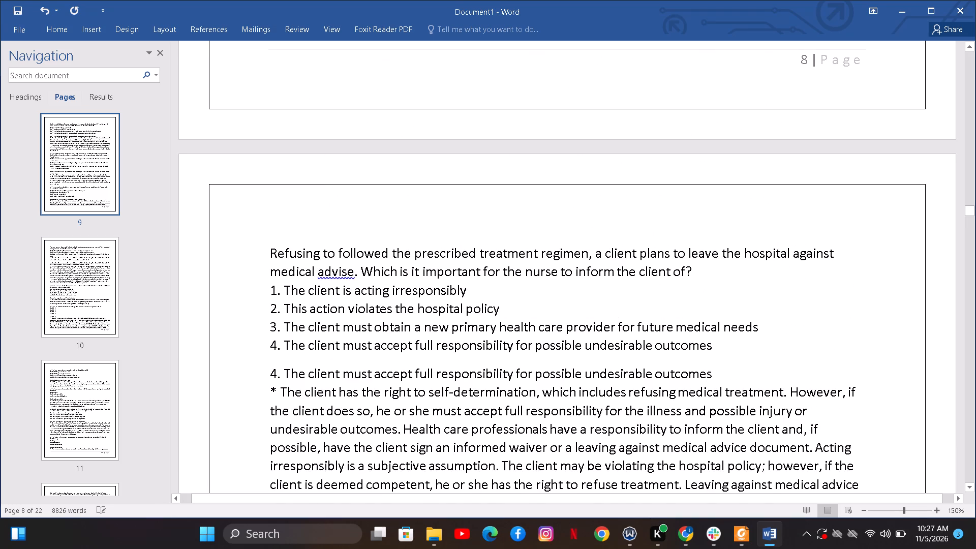
right_click(339, 276)
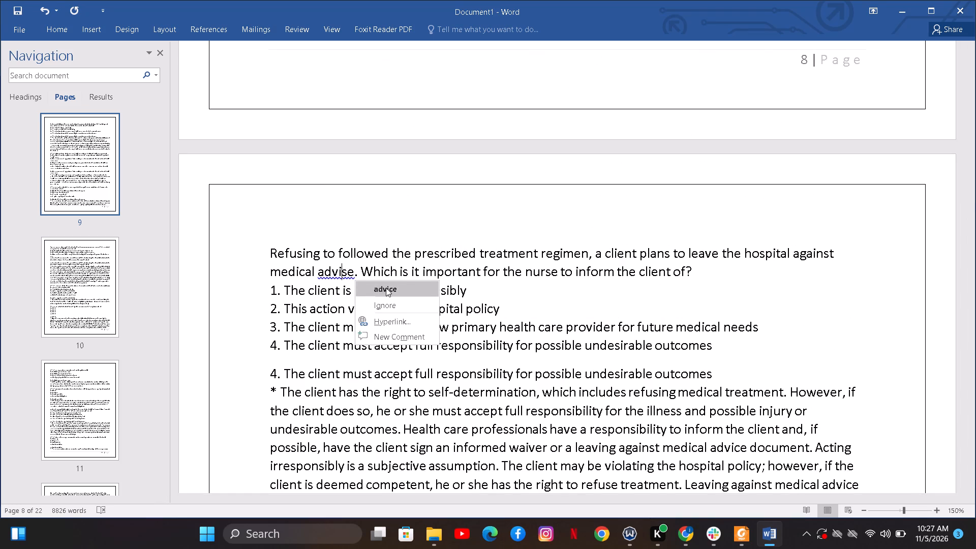
click(387, 288)
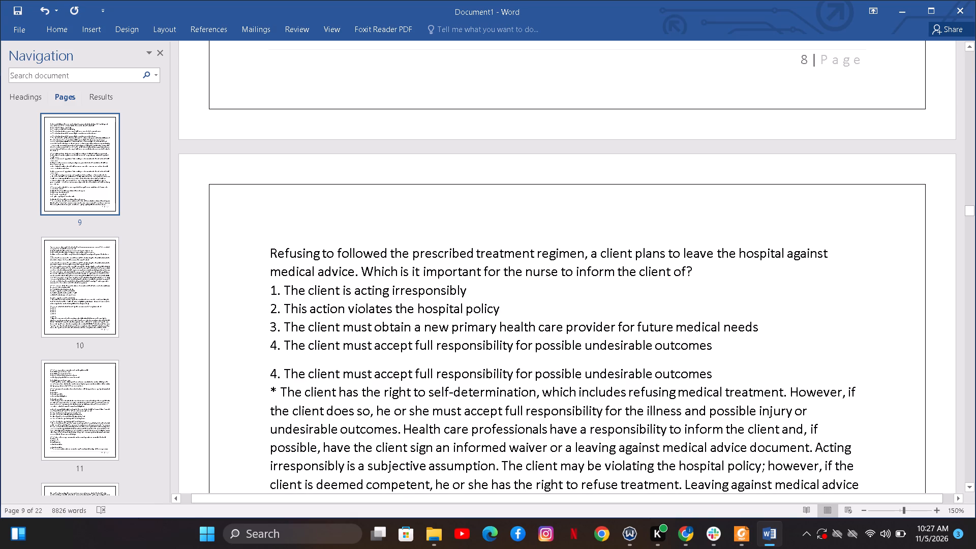
Replace the flagged "osmolarity" with "osmolality" in the last sentence of the potassium rationale on page 8.
scroll(557, 268, up, 10)
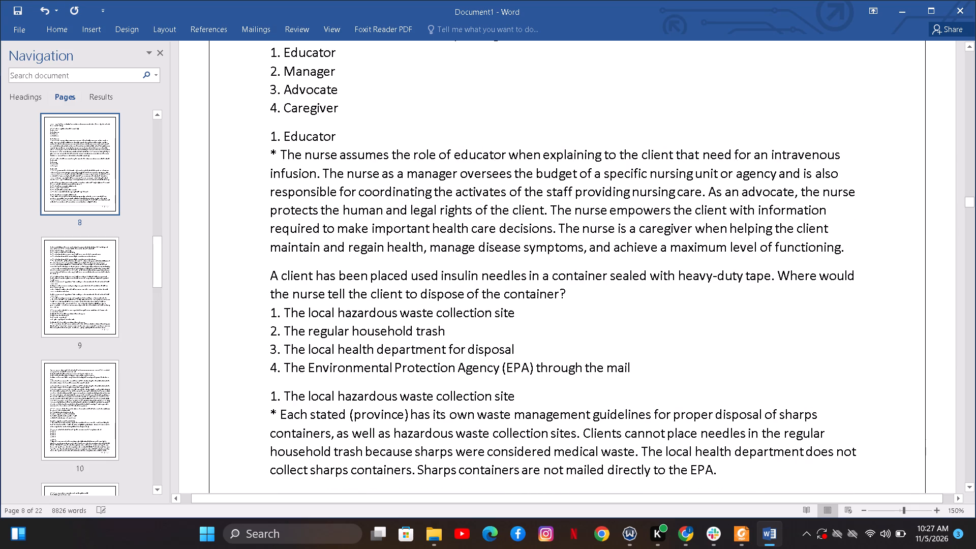
scroll(558, 266, up, 5)
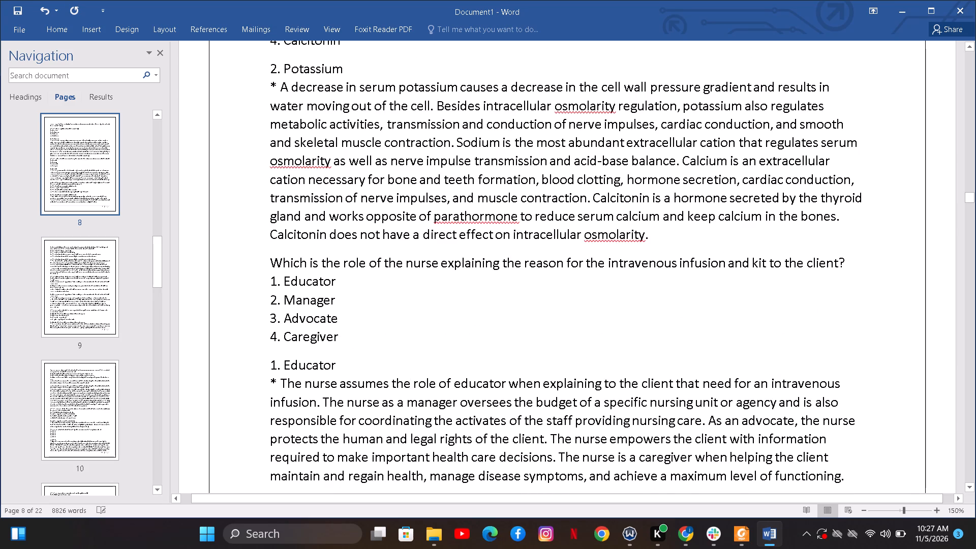
right_click(617, 237)
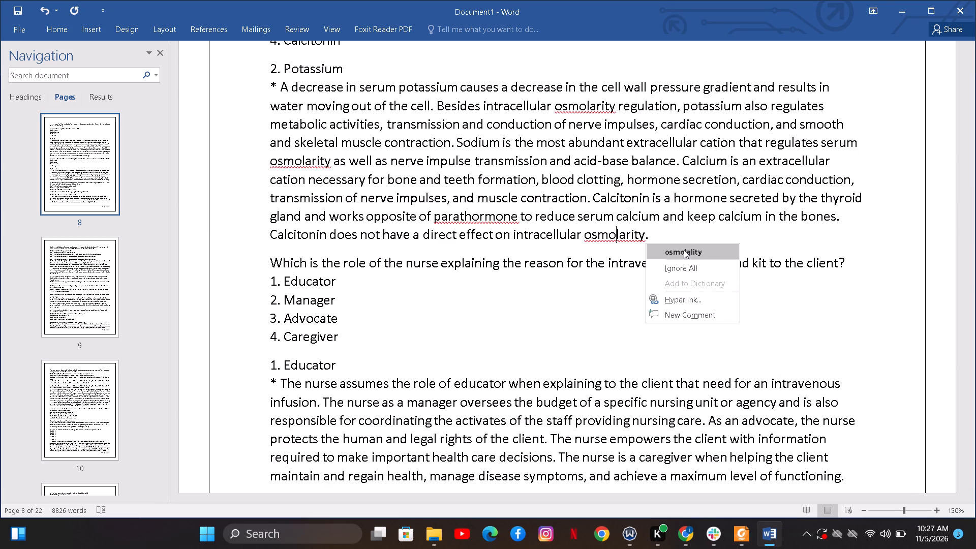
click(667, 254)
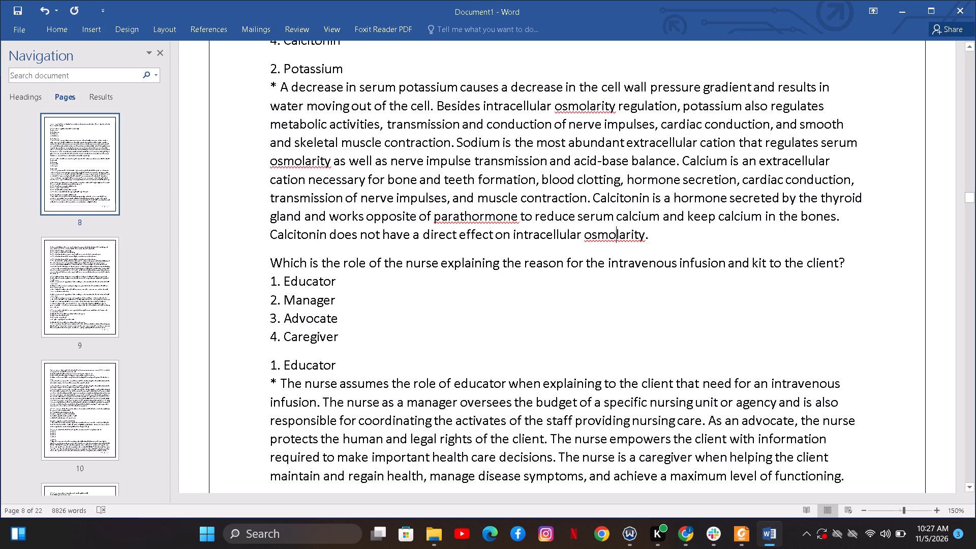
Ignore every spelling flag on "parathormone" in the potassium rationale.
right_click(480, 222)
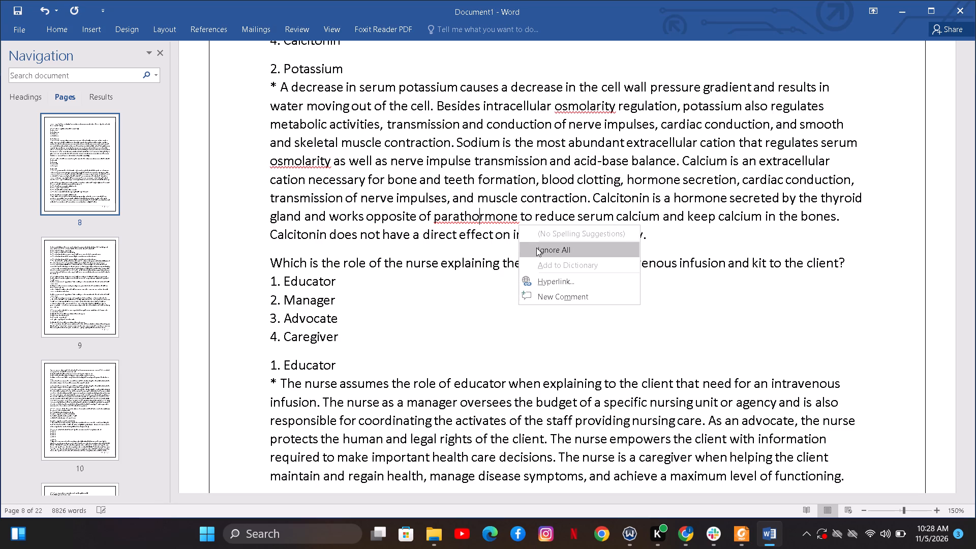
click(538, 247)
Replace the remaining flagged "osmolarity" words with "osmolality" in the potassium rationale and in its intracellular cation question.
scroll(536, 248, up, 3)
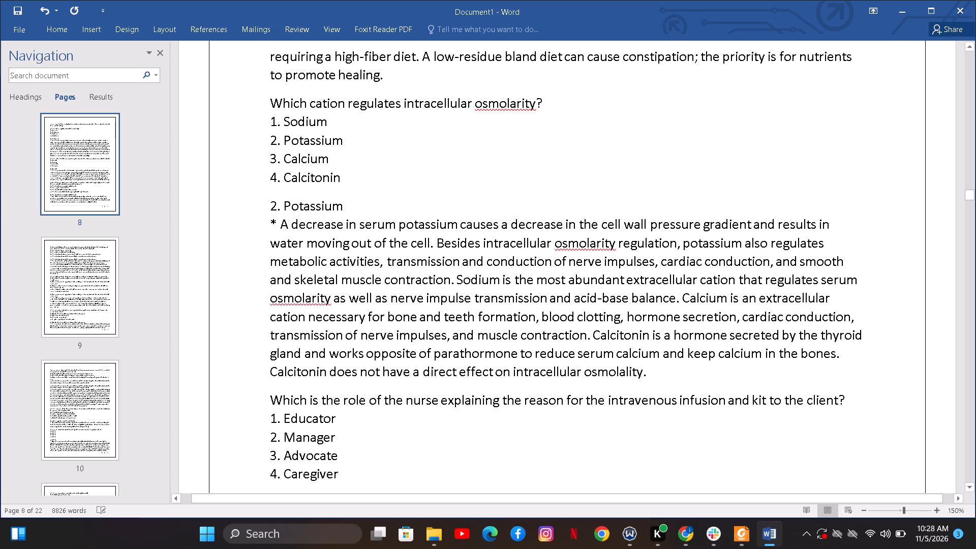
right_click(581, 247)
click(640, 259)
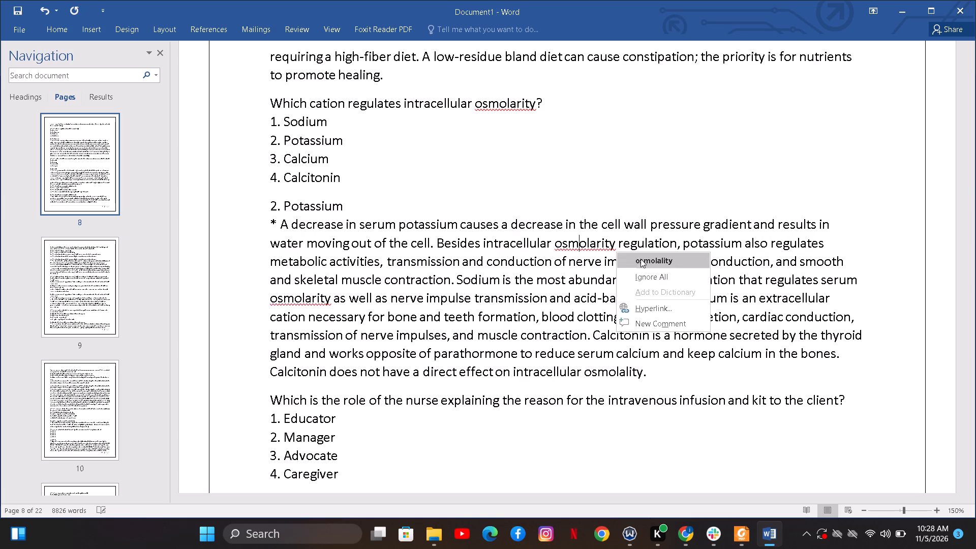
right_click(314, 306)
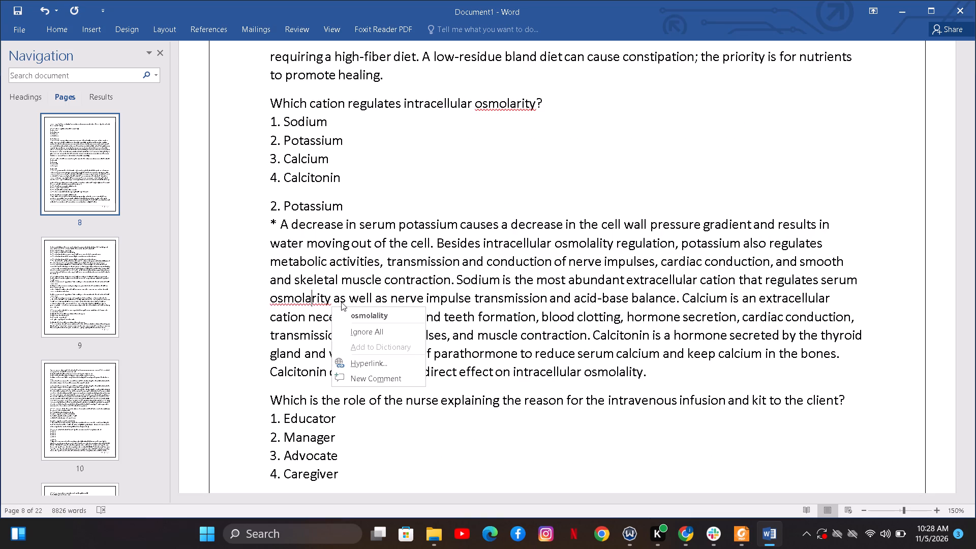
click(367, 316)
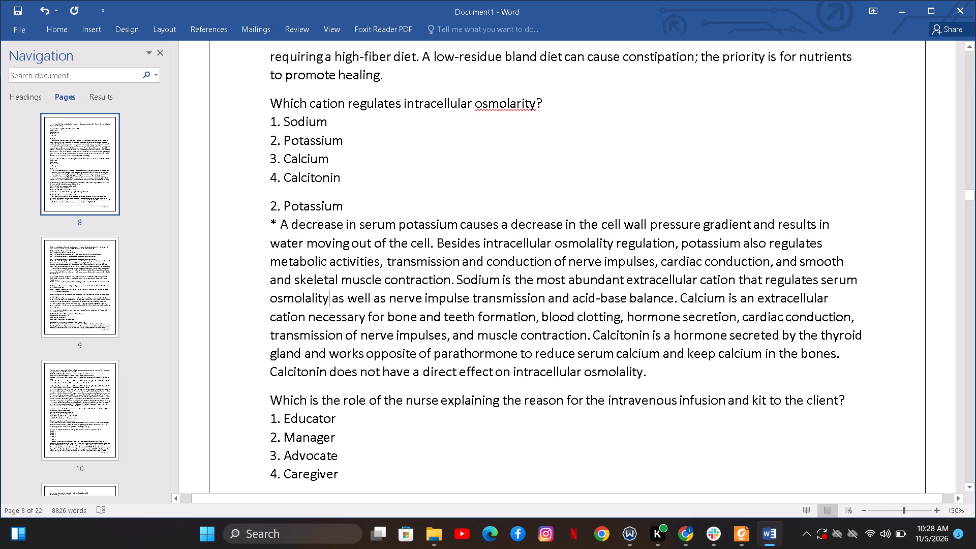
right_click(514, 107)
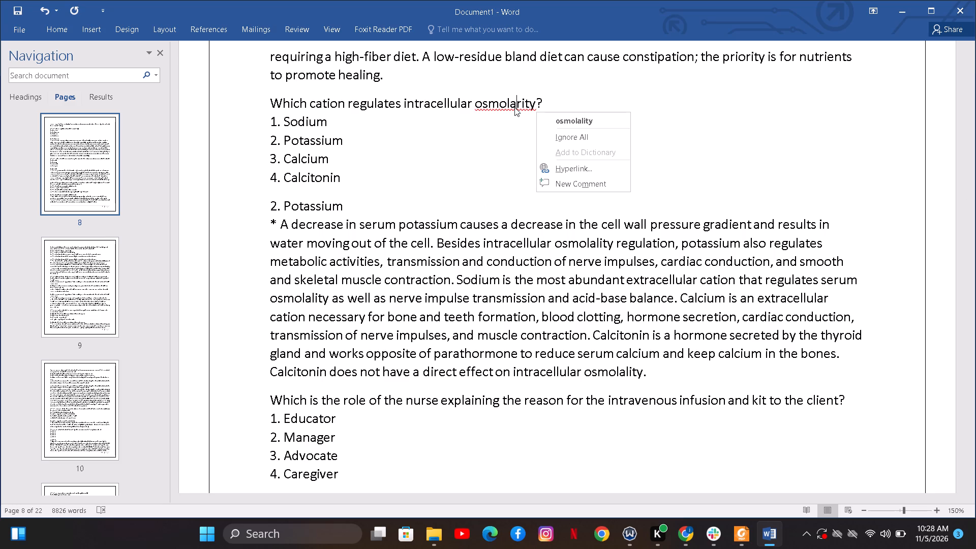
click(561, 118)
Replace the flagged "clients" with "client's" in the degree of edema question on page 6.
scroll(489, 176, up, 11)
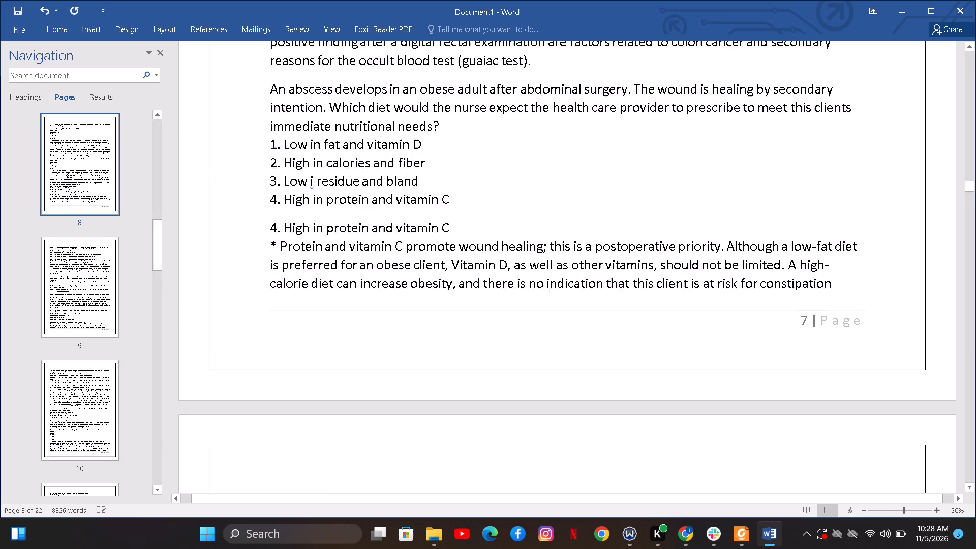
scroll(489, 181, up, 13)
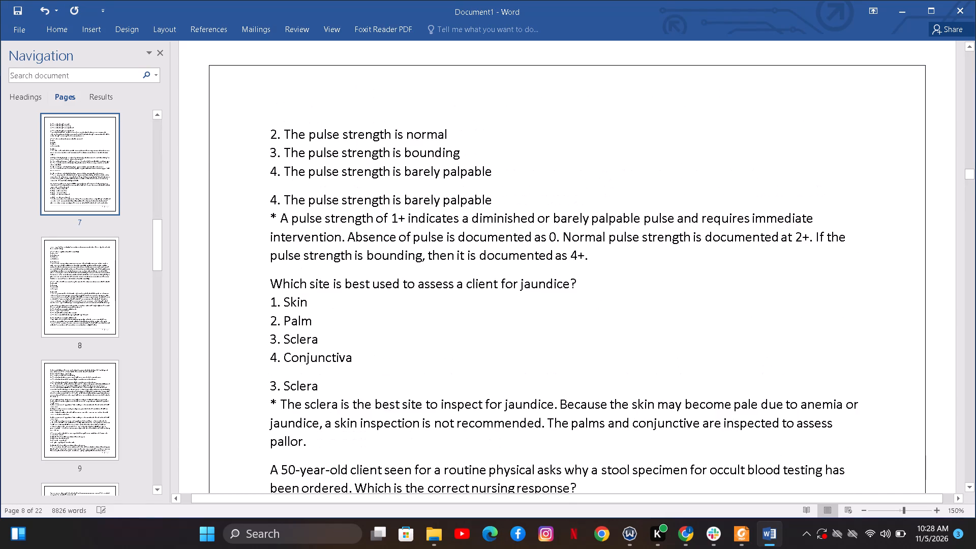
scroll(493, 180, up, 17)
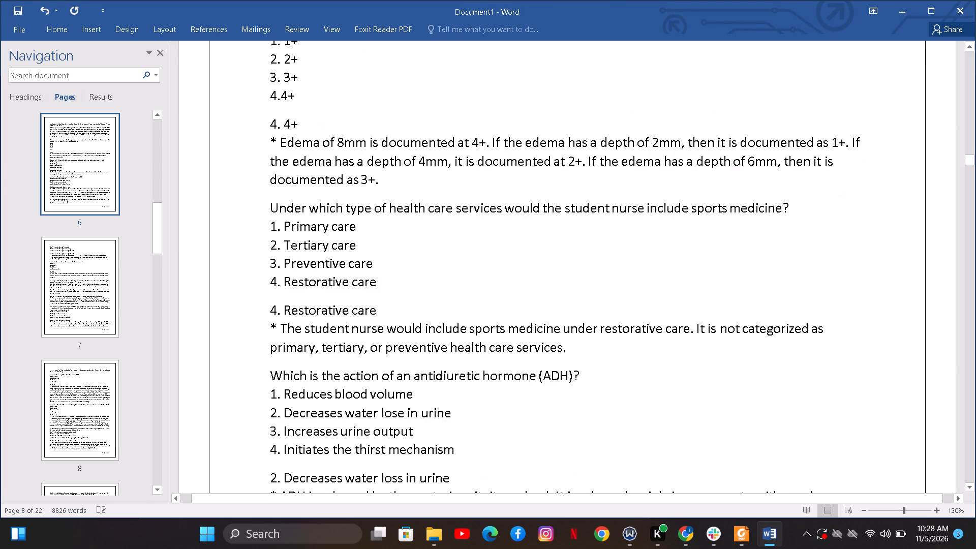
scroll(498, 181, up, 3)
right_click(429, 194)
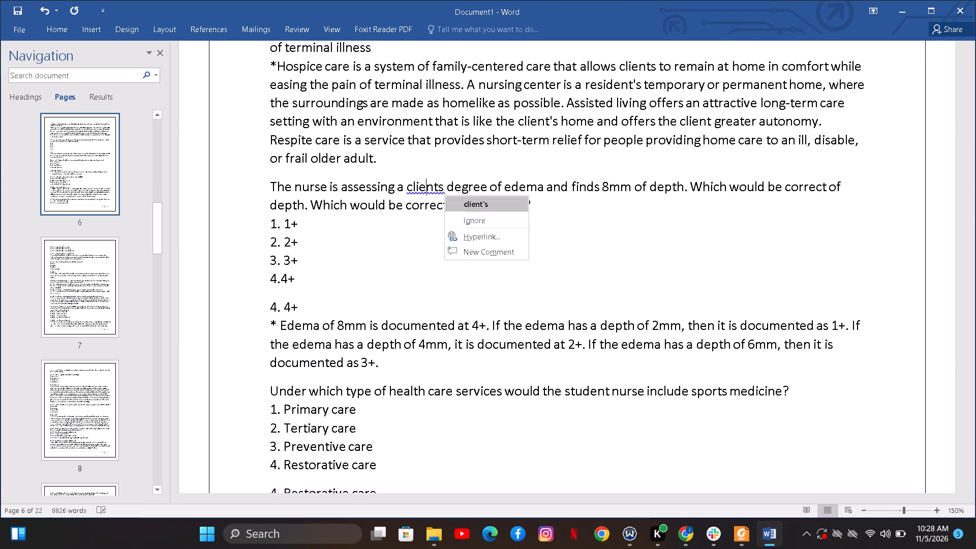
click(478, 201)
Ignore every spelling flag on "disfunction" in the young adult discharge teaching question on page 5.
scroll(479, 201, up, 13)
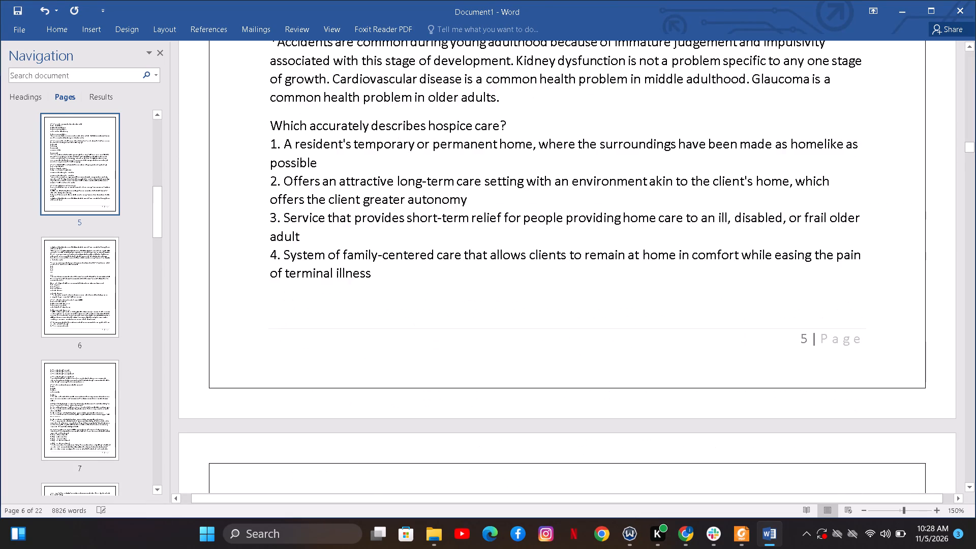
scroll(481, 199, up, 5)
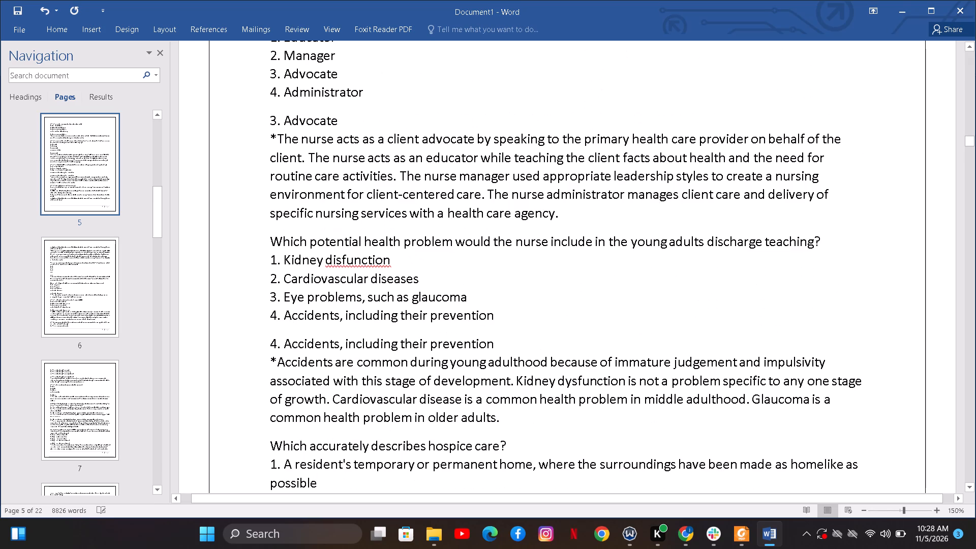
right_click(359, 264)
click(435, 324)
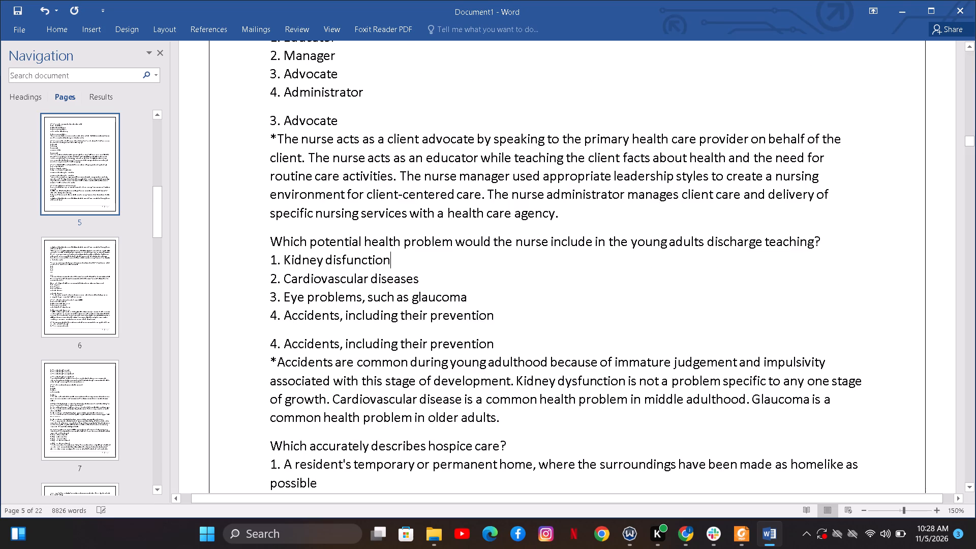
Replace the flagged "then" with "than" after "rather" in the client motivation rationale on page 4.
scroll(436, 298, up, 17)
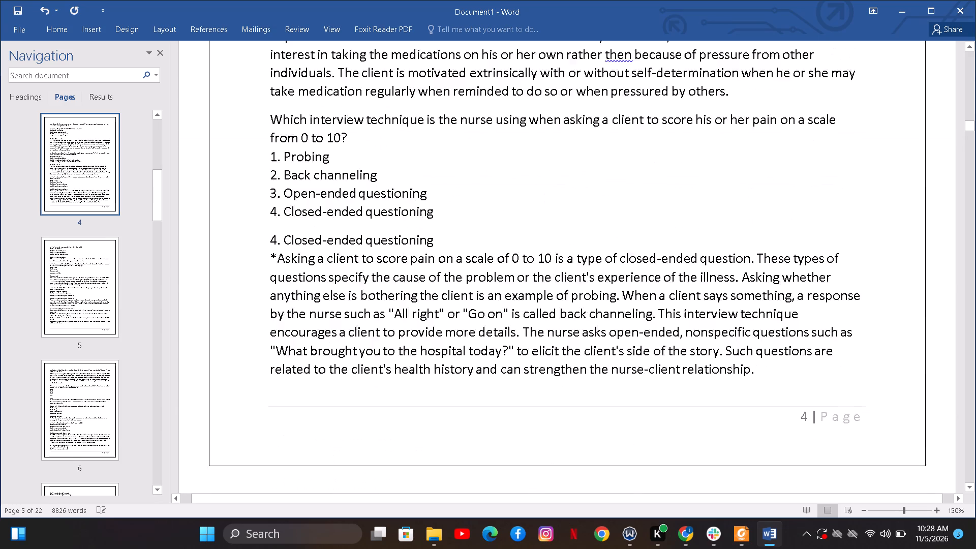
scroll(442, 300, up, 5)
right_click(614, 291)
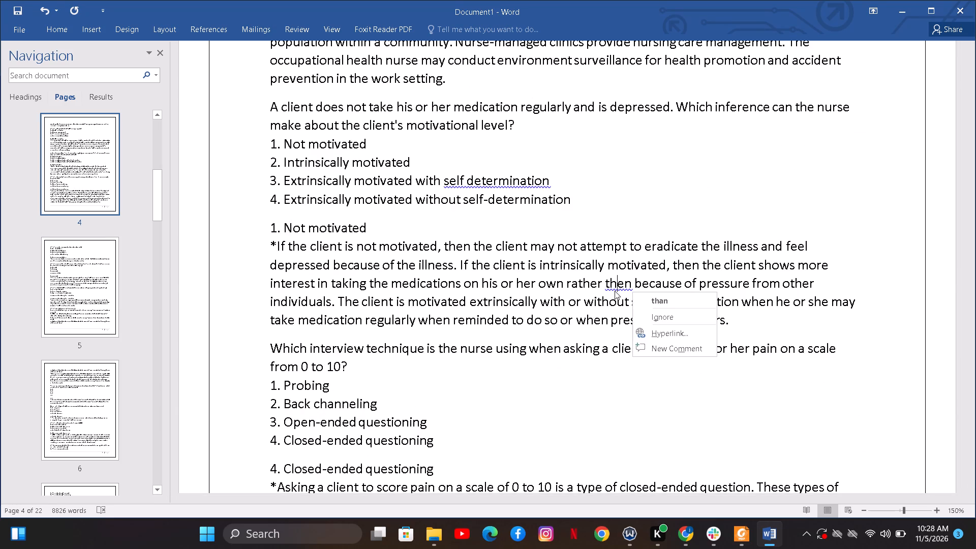
click(664, 299)
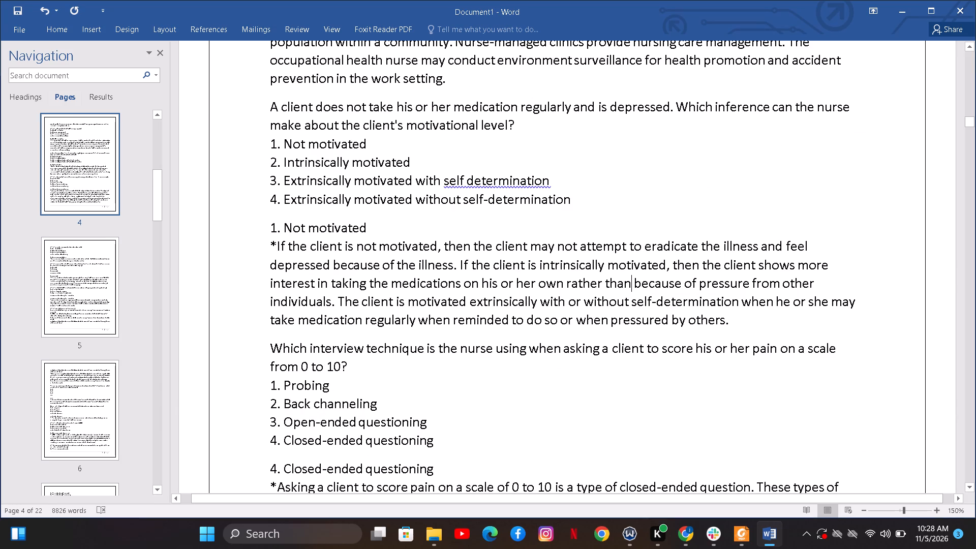
Replace the flagged "self determination" with "self-determination" in option 3 of the client motivation question.
right_click(483, 187)
click(572, 199)
Delete the repeated "a" before "researcher" in the experimental research rationale on page 2.
scroll(411, 269, up, 4)
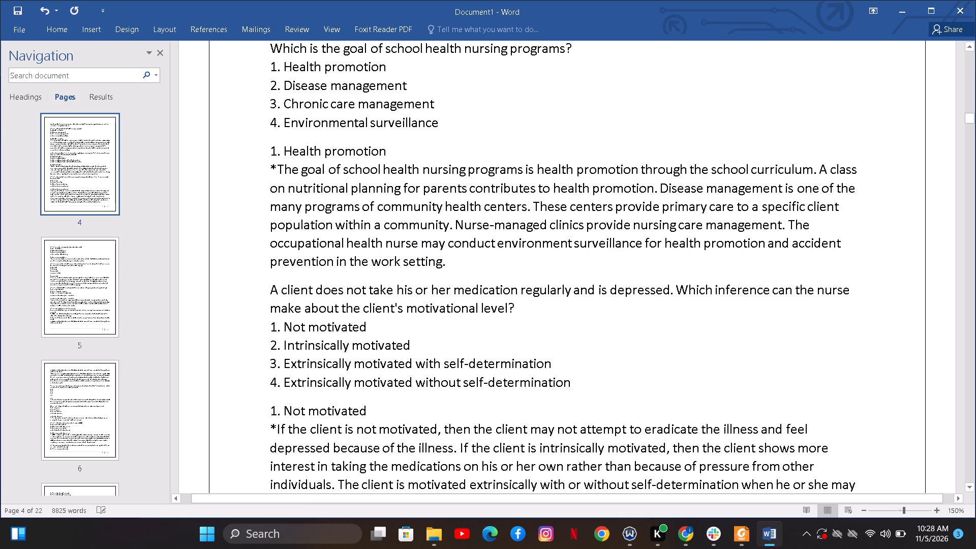
scroll(414, 271, up, 14)
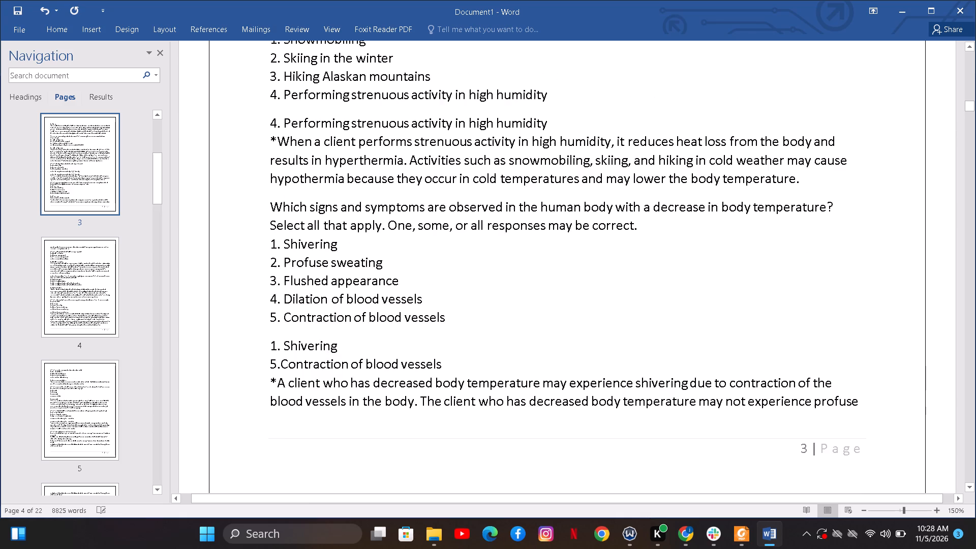
scroll(425, 267, up, 8)
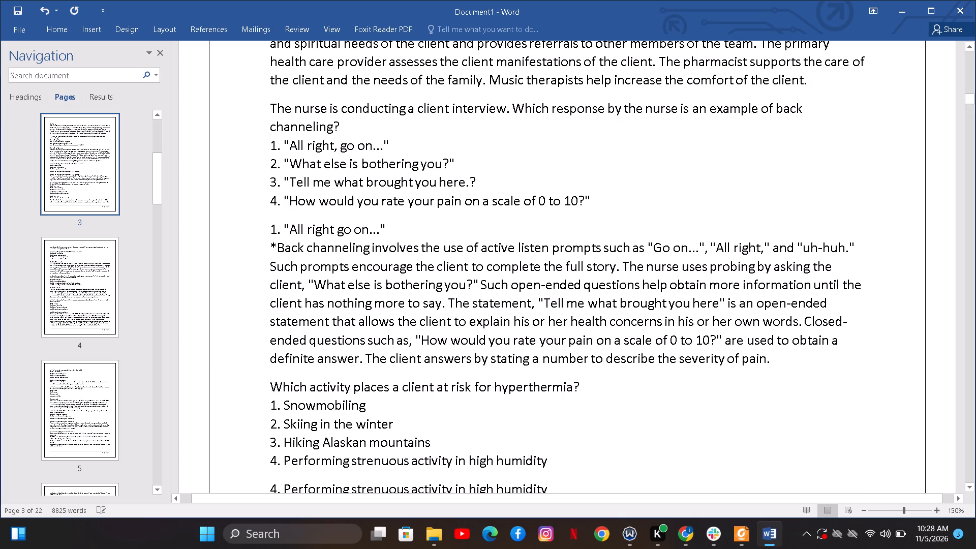
scroll(426, 264, up, 13)
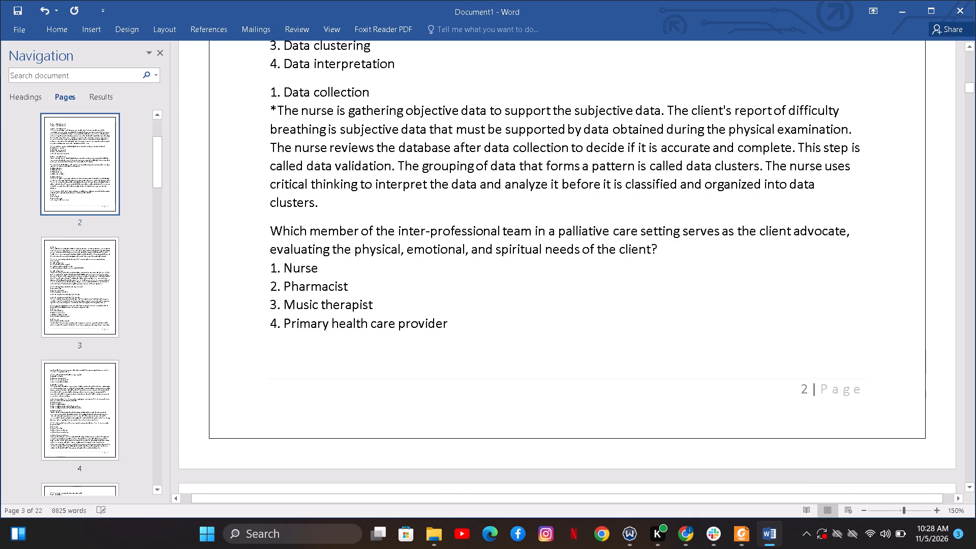
scroll(430, 260, up, 6)
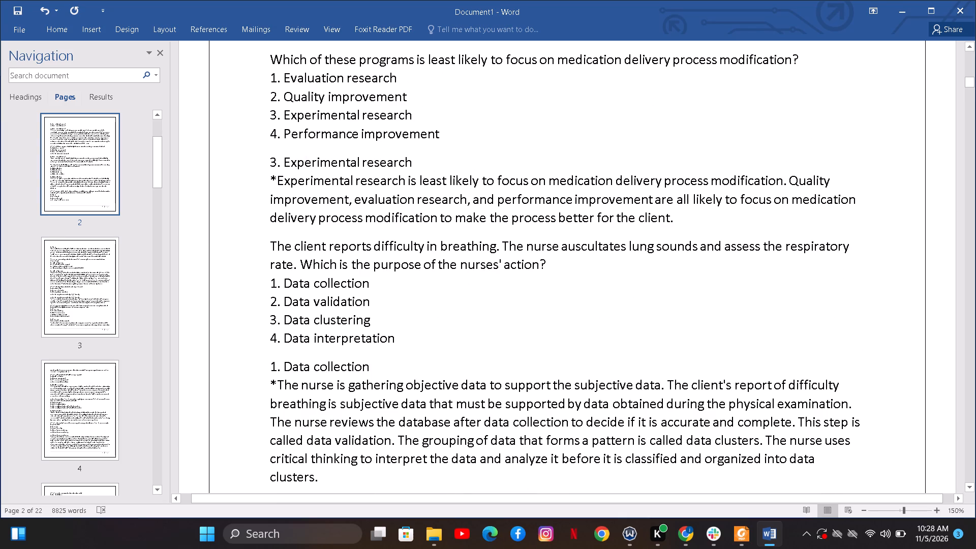
scroll(444, 253, up, 4)
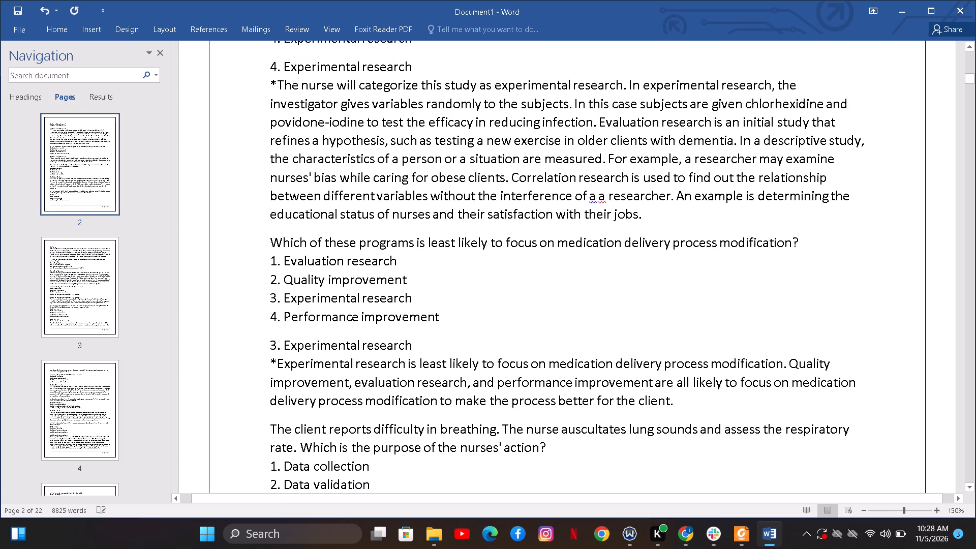
right_click(602, 200)
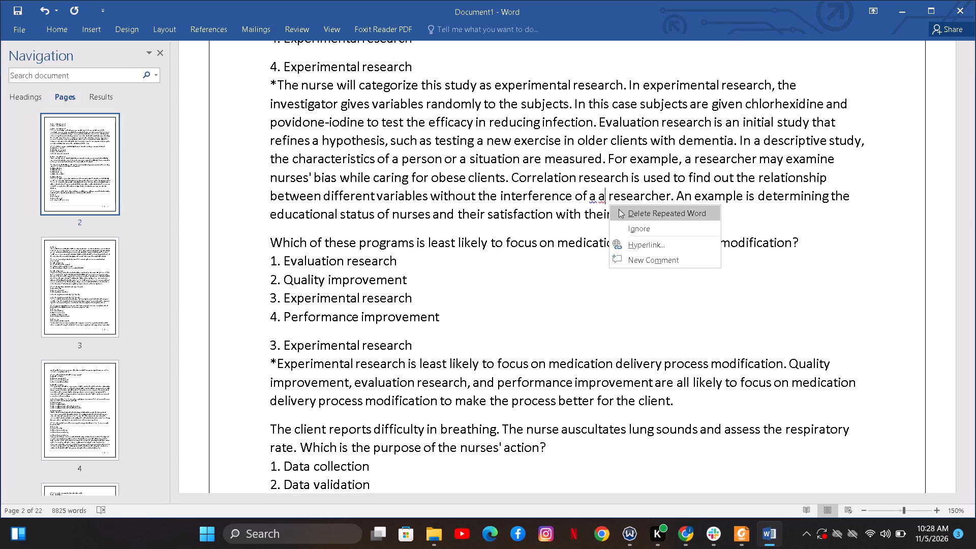
click(627, 210)
Check the rest of page 2 and all of page 1 for remaining spelling and grammar flags.
scroll(486, 254, up, 3)
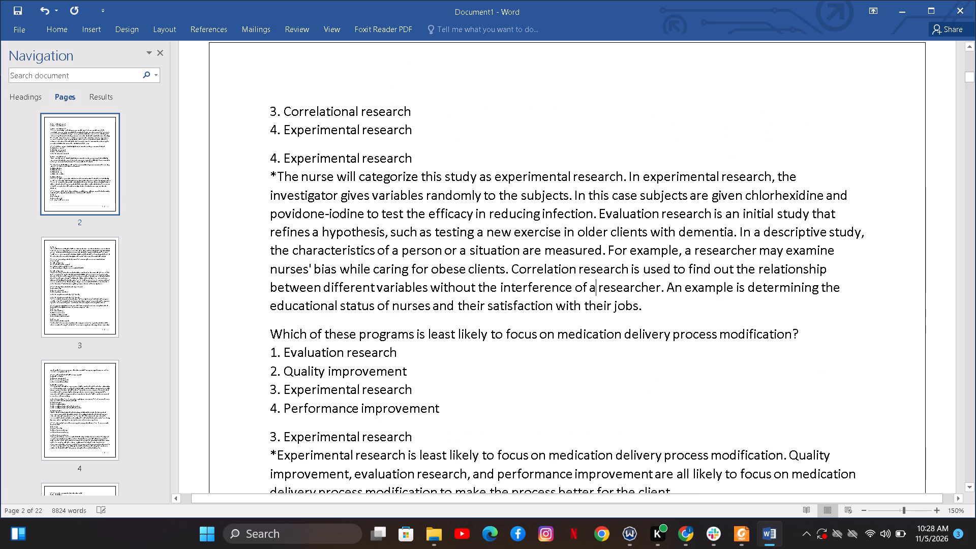
scroll(489, 254, up, 17)
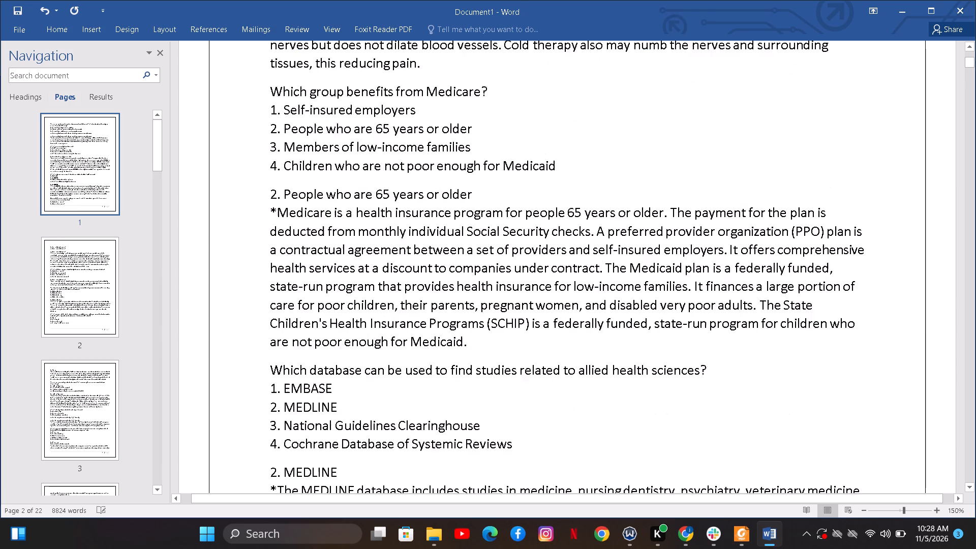
scroll(495, 248, up, 18)
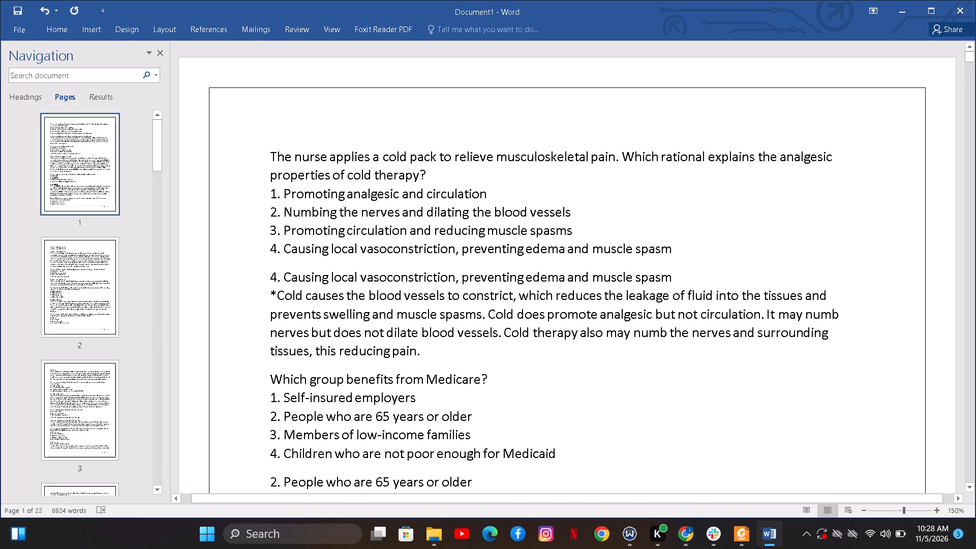
scroll(497, 245, up, 2)
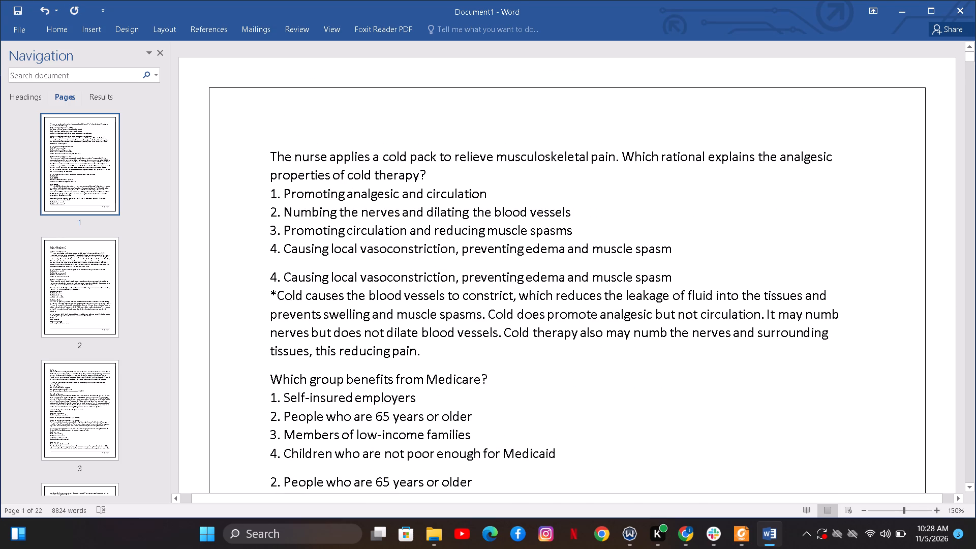
Color the answer and rationale of the cold therapy question on page 1 red, from "4. Causing local vasoconstriction" through "this reducing pain.".
drag(272, 283, 278, 282)
drag(278, 282, 434, 353)
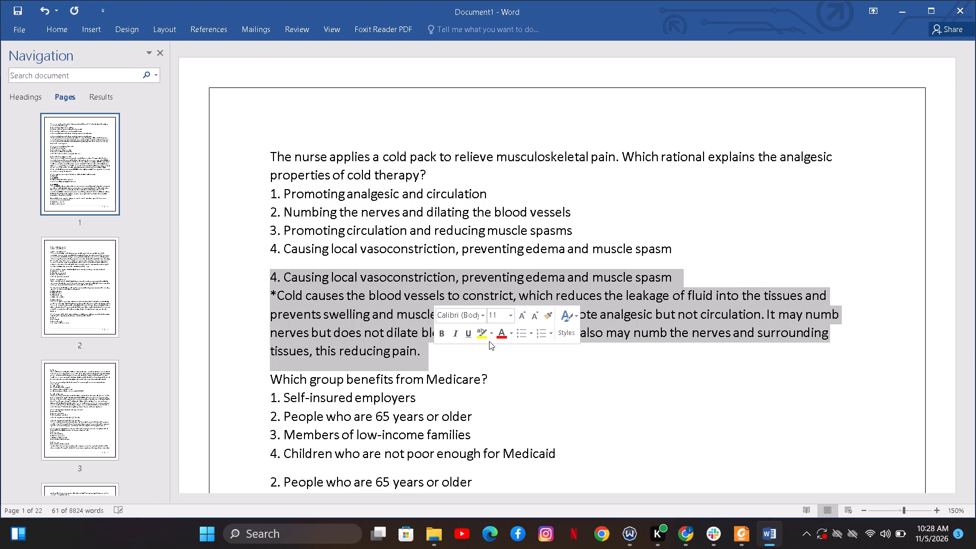
click(499, 334)
Color the "2. People who are 65 years or older" answer and its Medicare rationale red.
scroll(388, 334, down, 5)
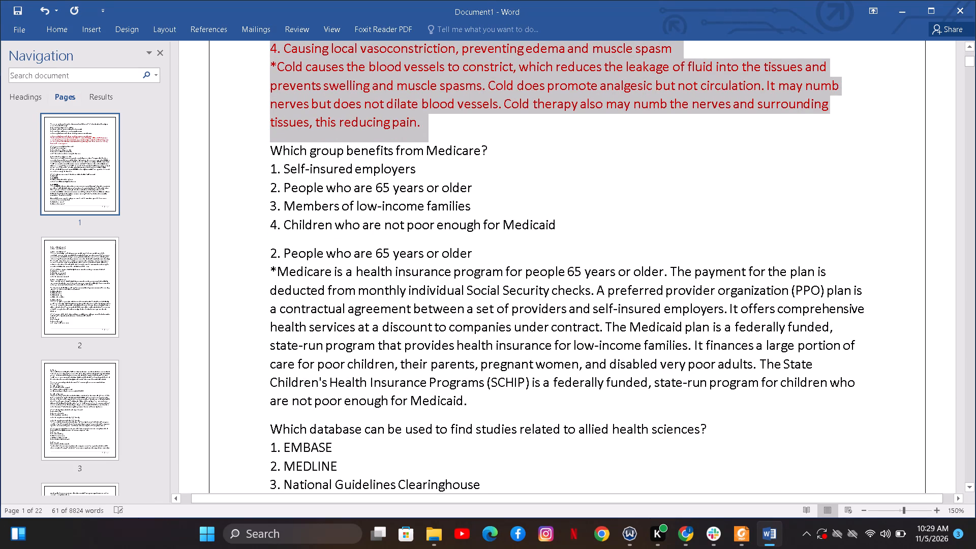
drag(273, 255, 401, 349)
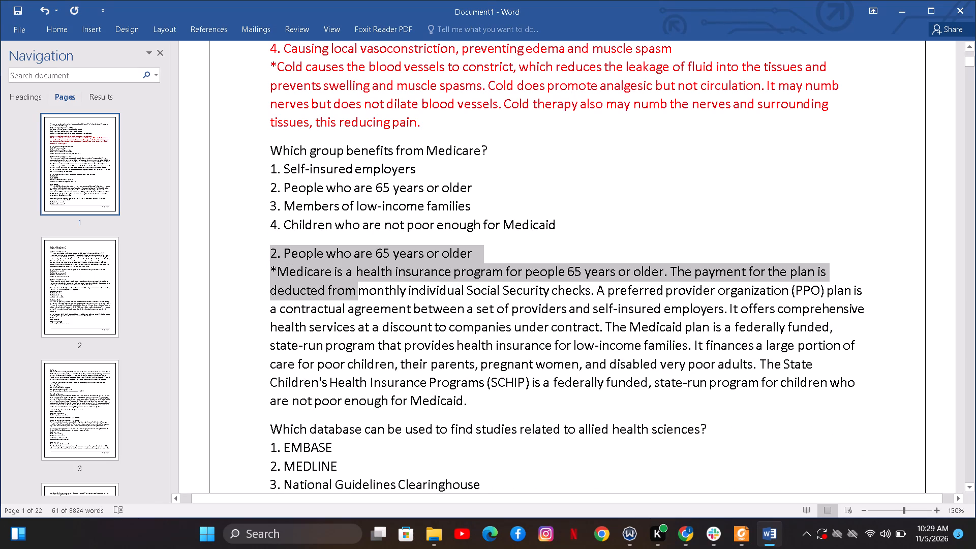
drag(401, 349, 480, 401)
click(548, 382)
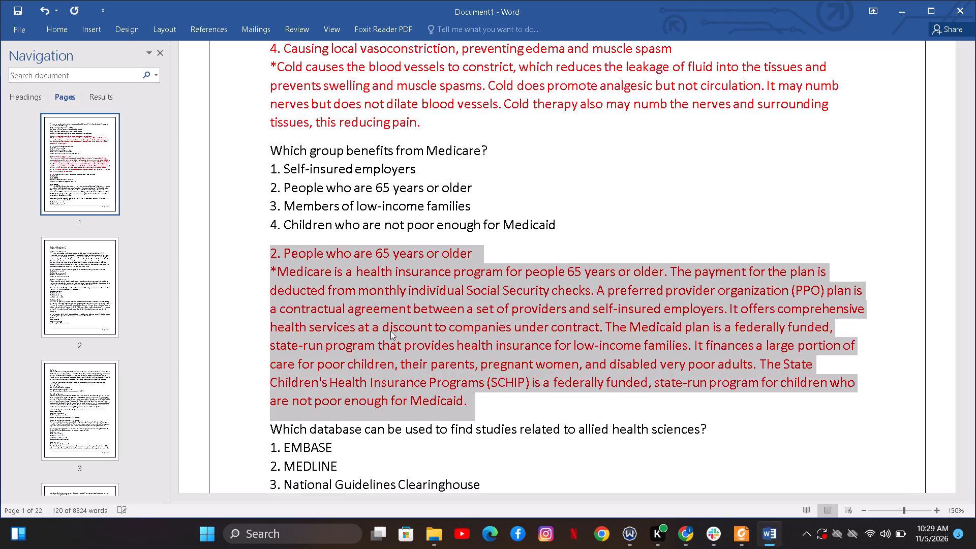
Color the "2. MEDLINE" answer and its rationale under the allied health database question red.
scroll(364, 322, down, 5)
scroll(328, 298, down, 2)
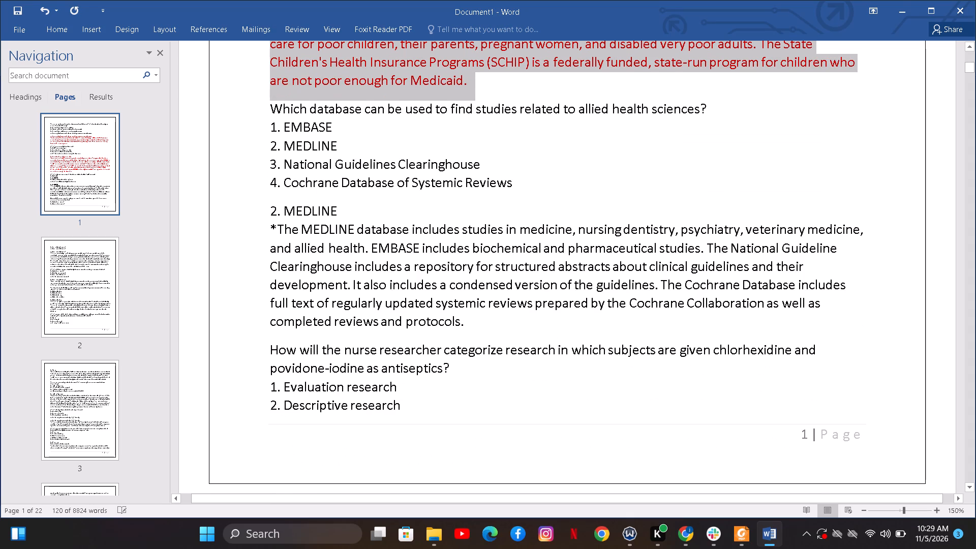
drag(269, 210, 486, 323)
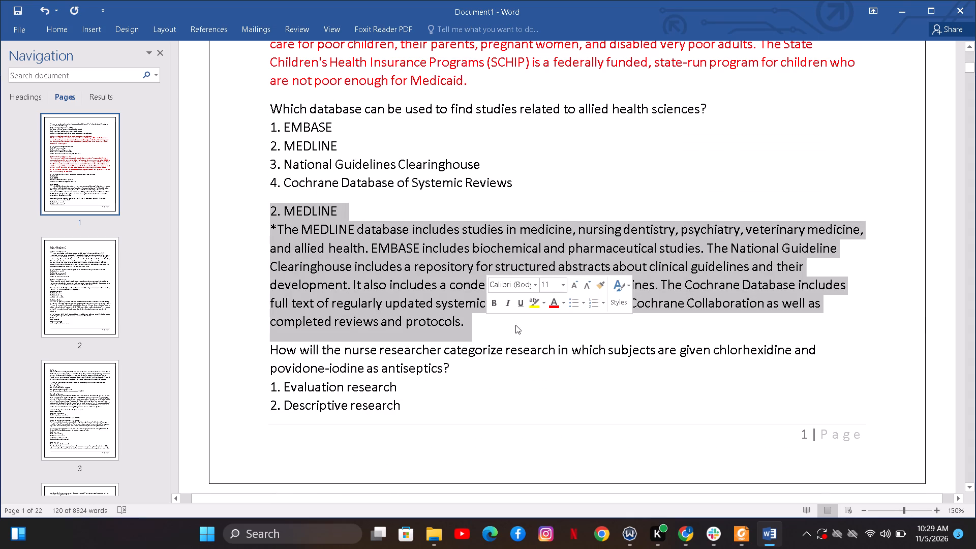
click(553, 302)
Color the "4. Experimental research" answer and its rationale at the top of page 2 red.
scroll(207, 278, down, 4)
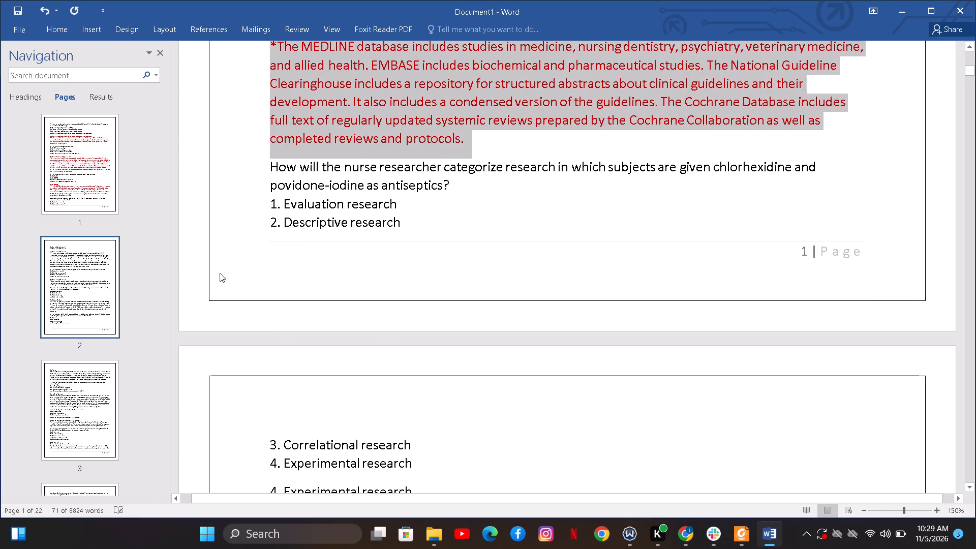
scroll(221, 273, down, 6)
drag(271, 221, 306, 231)
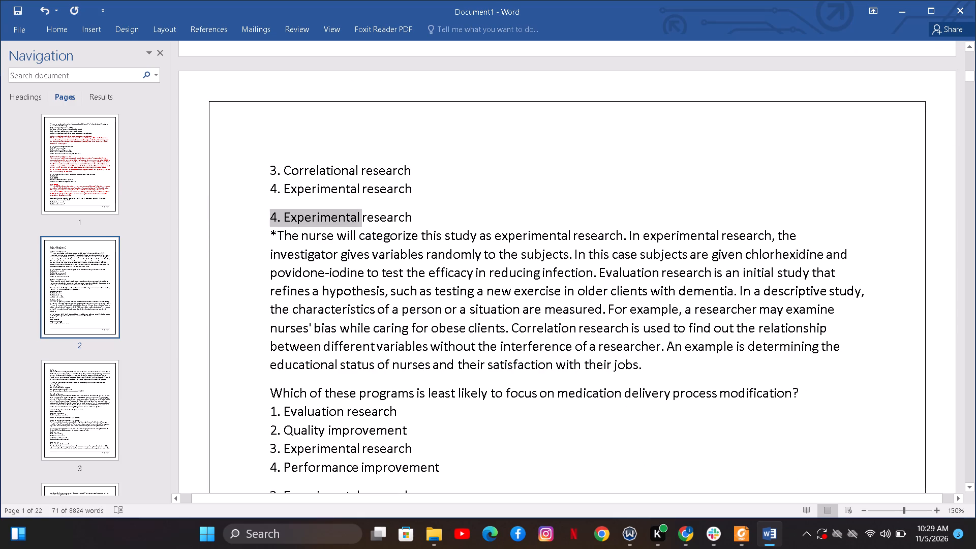
drag(306, 231, 663, 362)
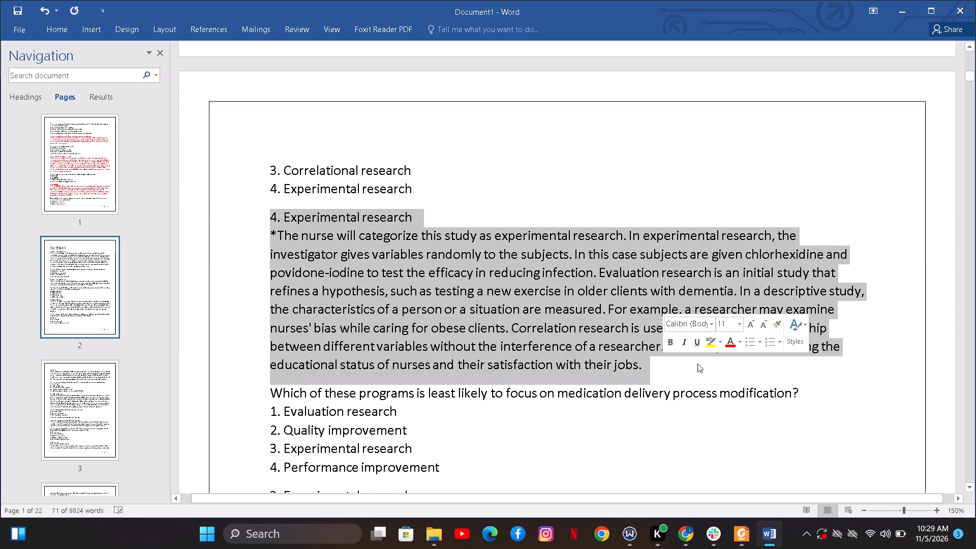
click(730, 344)
Color the "3. Experimental research" answer and rationale under the medication delivery process question red.
scroll(305, 344, down, 4)
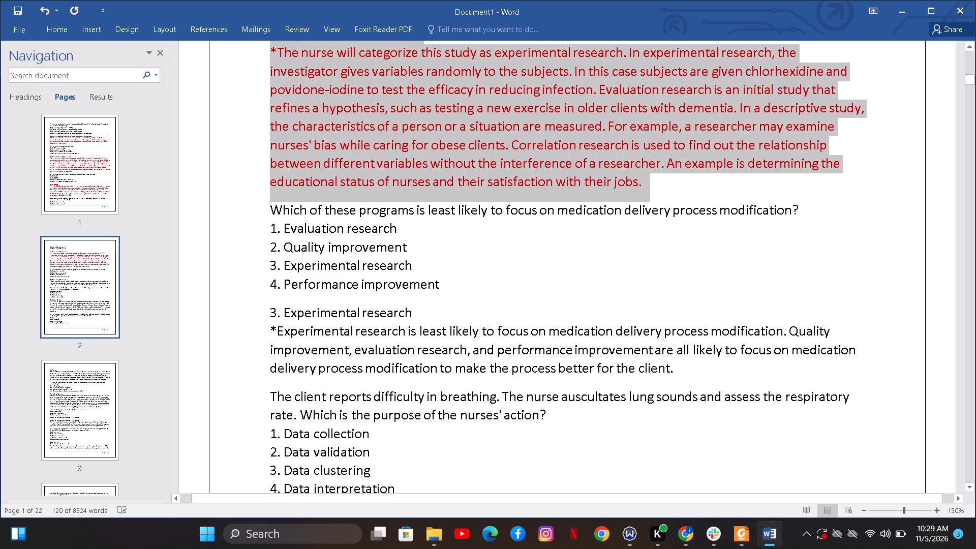
scroll(308, 332, down, 2)
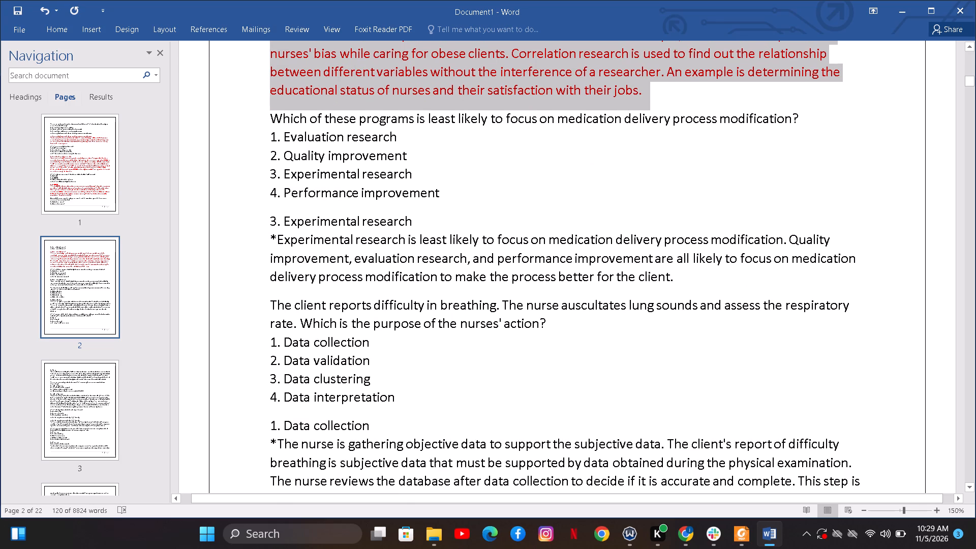
drag(272, 223, 308, 243)
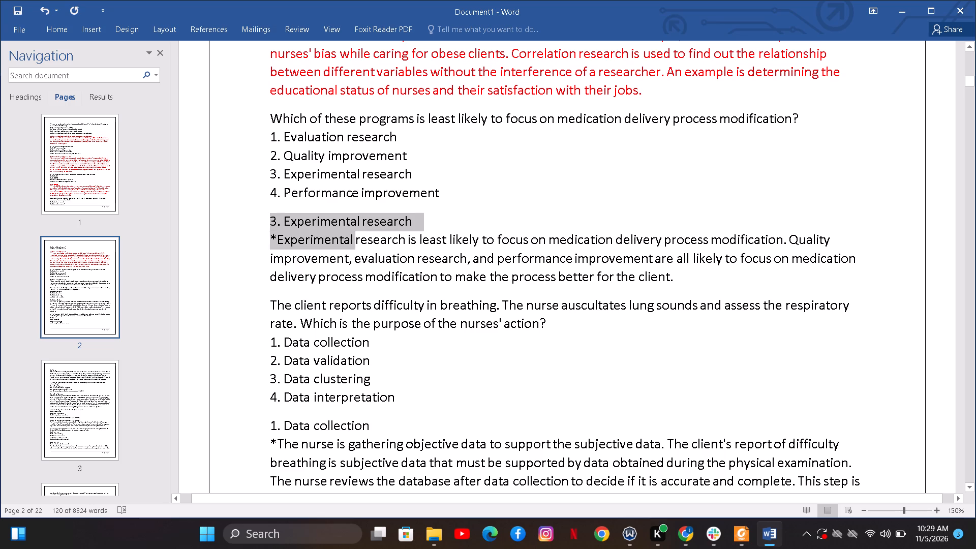
drag(308, 243, 593, 281)
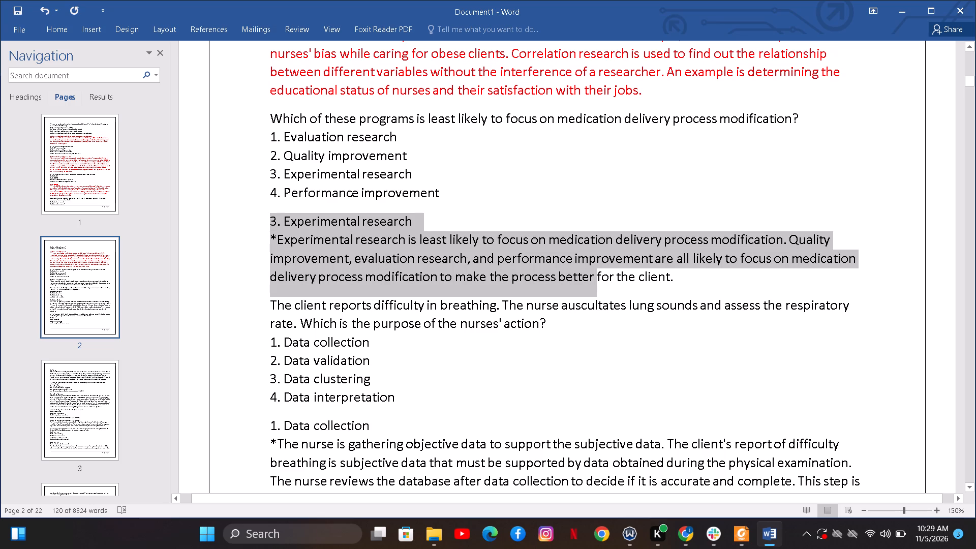
drag(593, 281, 678, 275)
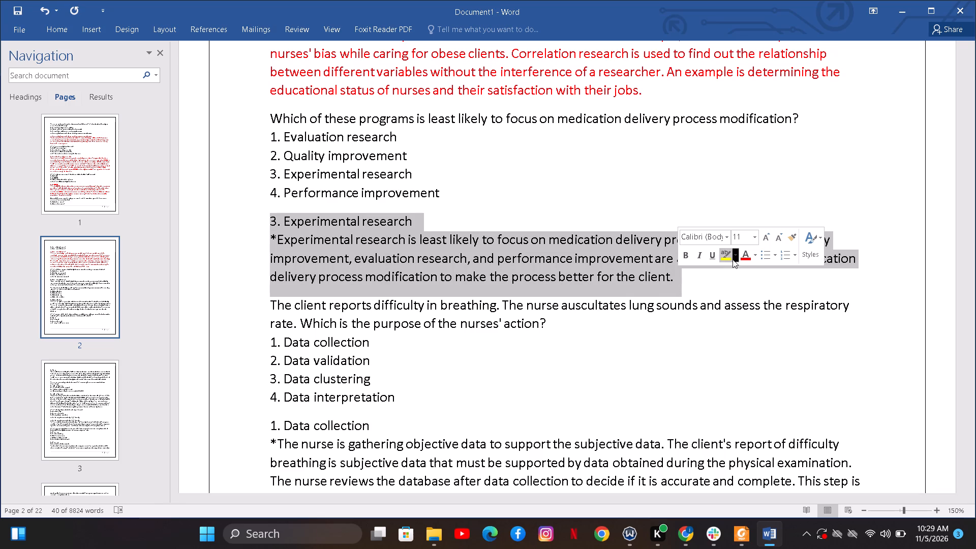
click(743, 256)
Color the "1. Data collection" answer and its rationale under the breathing difficulty question red.
scroll(341, 262, down, 2)
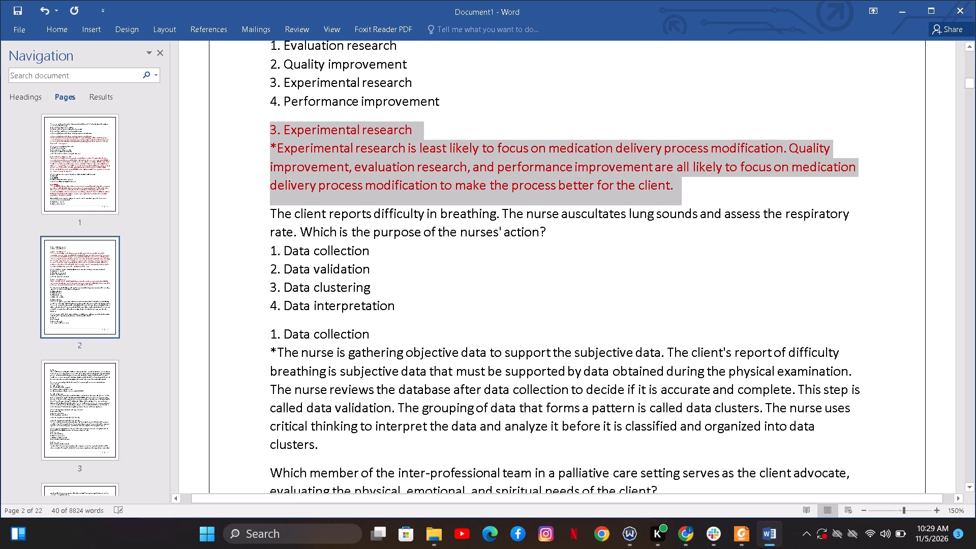
scroll(342, 259, down, 3)
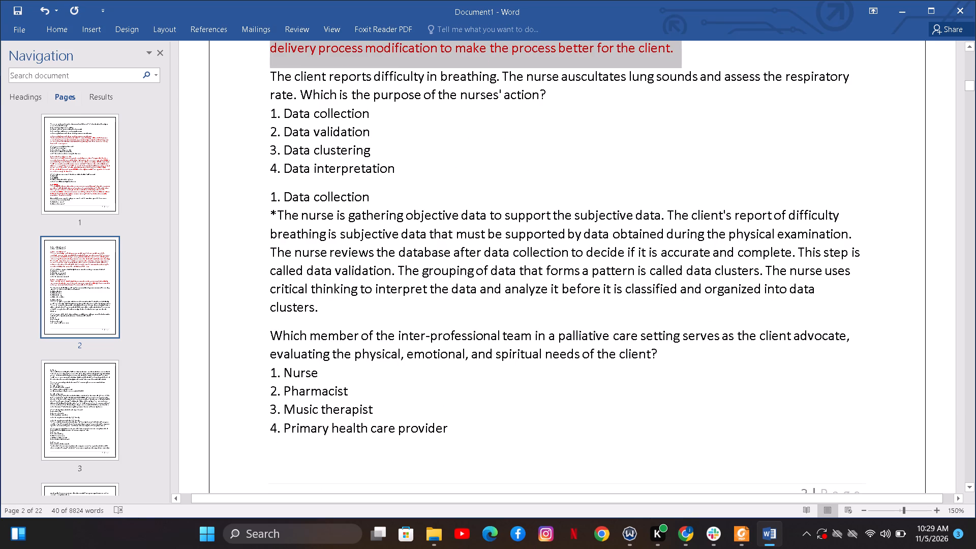
drag(270, 200, 320, 287)
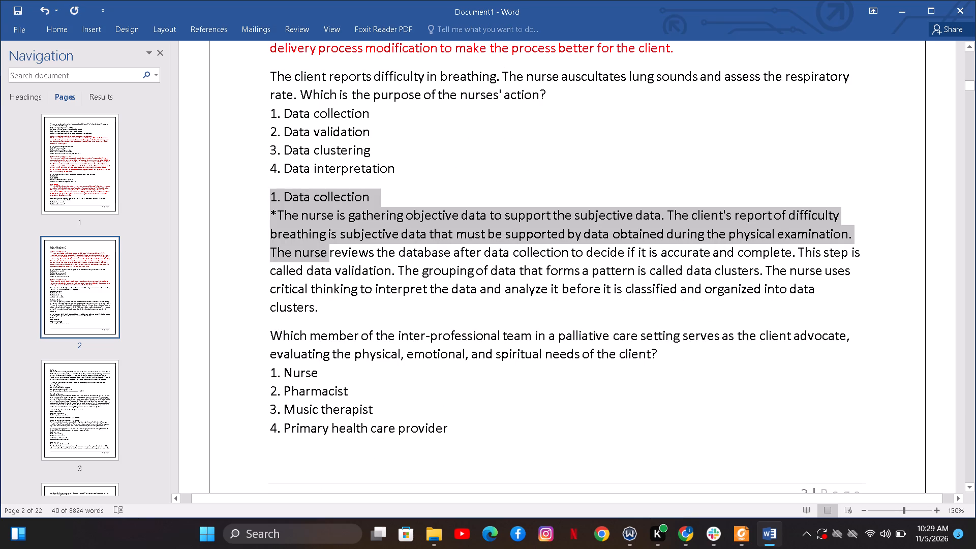
drag(320, 287, 328, 302)
click(392, 284)
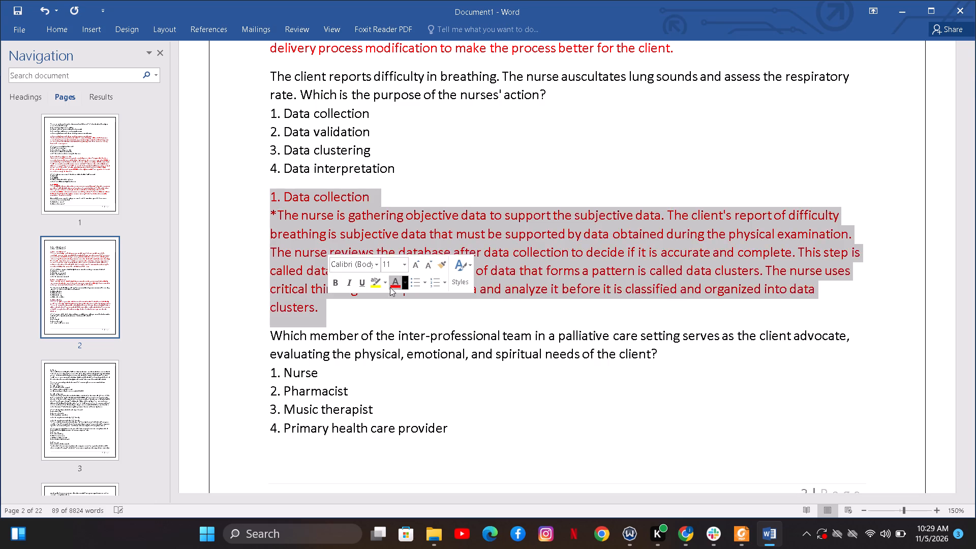
Color the "1. Nurse" answer and its palliative care rationale at the top of page 3 red.
scroll(384, 294, down, 9)
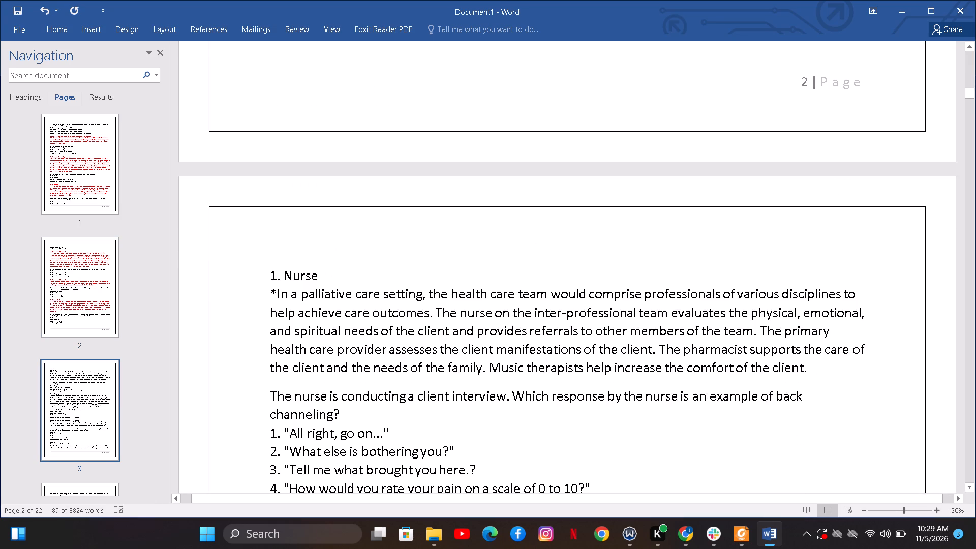
drag(272, 274, 678, 362)
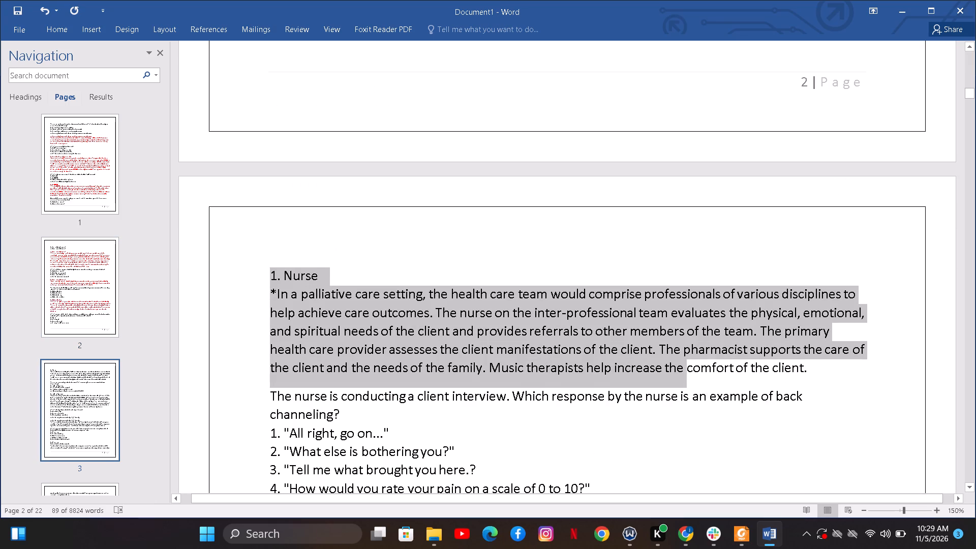
drag(678, 362, 815, 360)
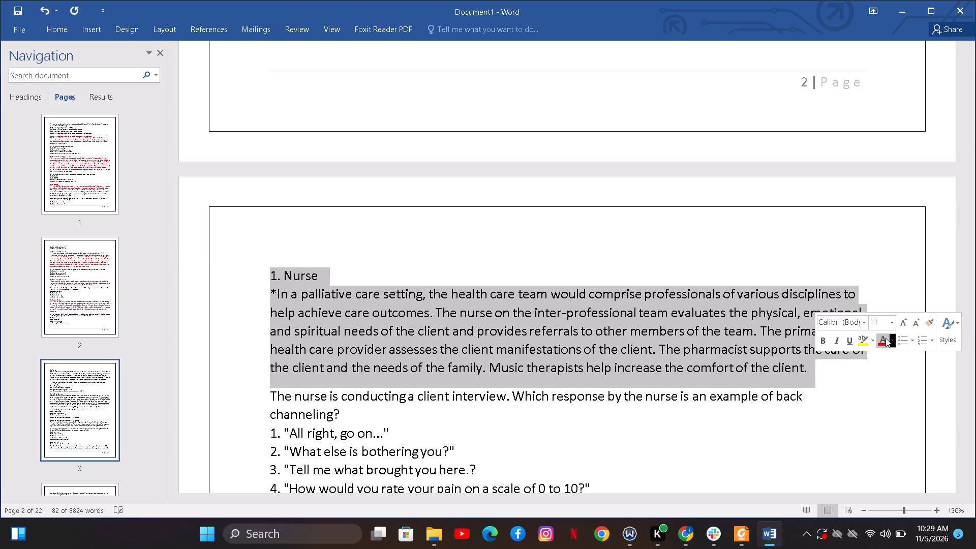
click(884, 340)
Color the "All right go on..." answer and its back channeling rationale on page 3 red.
scroll(333, 341, down, 6)
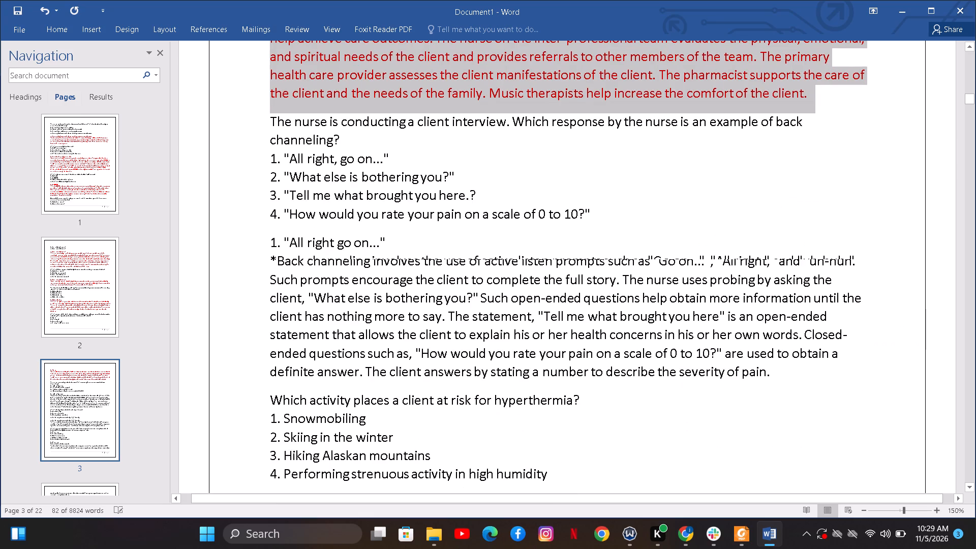
drag(271, 241, 422, 354)
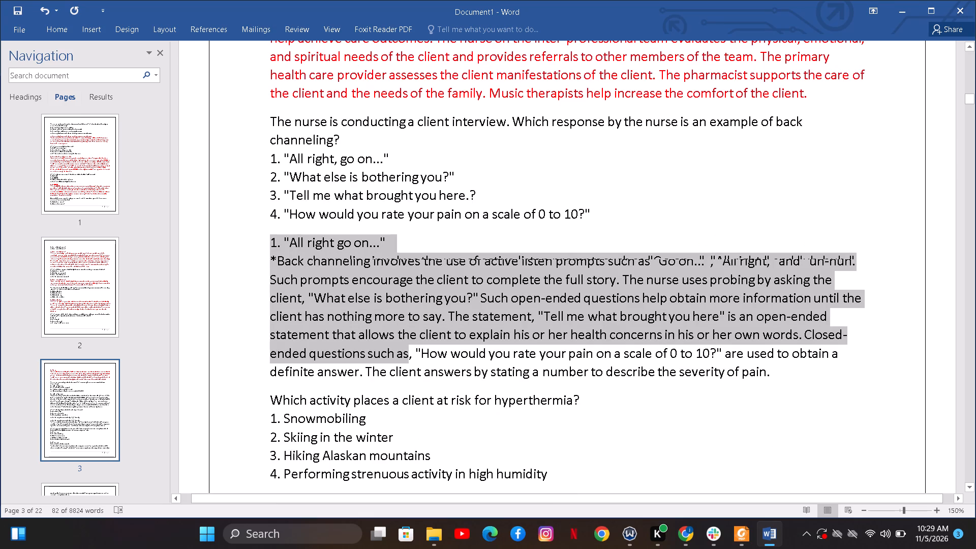
drag(422, 354, 779, 374)
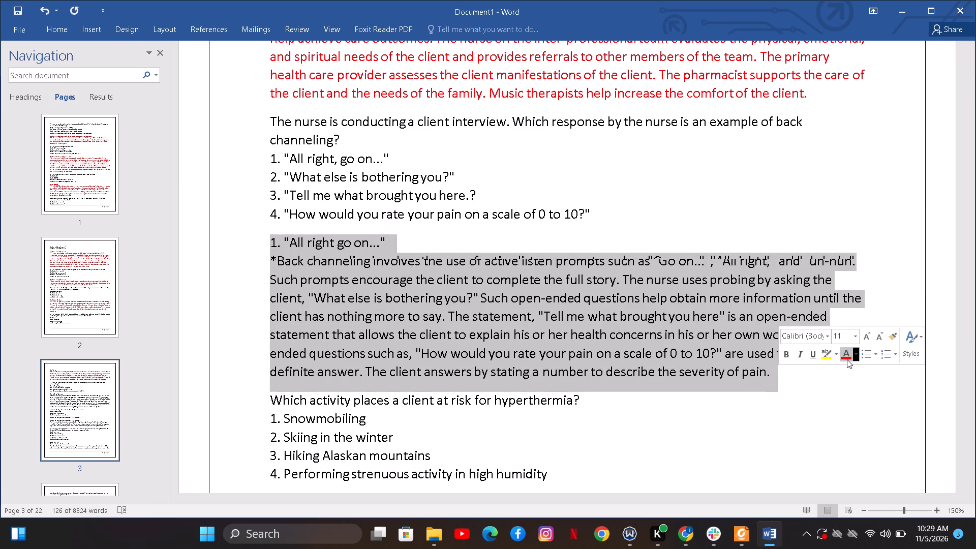
click(847, 359)
Color the "4. Performing strenuous activity in high humidity" answer and its hyperthermia rationale red.
scroll(360, 357, down, 6)
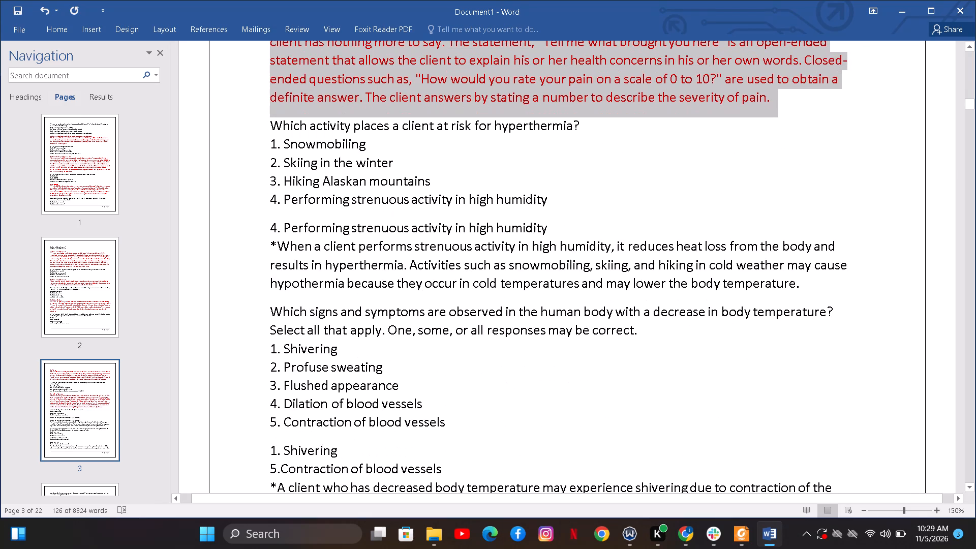
drag(270, 228, 330, 266)
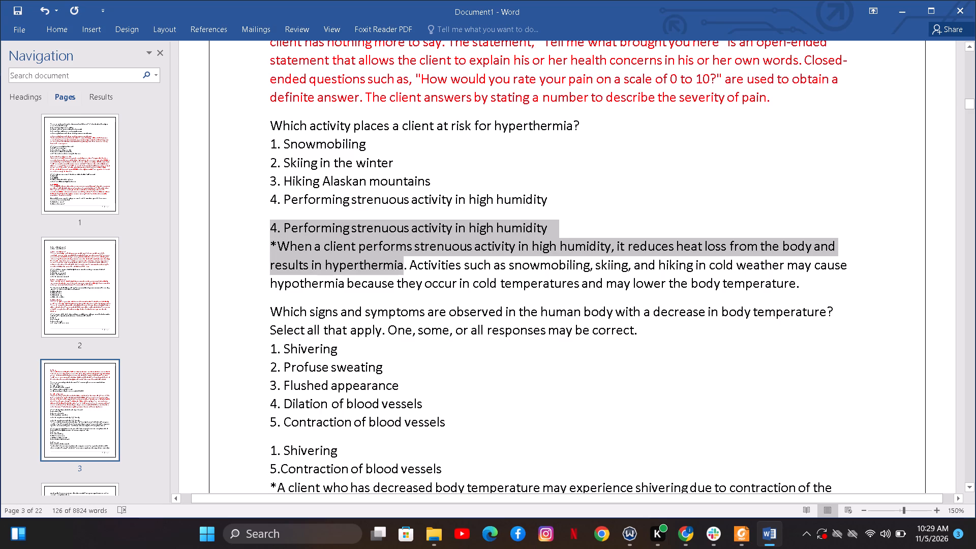
drag(330, 266, 781, 277)
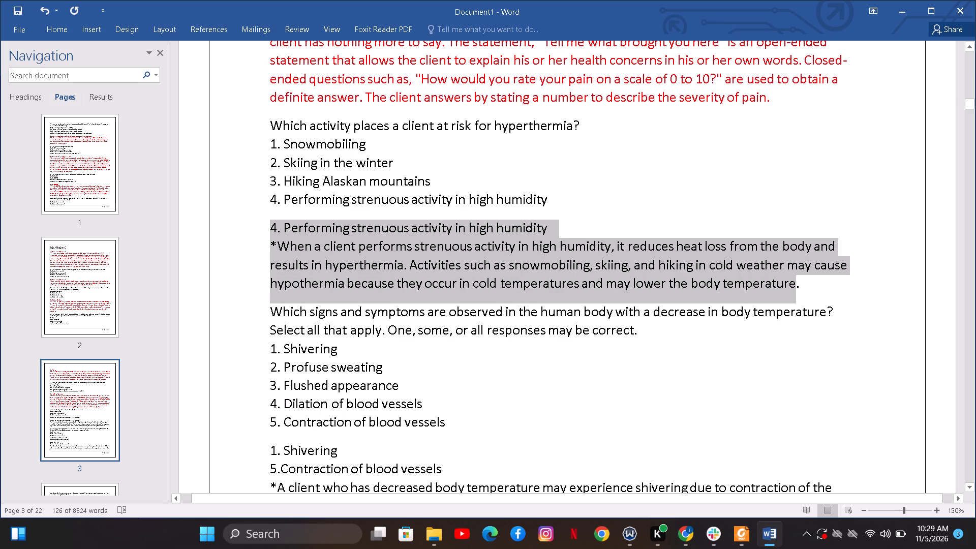
drag(781, 277, 805, 280)
click(877, 259)
Color the "1. Shivering" and "5.Contraction of blood vessels" answers and their rationale, running from page 3 onto page 4, red.
scroll(190, 320, down, 2)
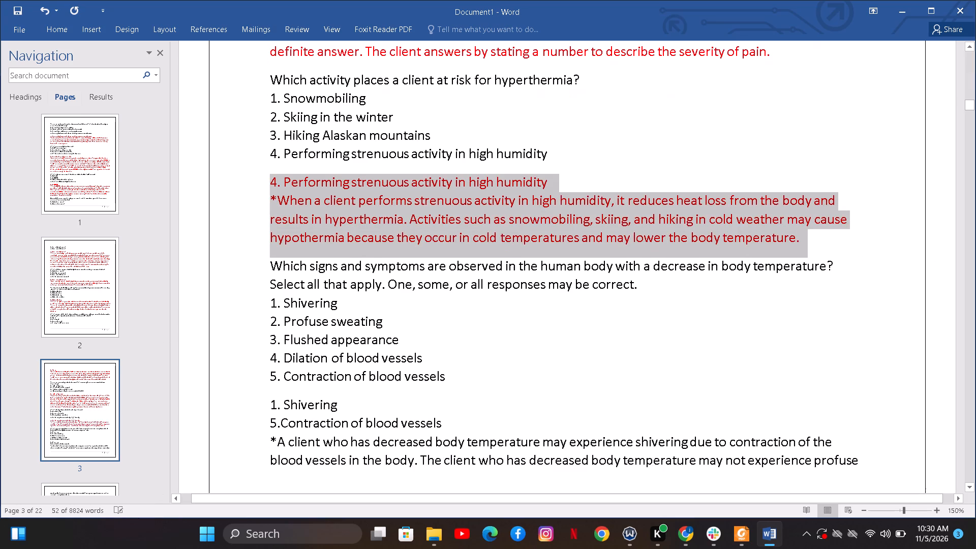
scroll(230, 303, down, 3)
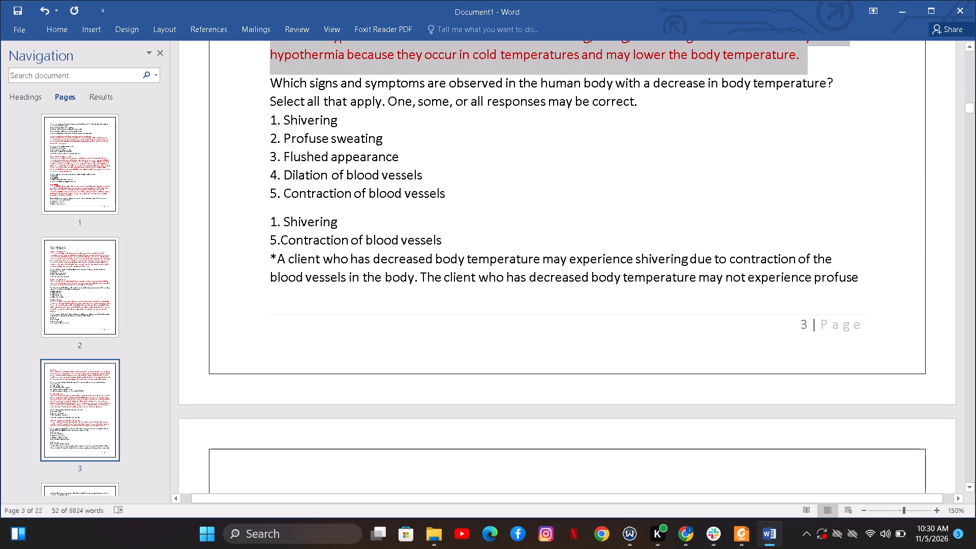
drag(269, 217, 407, 352)
scroll(407, 352, down, 2)
drag(407, 352, 481, 444)
click(551, 427)
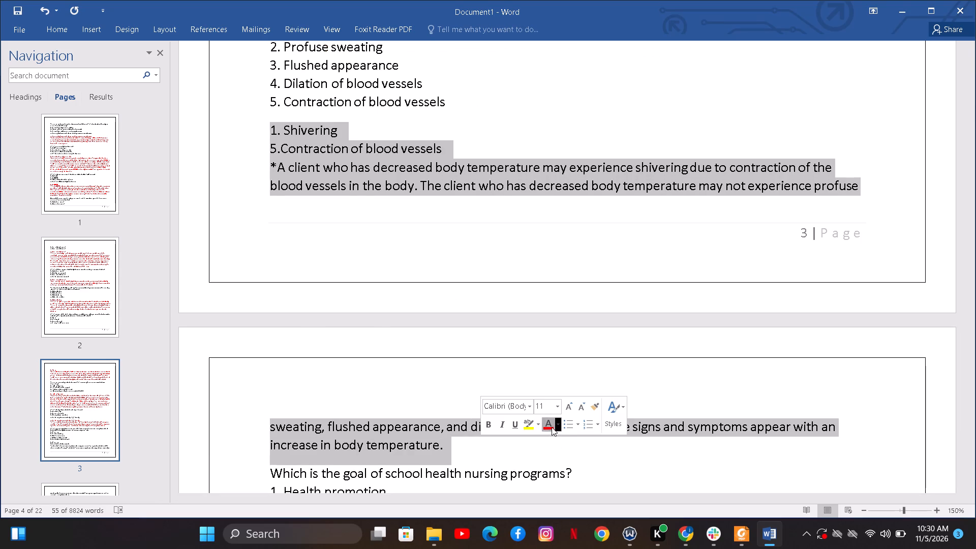
Color the "1. Health promotion" answer and its school health nursing rationale on page 4 red.
scroll(467, 357, down, 6)
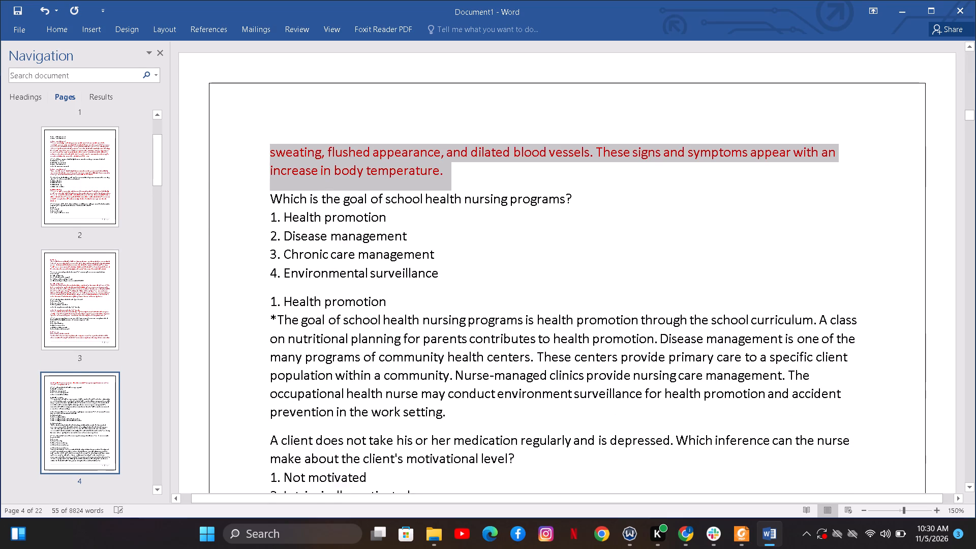
scroll(468, 350, down, 1)
drag(270, 254, 366, 295)
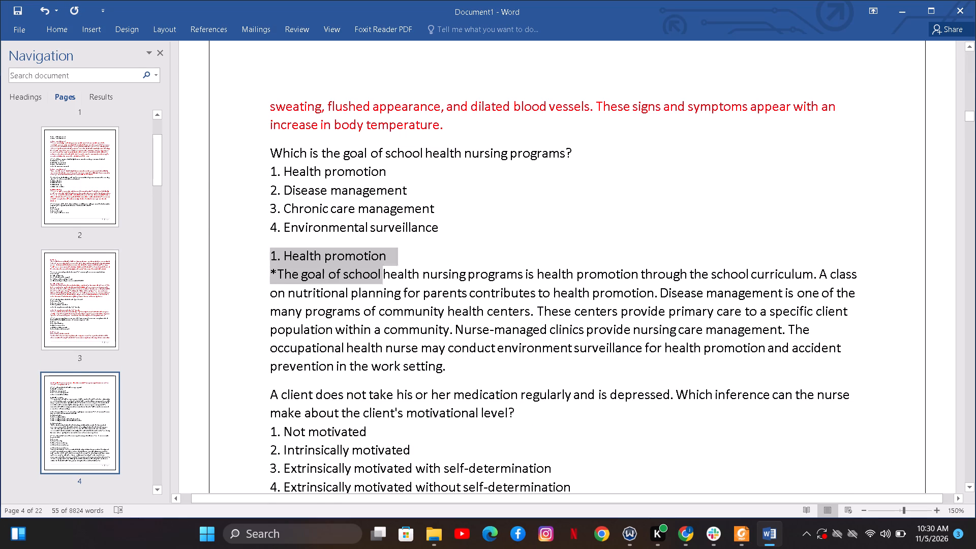
drag(366, 295, 455, 370)
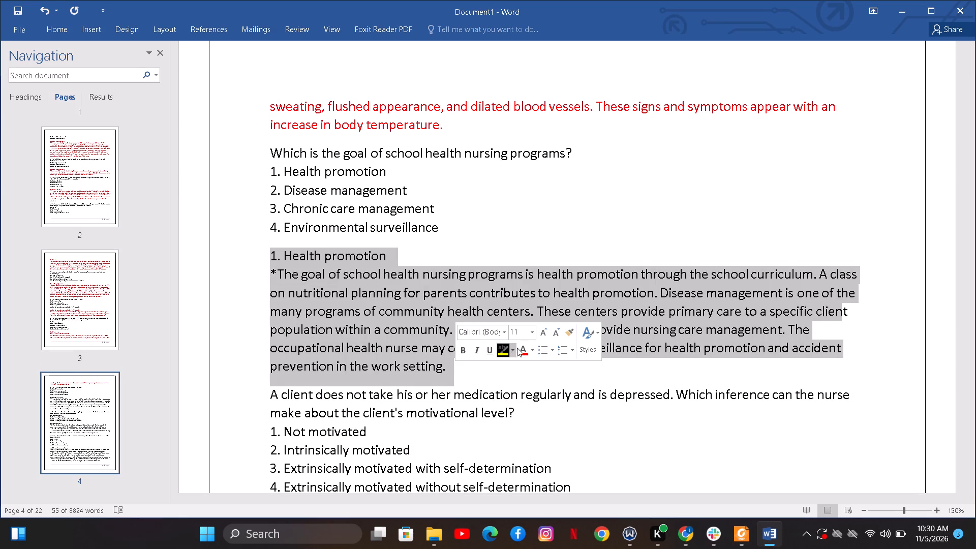
click(518, 348)
scroll(469, 347, down, 4)
scroll(404, 329, down, 3)
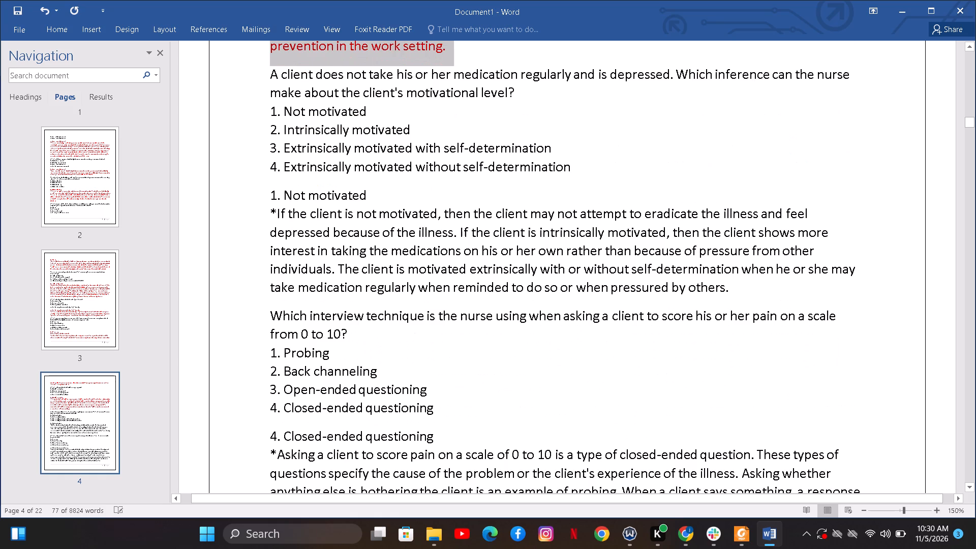
Color the "1. Not motivated" answer and its client motivation rationale on page 4 red.
drag(270, 196, 550, 284)
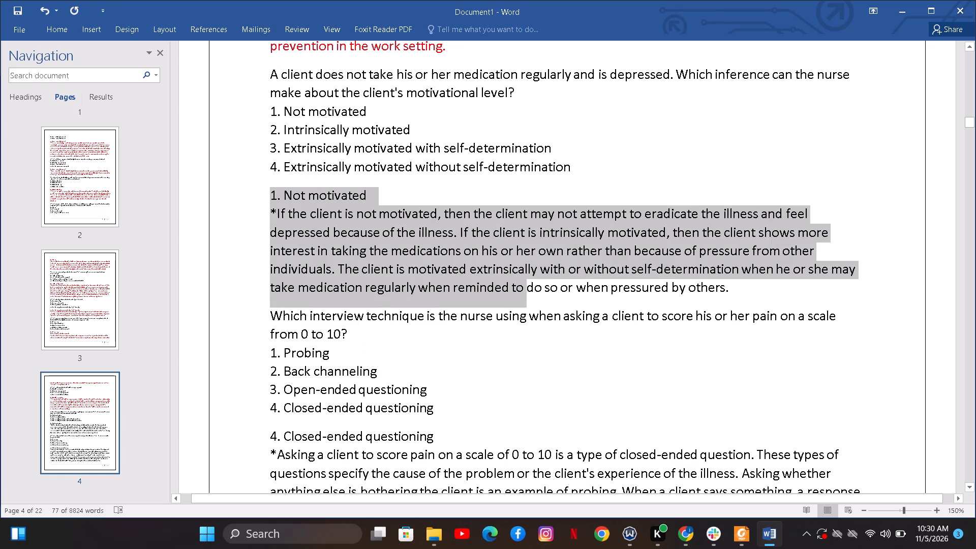
drag(550, 284, 733, 287)
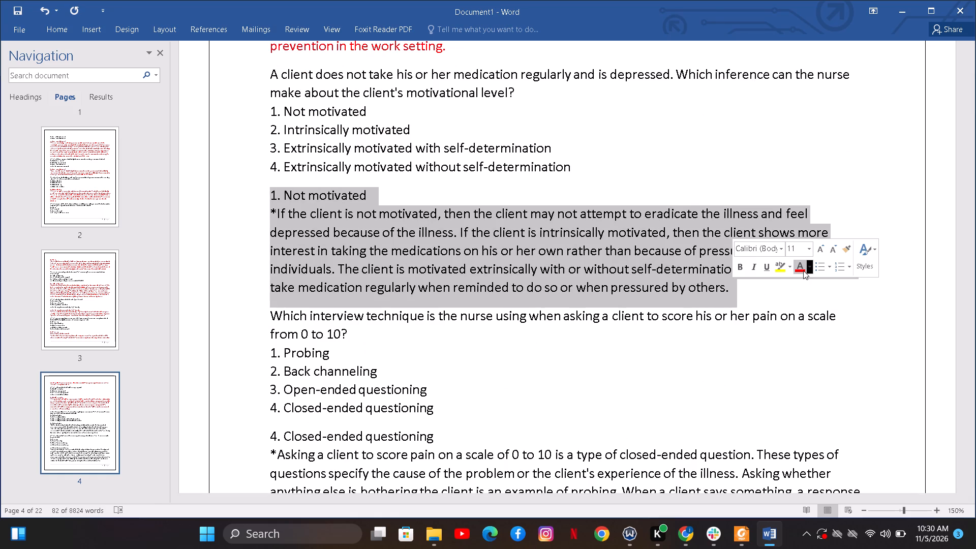
click(803, 270)
Color the "4. Closed-ended questioning" answer and its pain-scale rationale at the end of page 4 red.
scroll(511, 344, down, 4)
scroll(331, 324, down, 1)
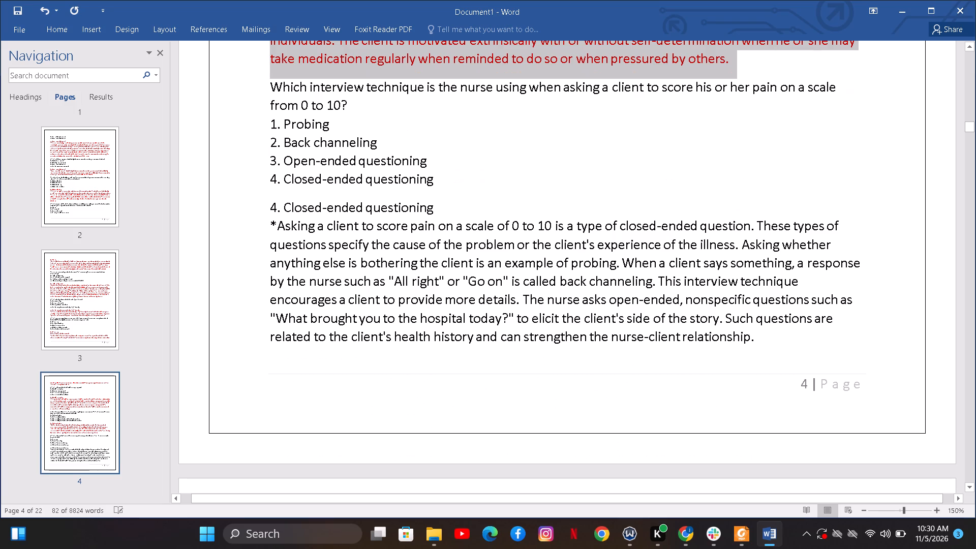
drag(267, 208, 649, 282)
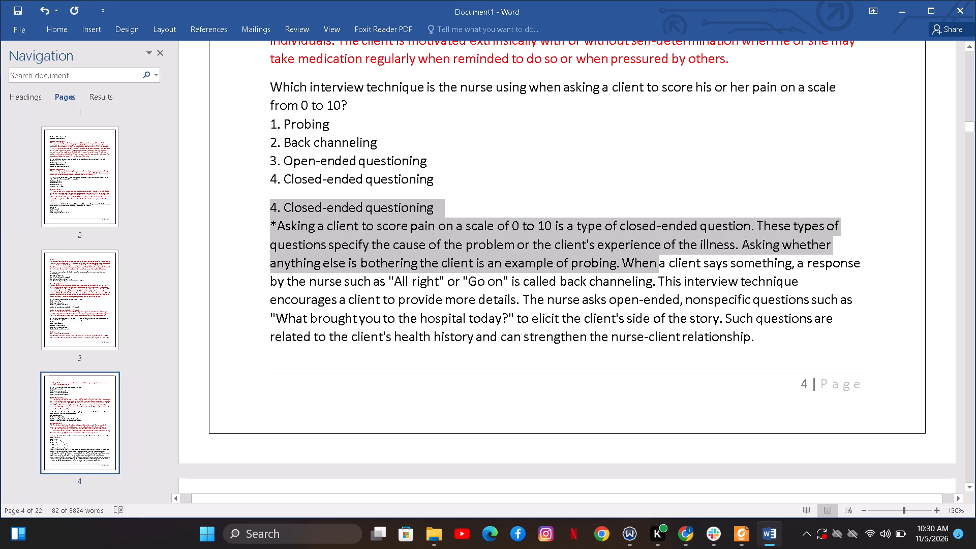
drag(649, 282, 795, 338)
click(863, 321)
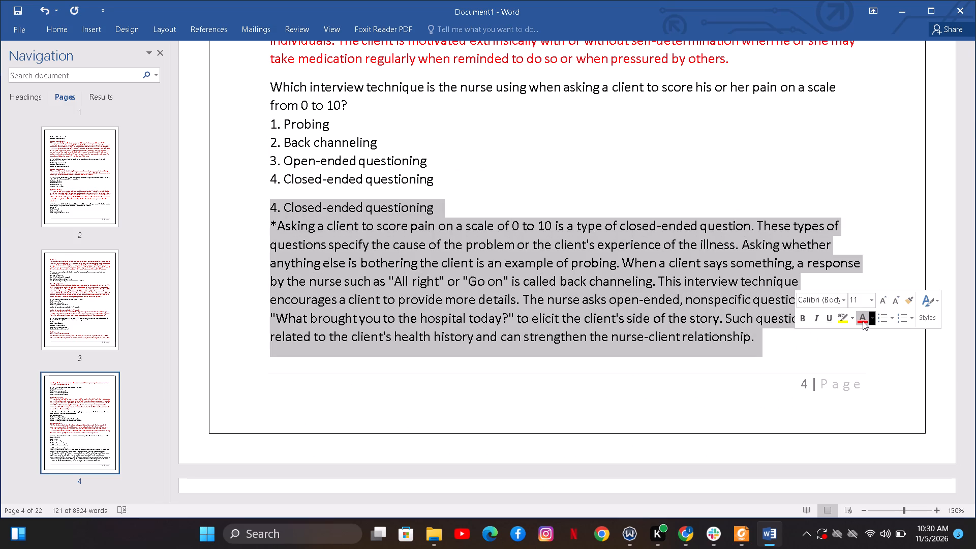
Return to page 1 and insert four blank lines above the first question about the cold pack.
scroll(376, 398, up, 12)
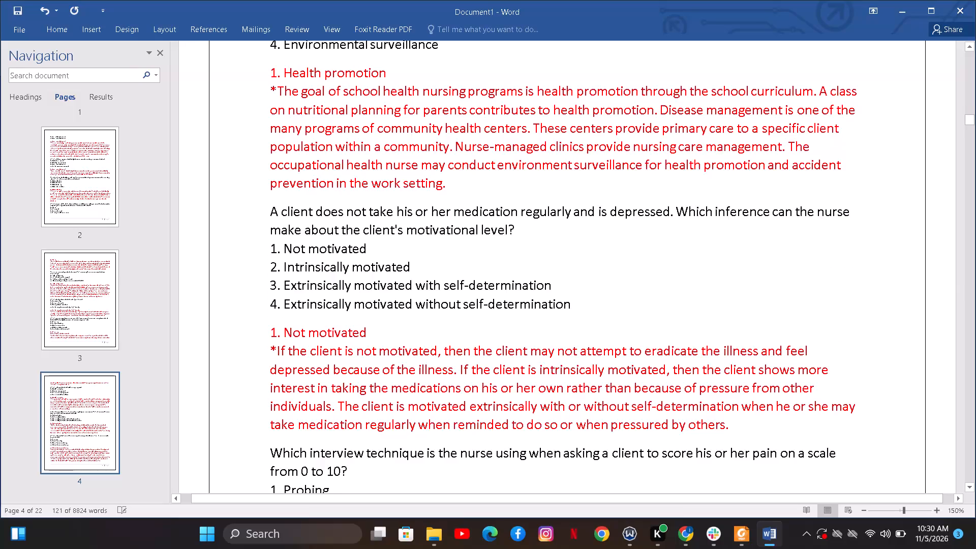
scroll(376, 397, up, 6)
drag(155, 158, 155, 158)
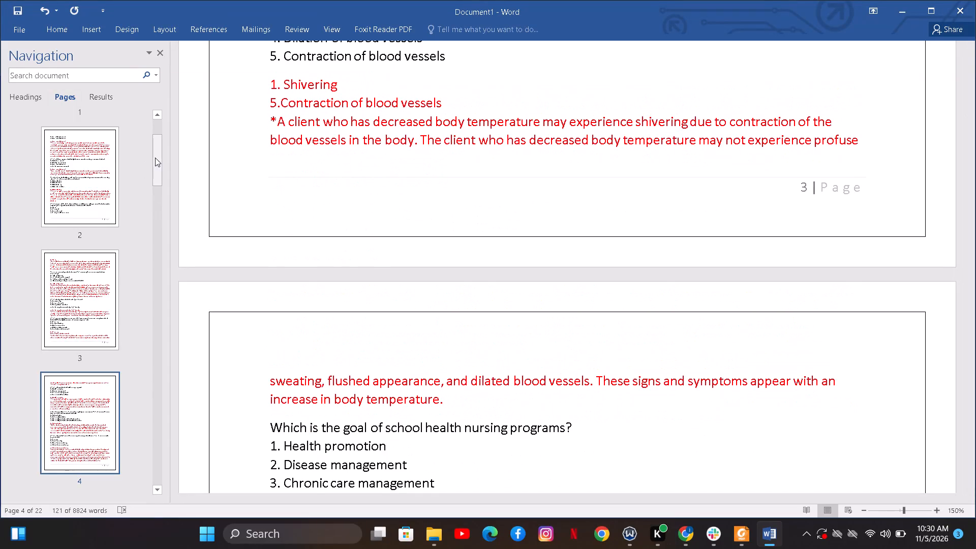
drag(155, 158, 155, 126)
click(58, 165)
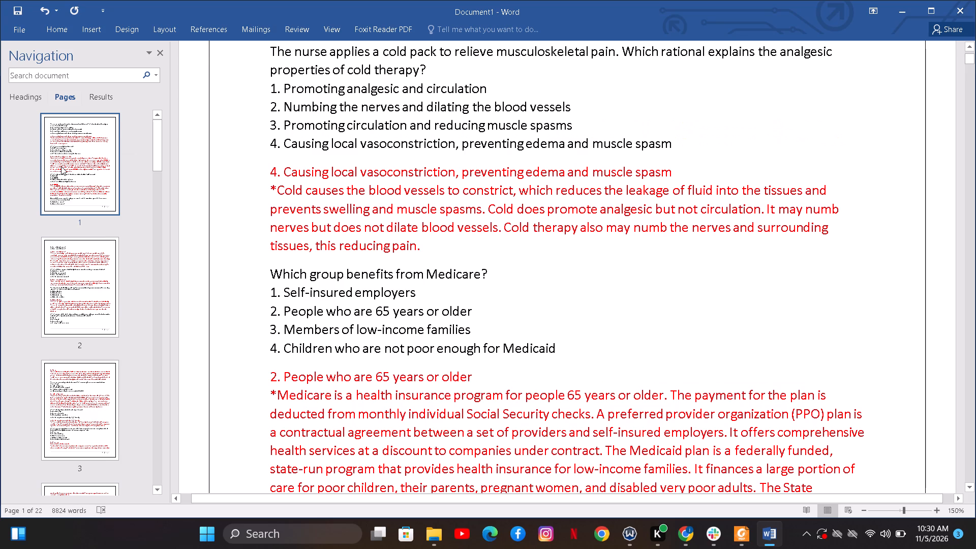
key(Return)
key(Return)
key(Return)
key(Return)
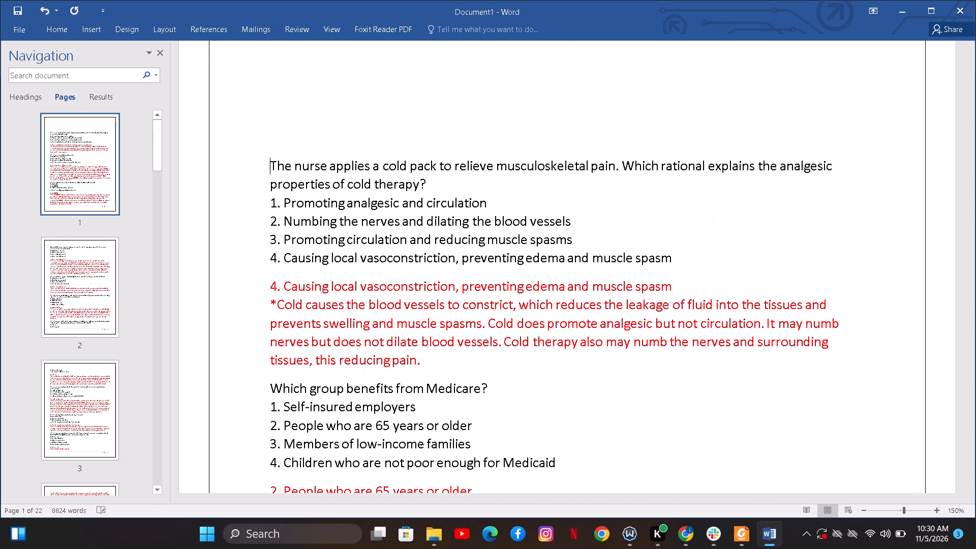
Apply the Title style to the empty first line of page 1.
scroll(175, 123, up, 1)
scroll(355, 113, up, 3)
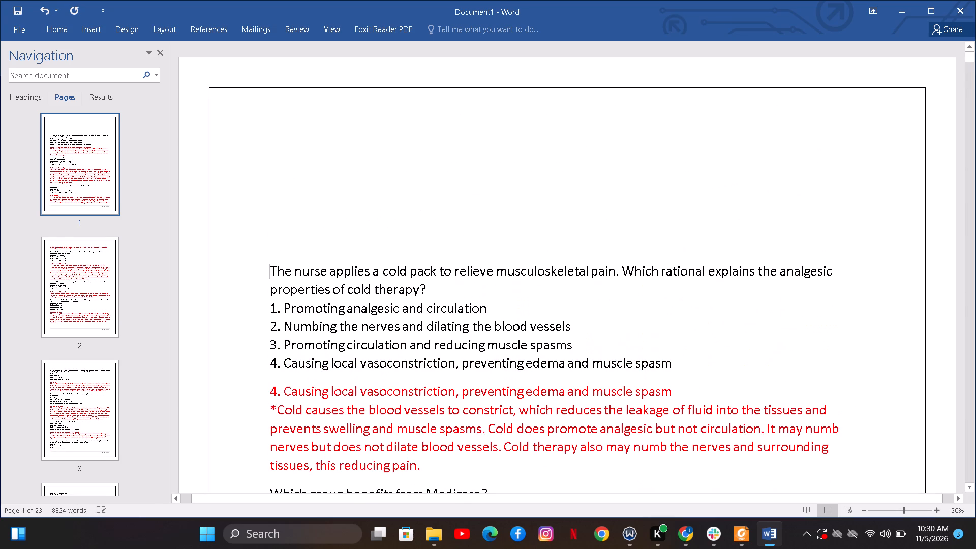
click(356, 143)
click(62, 33)
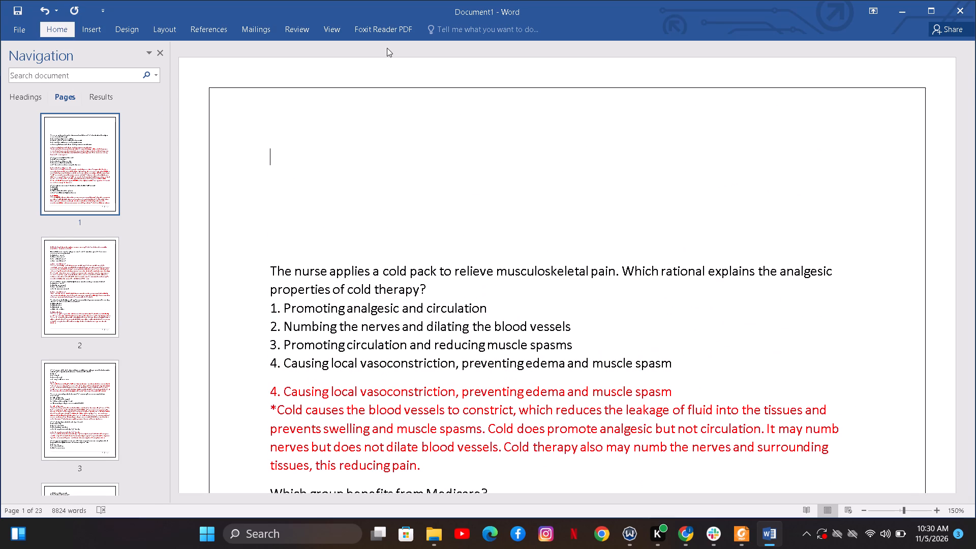
click(594, 52)
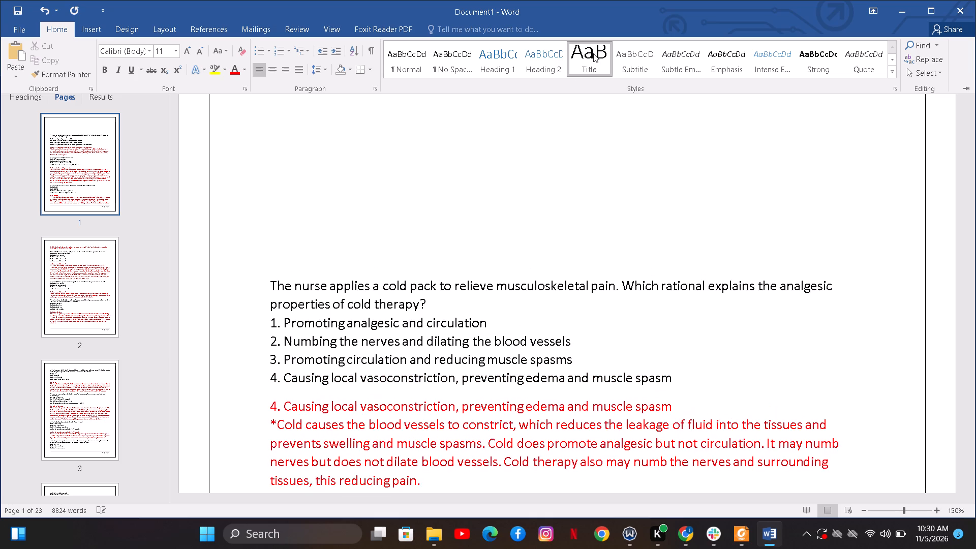
scroll(437, 176, up, 3)
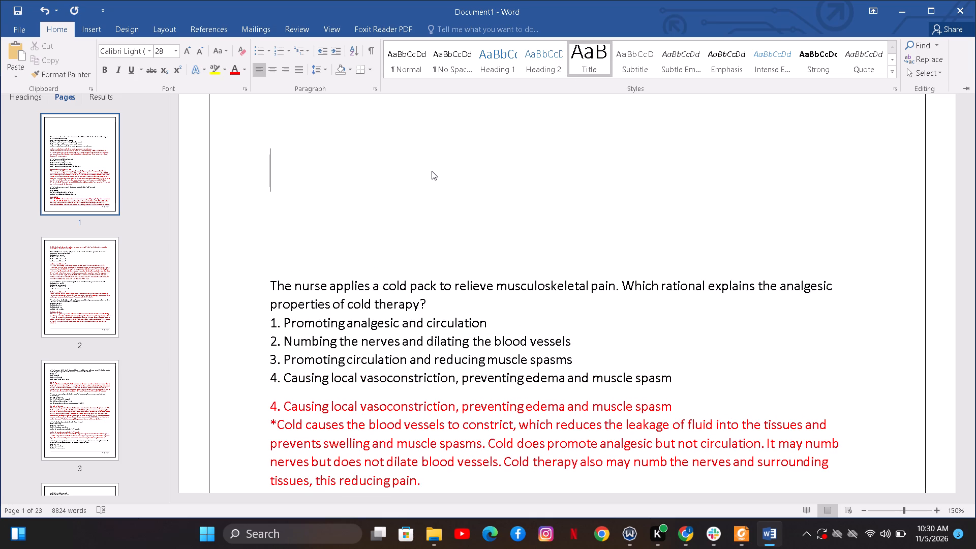
Copy the heading text from "EXAM WITH ACTUAL" to "2026/2027" out of the ANSC 4395 PDF in GAITOO and paste it atop page 1.
click(440, 535)
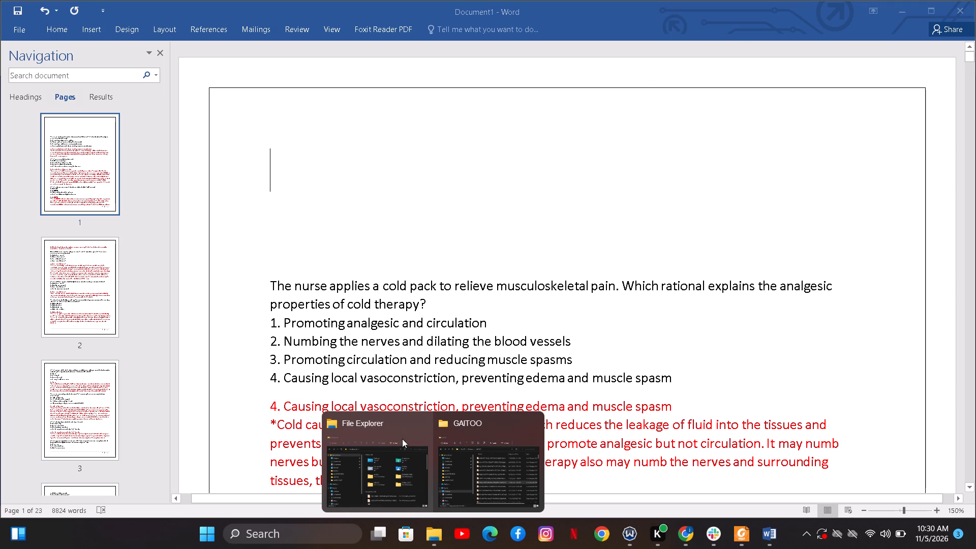
click(481, 484)
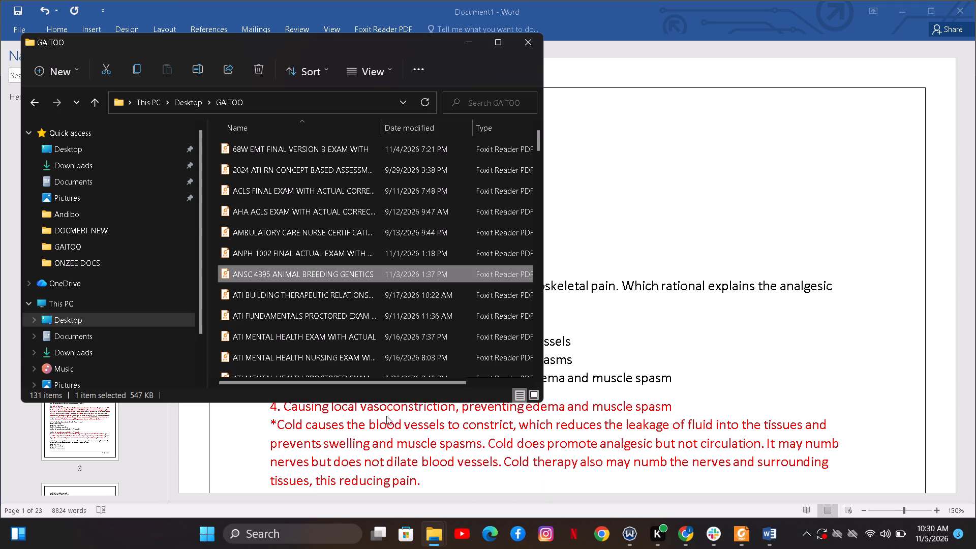
click(372, 276)
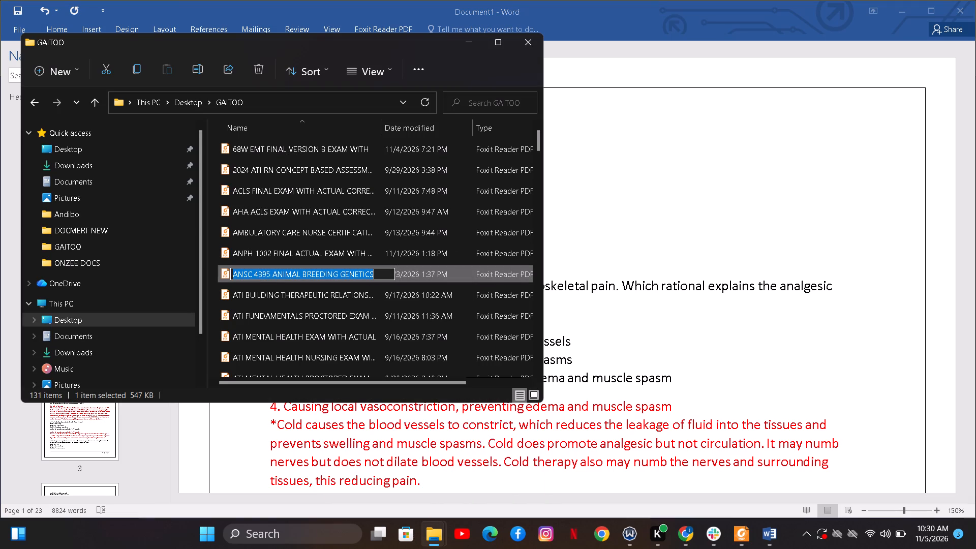
double_click(437, 274)
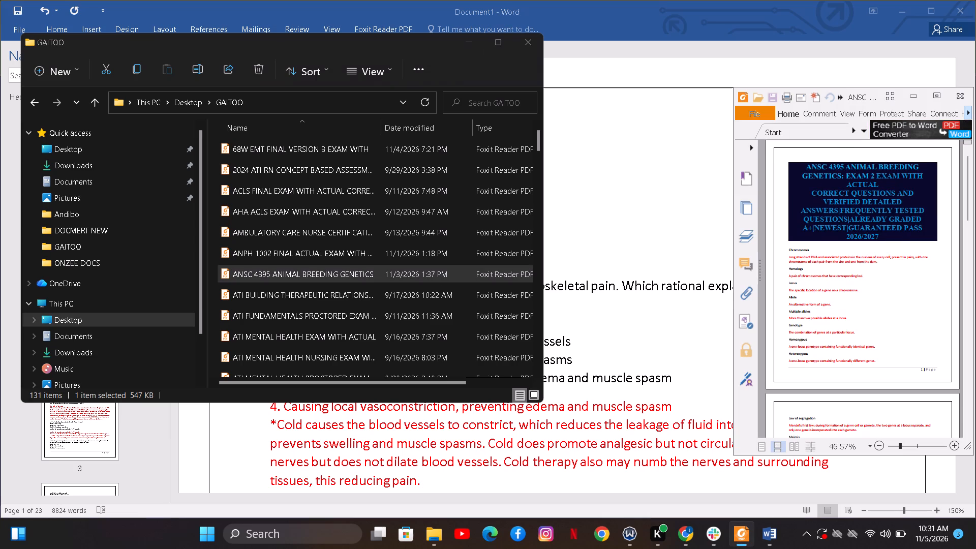
key(ctrl+c)
key(ctrl+c)
key(ctrl+c)
click(619, 183)
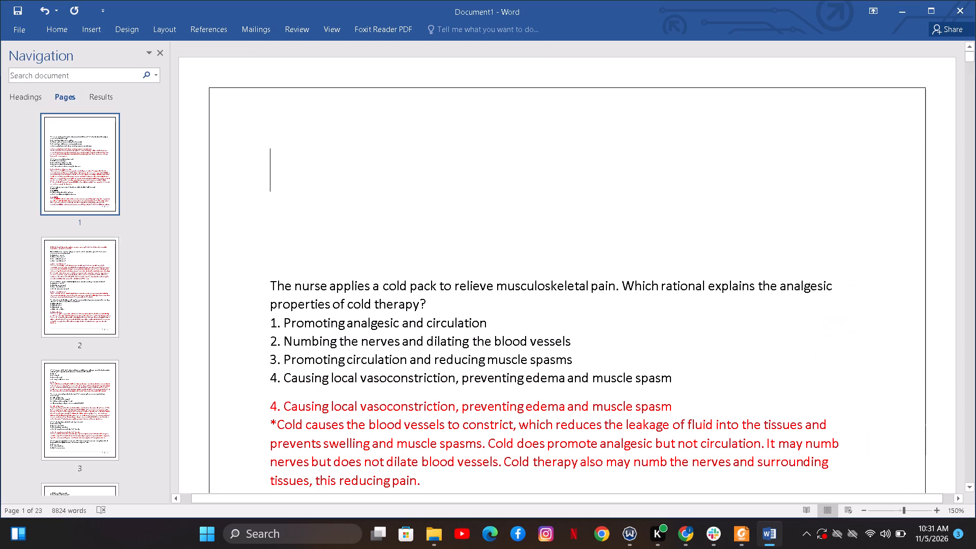
key(ctrl+v)
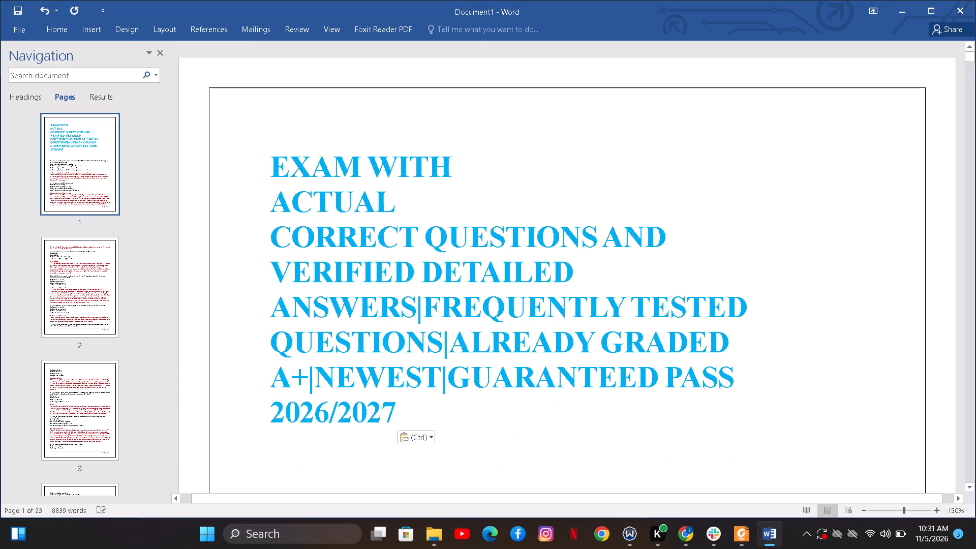
Copy the set name "EAQ NCLEX" from the Quizlet page and place it before "EXAM WITH" on the same line, separated by a space.
click(270, 168)
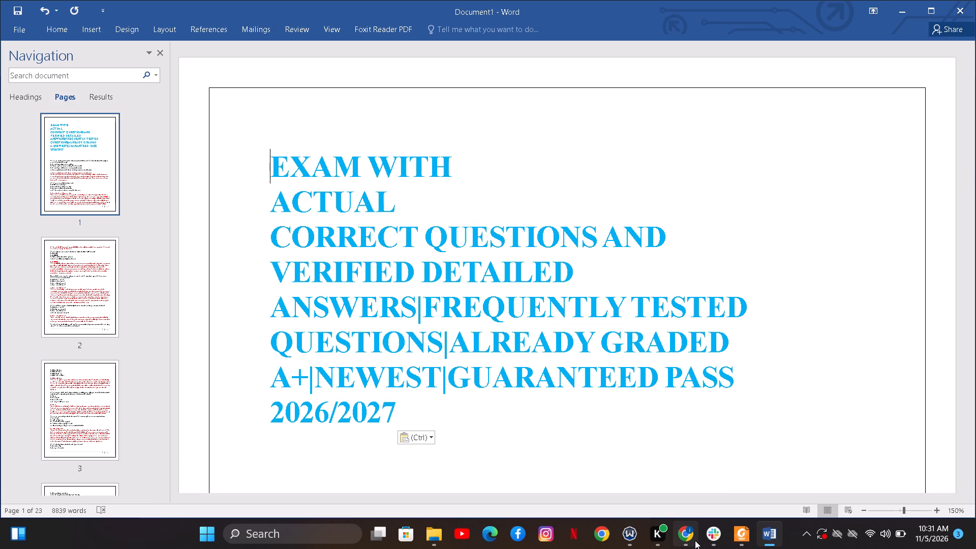
click(685, 535)
scroll(443, 318, up, 4)
scroll(444, 317, down, 1)
scroll(444, 317, up, 19)
scroll(441, 289, up, 2)
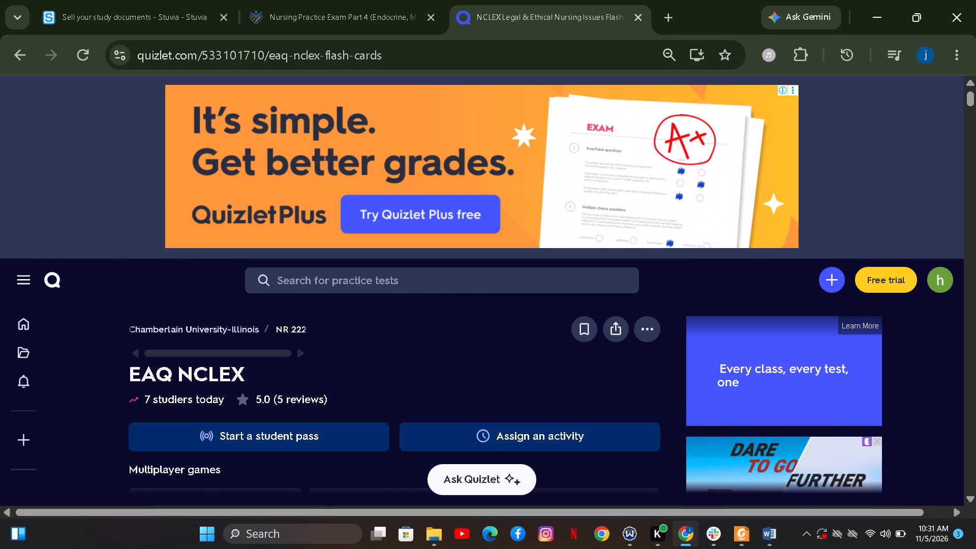
drag(132, 375, 248, 360)
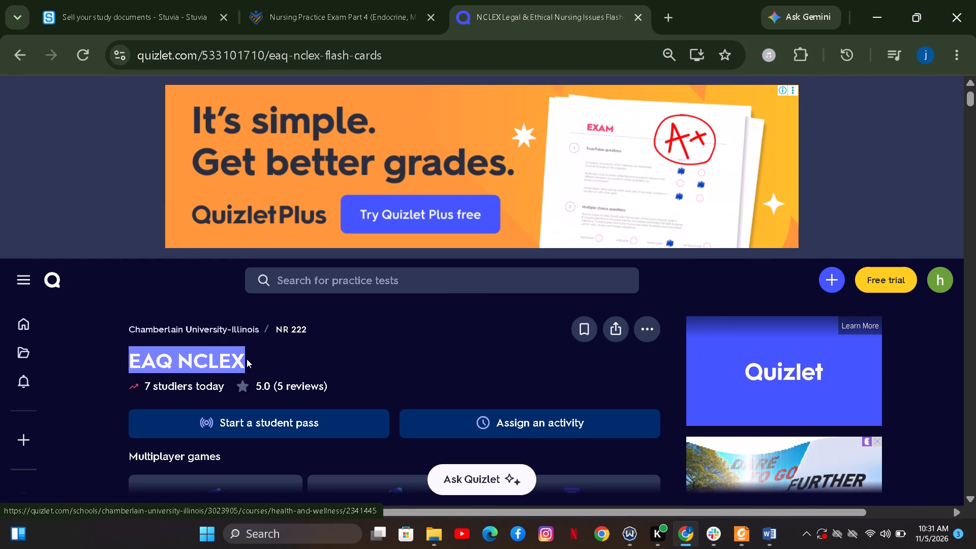
key(ctrl+c)
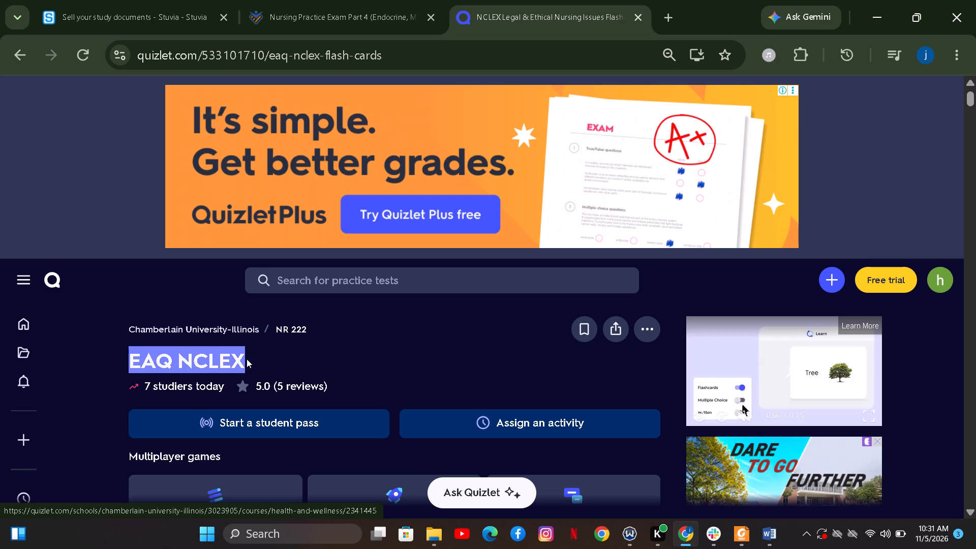
key(ctrl+c)
click(761, 530)
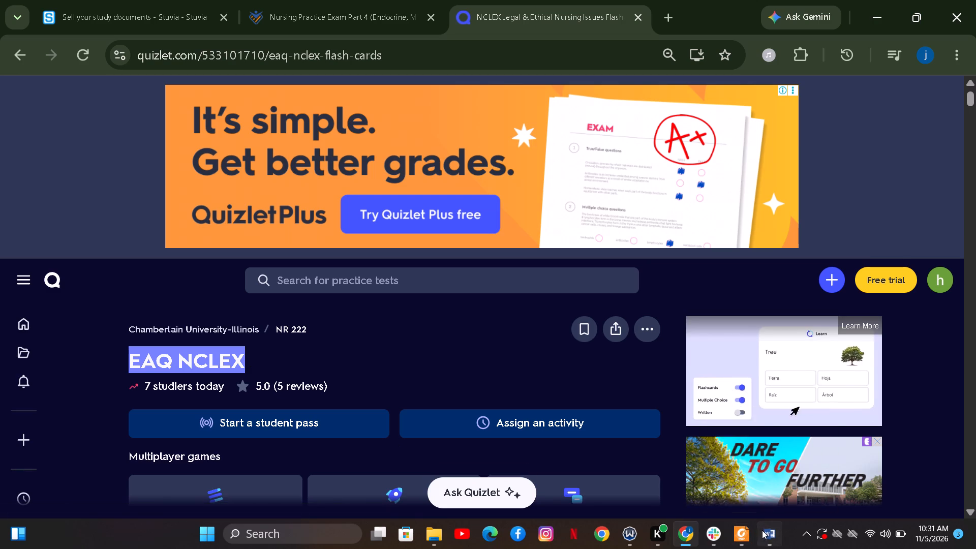
key(ctrl+v)
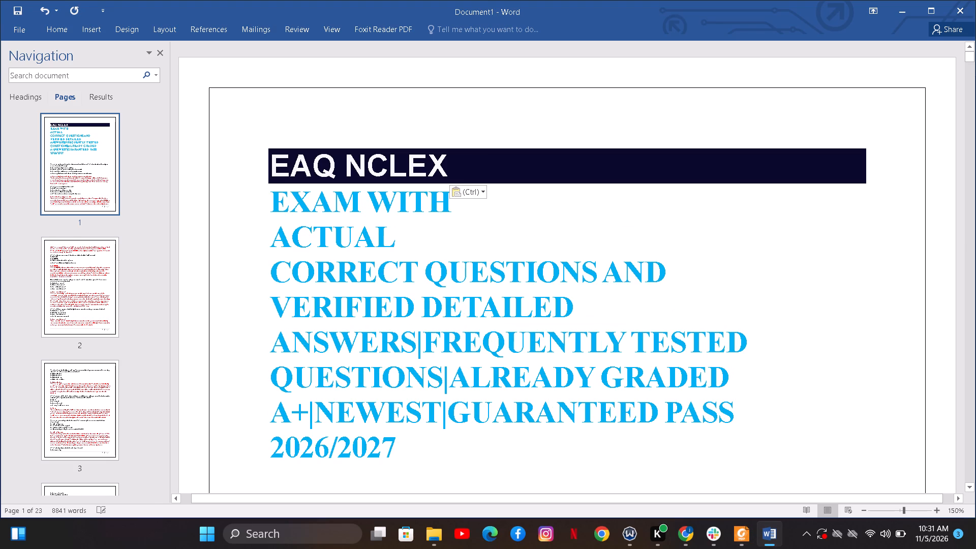
key(BackSpace)
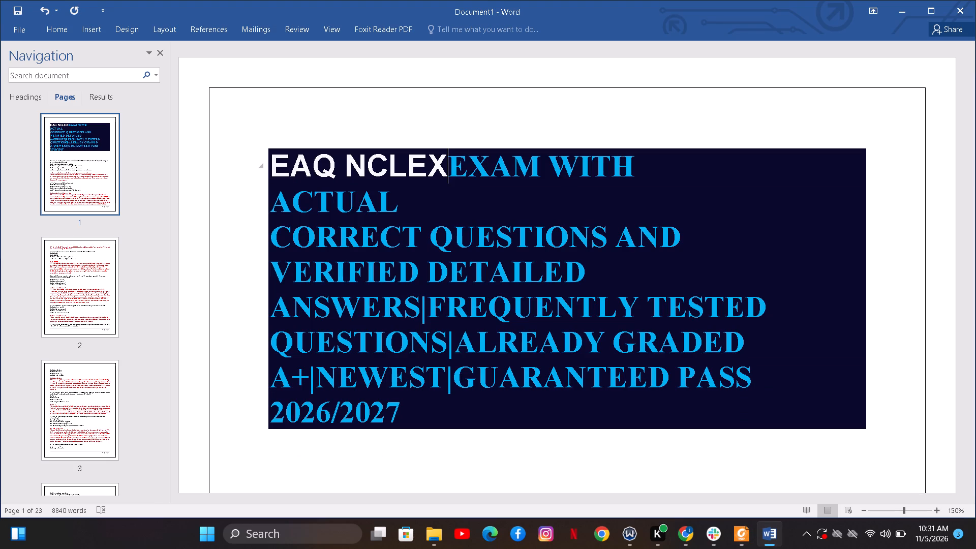
key(space)
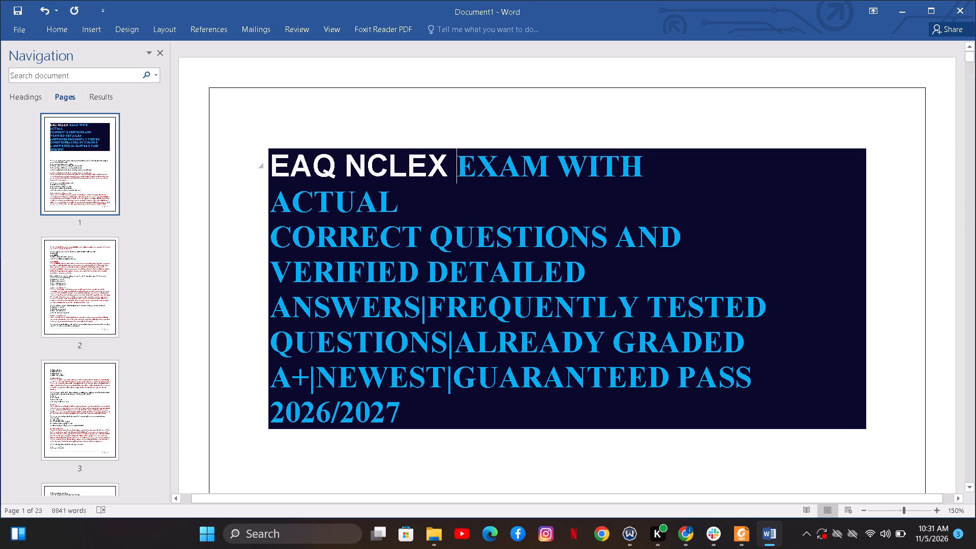
Format "EAQ NCLEX" in the heading as Times New Roman, size 28, in the standard light blue.
drag(273, 156, 434, 164)
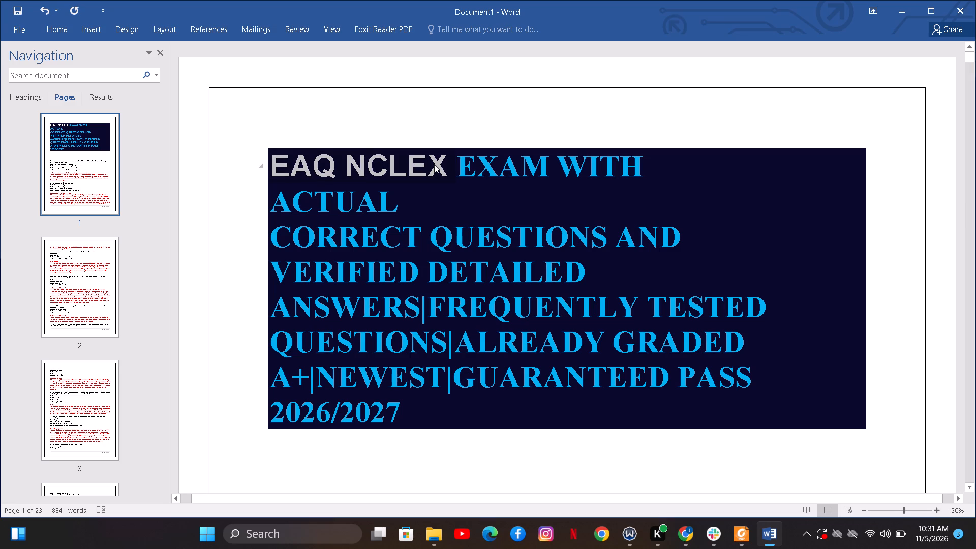
click(57, 31)
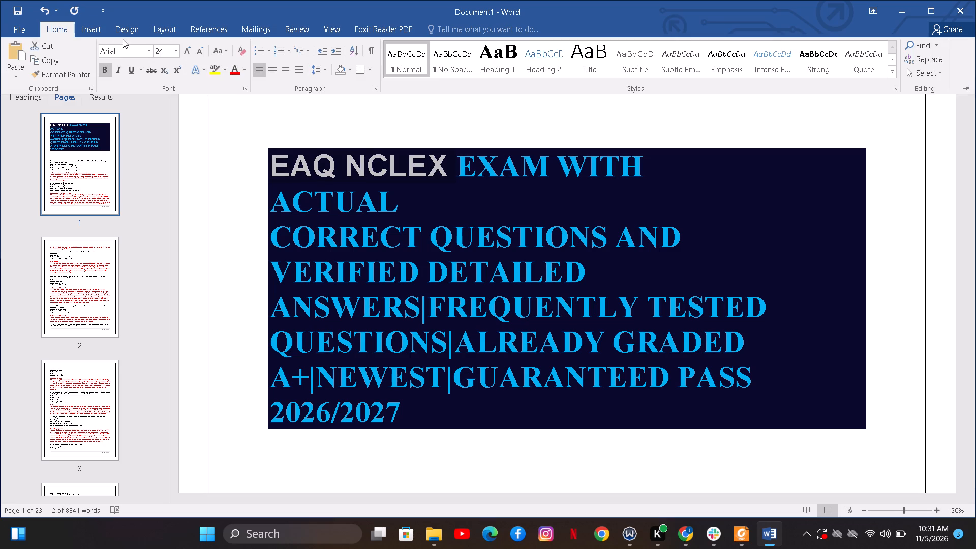
click(146, 52)
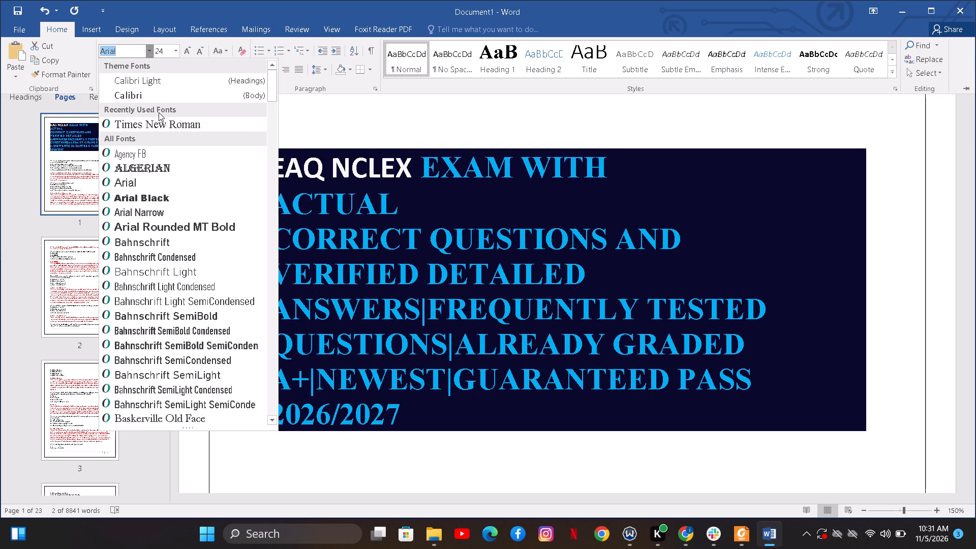
click(163, 125)
click(178, 47)
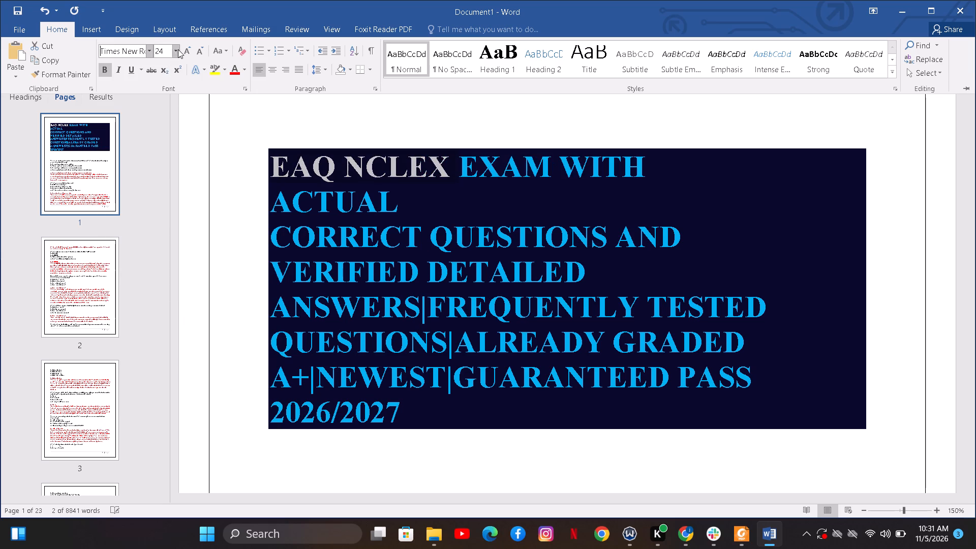
click(165, 208)
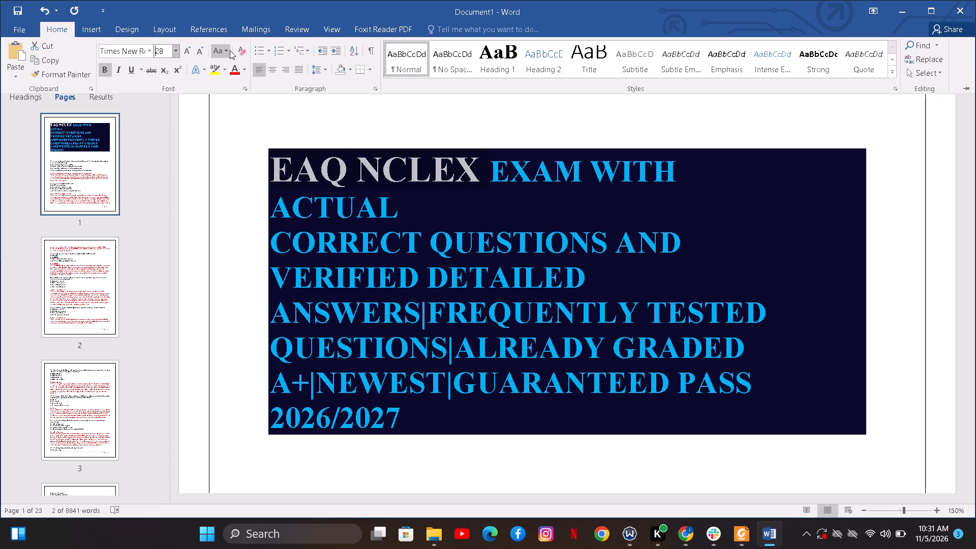
click(244, 65)
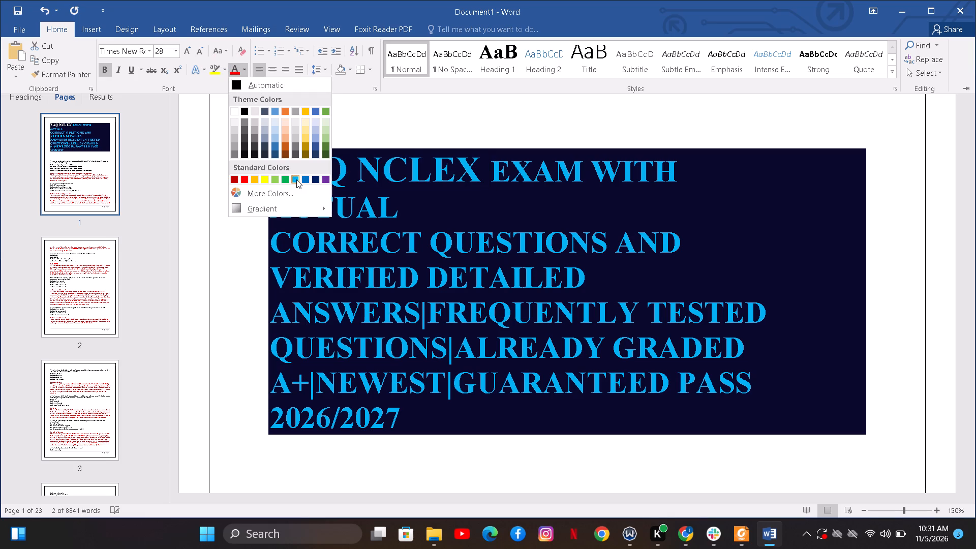
click(297, 179)
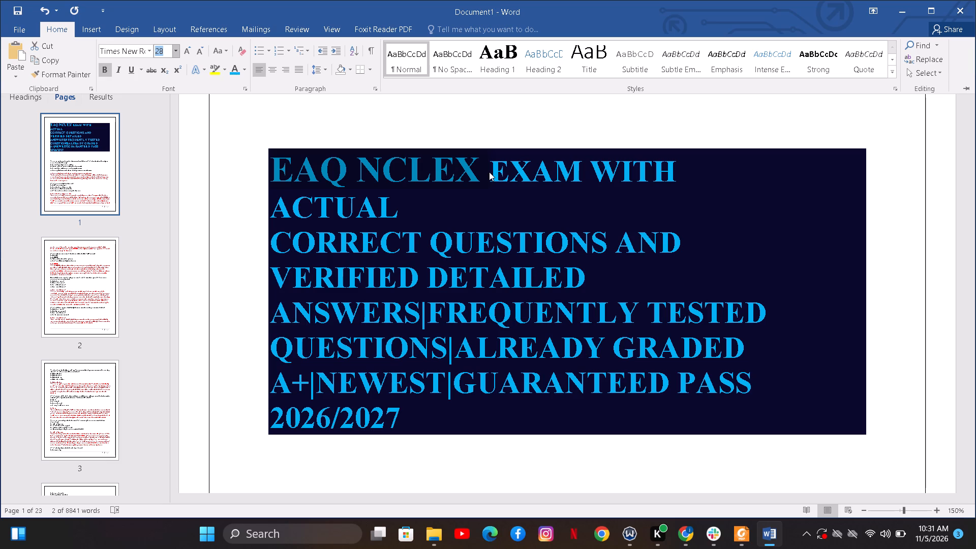
Set the heading text from "EXAM WITH" through "2026/2027" to font size 28.
click(494, 168)
drag(495, 169, 547, 280)
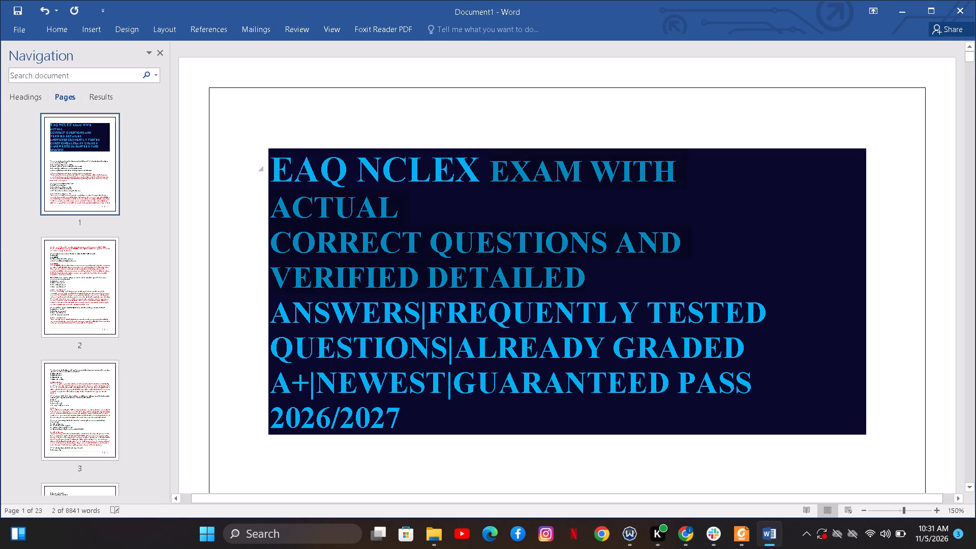
drag(547, 280, 556, 394)
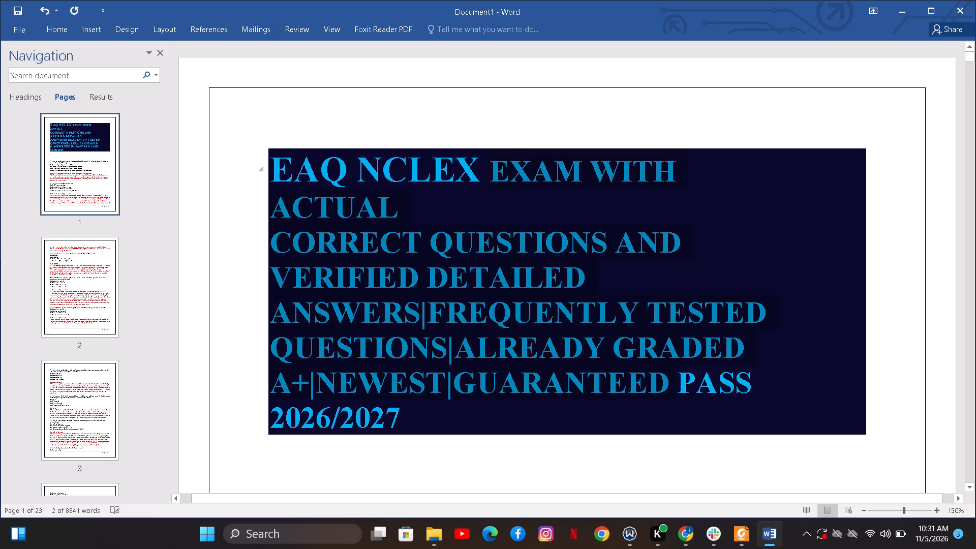
drag(556, 394, 624, 418)
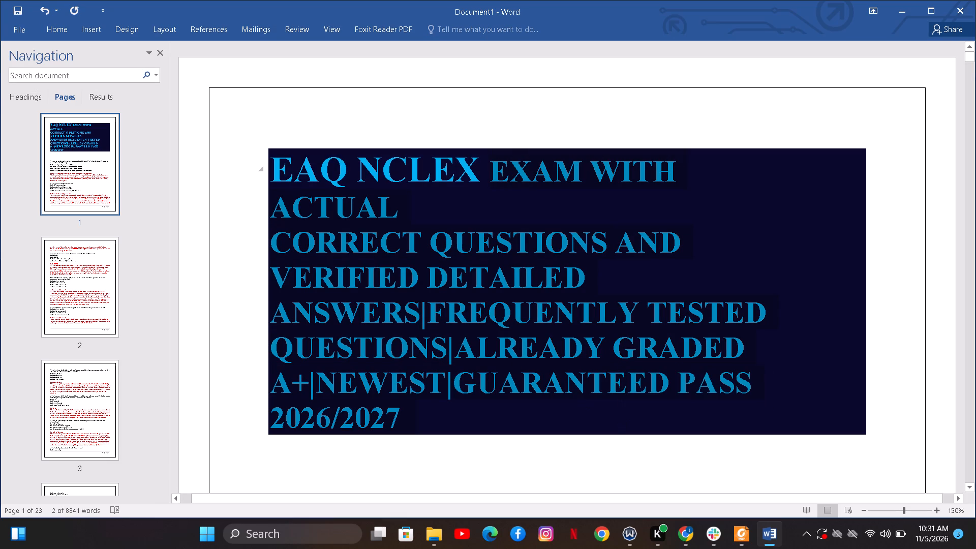
click(58, 24)
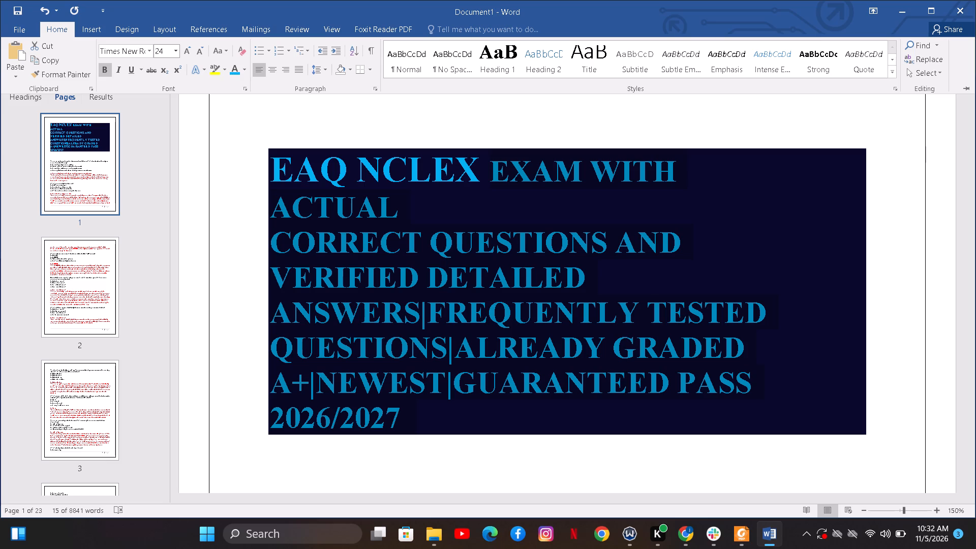
click(175, 49)
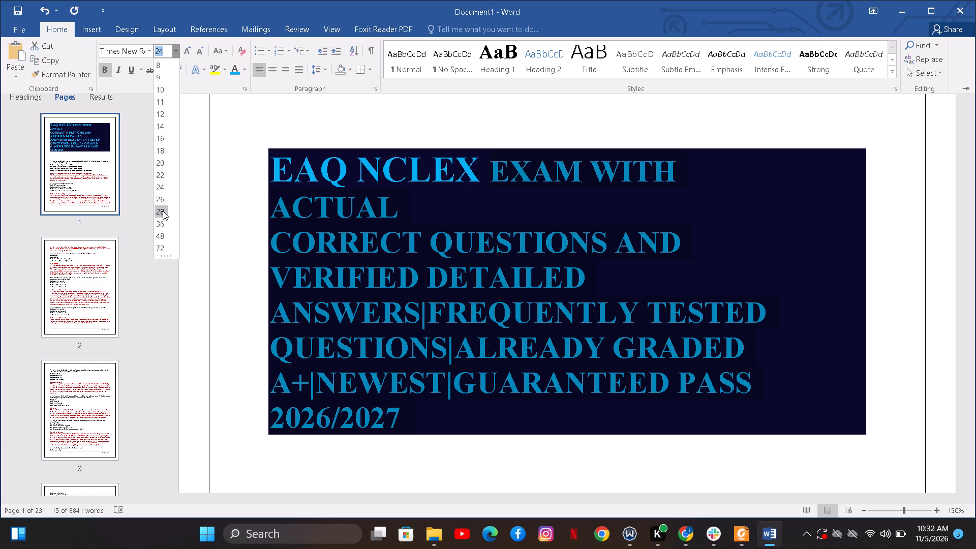
click(164, 211)
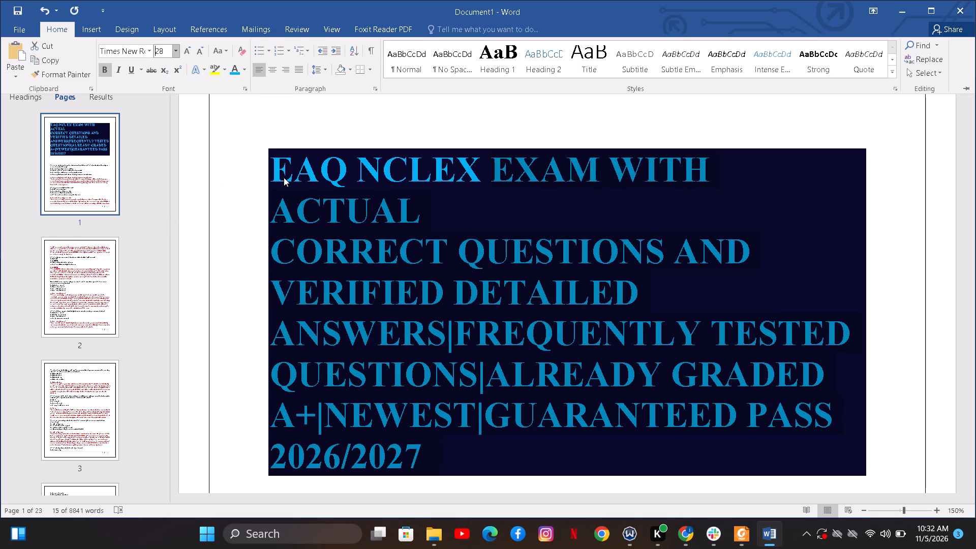
Center the whole heading from "EAQ NCLEX" through "2026/2027" and reduce its font size to 22.
click(279, 168)
drag(278, 168, 306, 169)
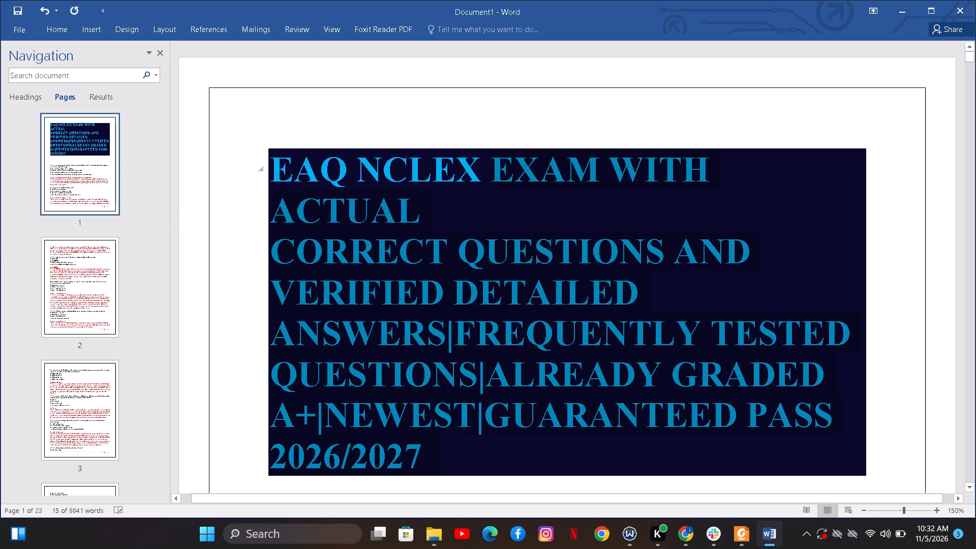
drag(306, 169, 445, 450)
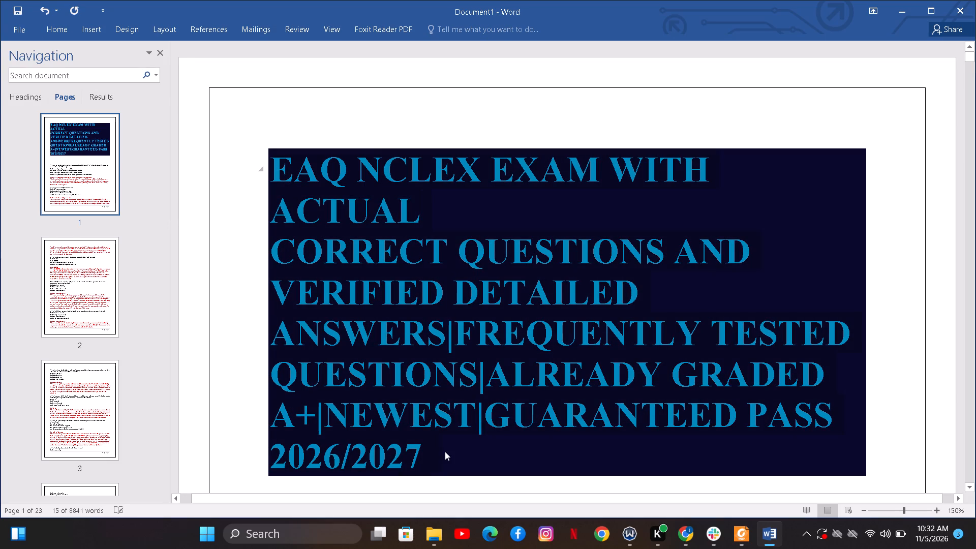
click(60, 25)
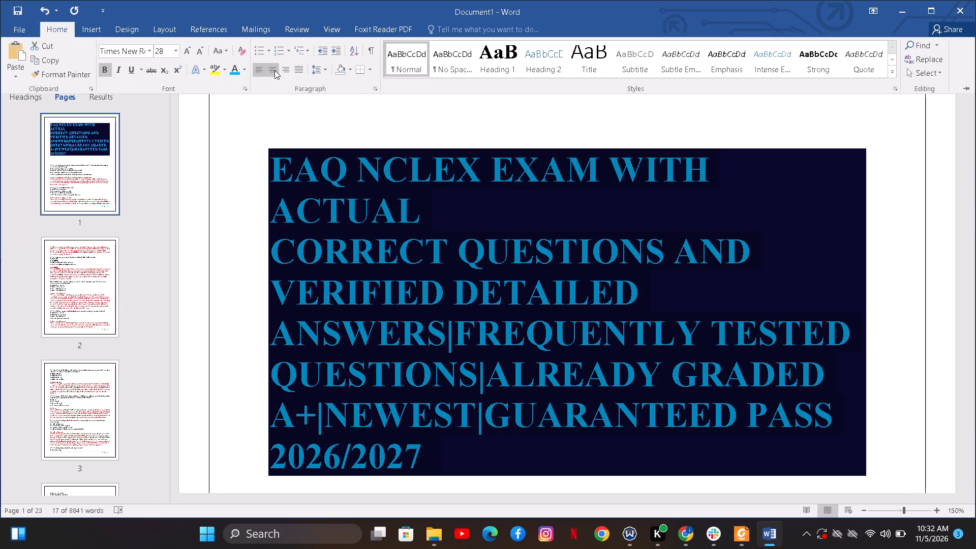
click(277, 71)
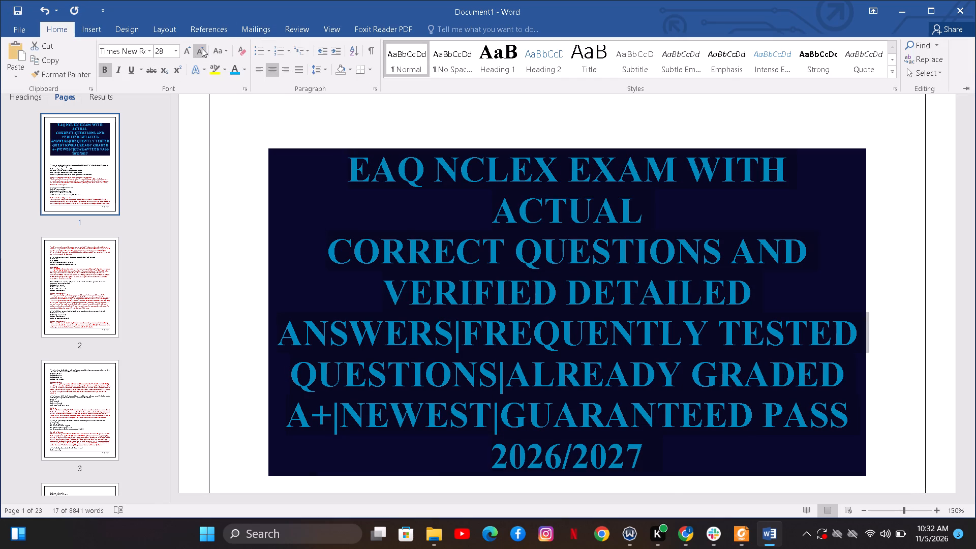
click(203, 48)
click(204, 48)
click(204, 48)
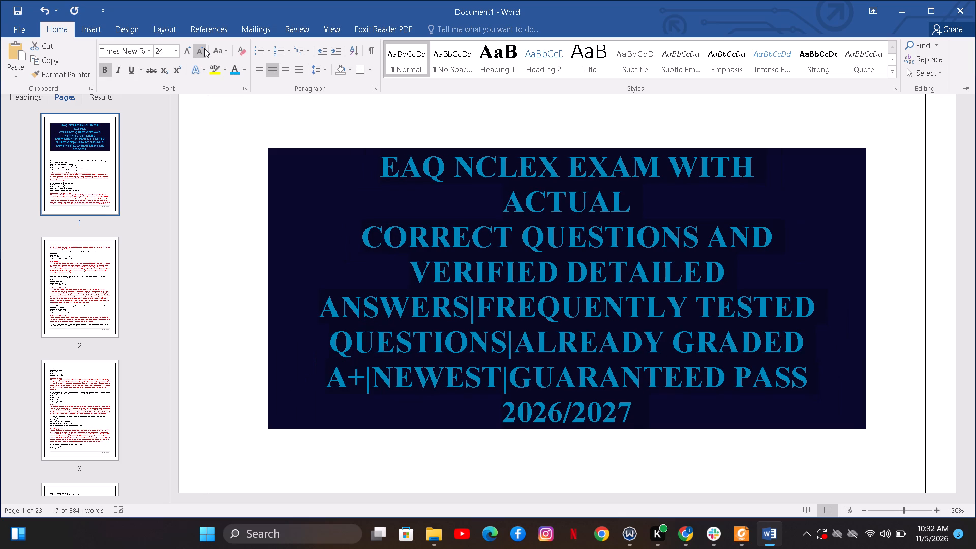
Delete two blank lines between the heading and the first question on page 1.
scroll(497, 283, down, 5)
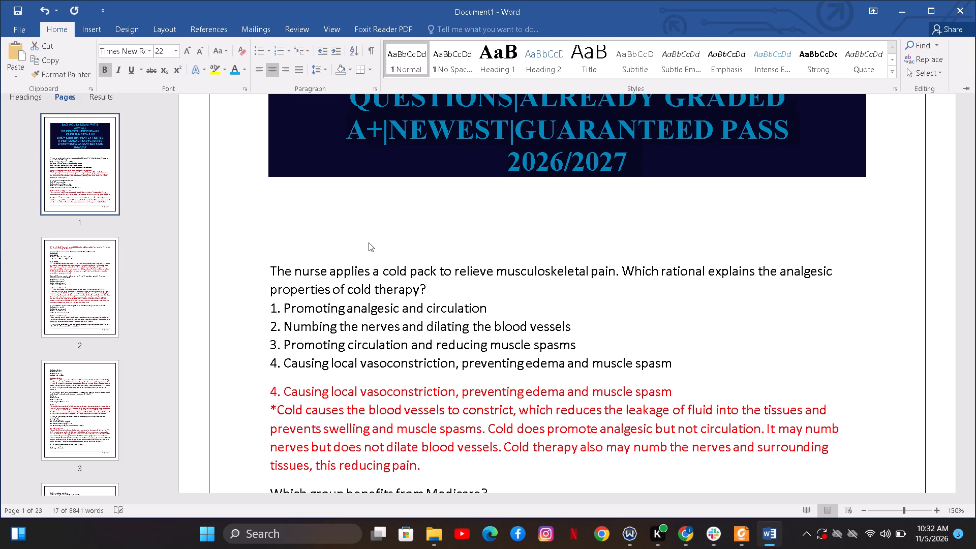
click(304, 245)
click(291, 248)
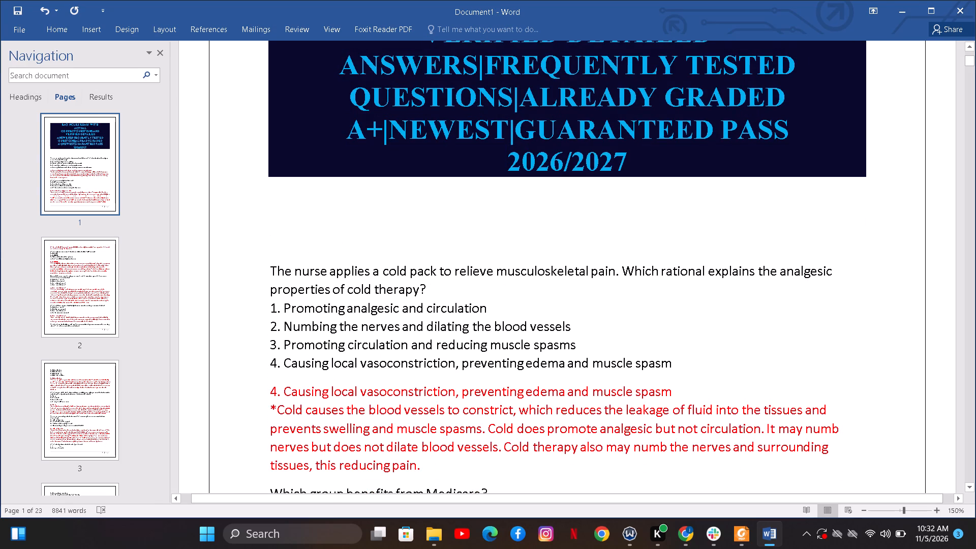
key(BackSpace)
key(BackSpace)
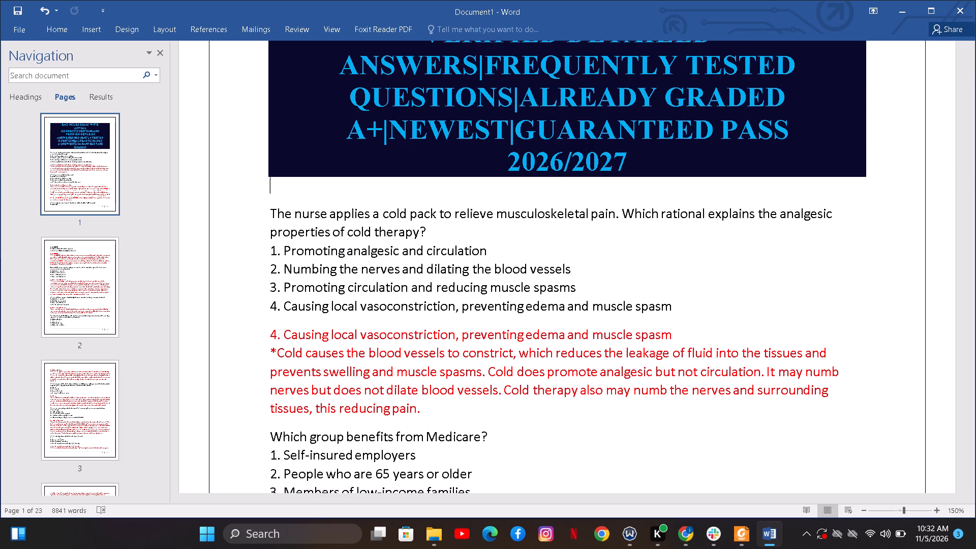
key(ctrl+c)
Save the document as a PDF named "EAQ NCLEX EXAM WITH" in the GAITOO folder on the Desktop.
key(ctrl+s)
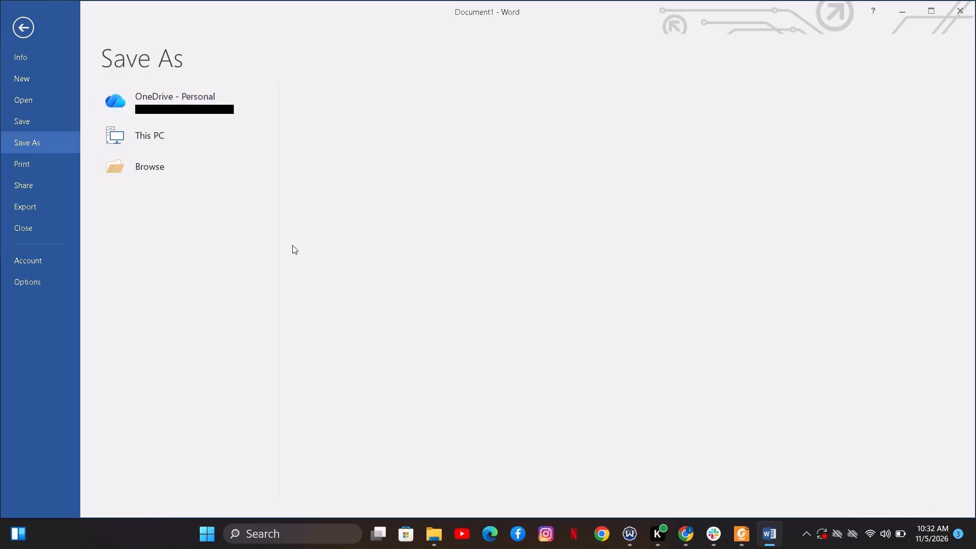
click(158, 128)
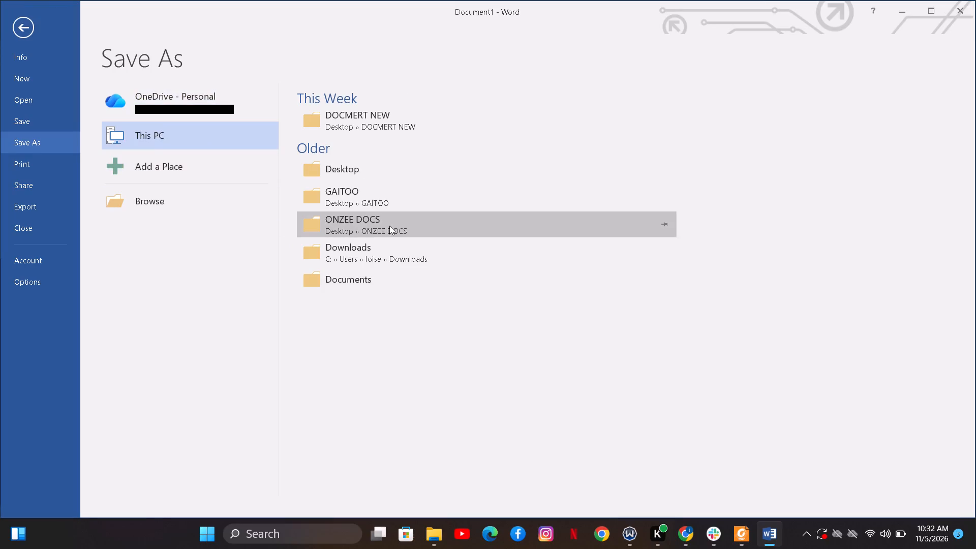
click(372, 204)
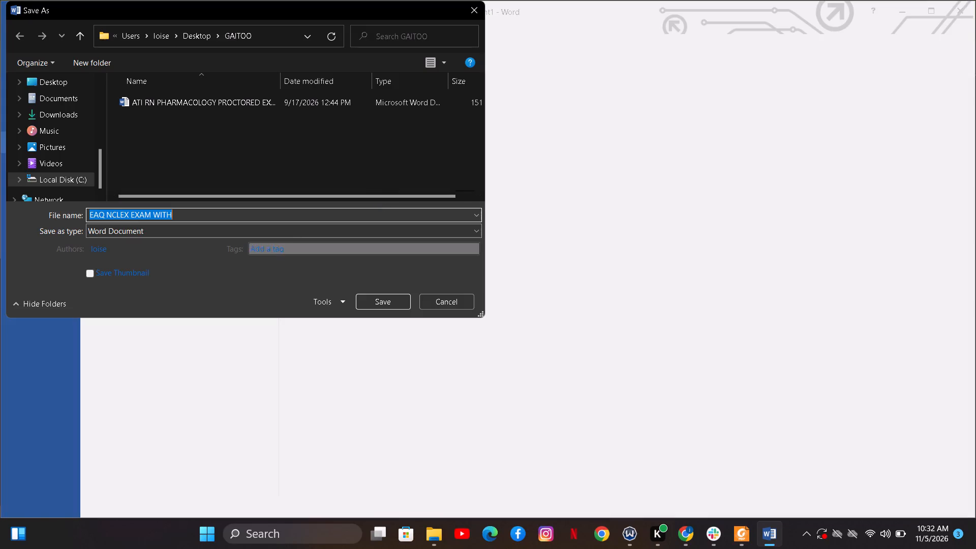
click(299, 232)
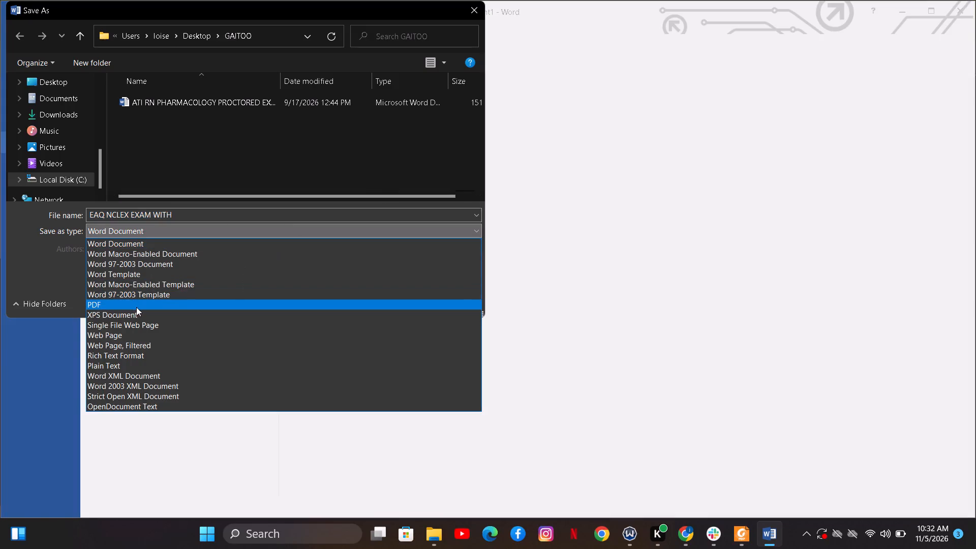
click(136, 307)
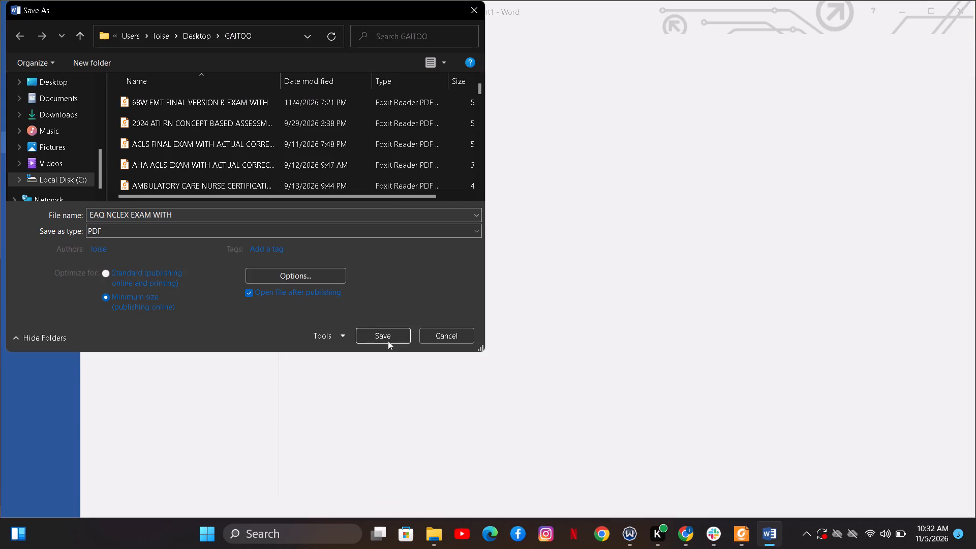
click(389, 338)
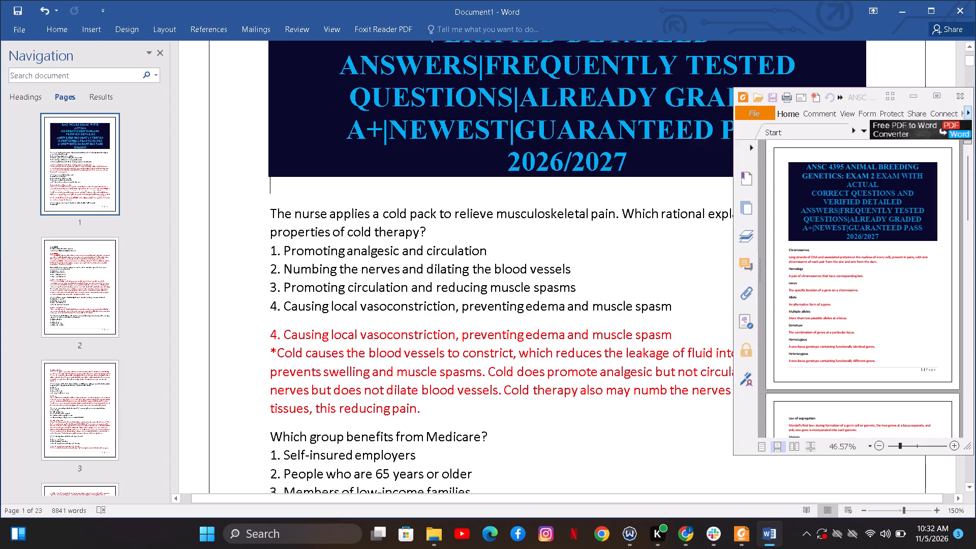
Switch to Chrome, return to the Quizlet search results and preview the "NU 311 Clinical Nursing Skills Exam 1 South Alabama" set.
click(688, 538)
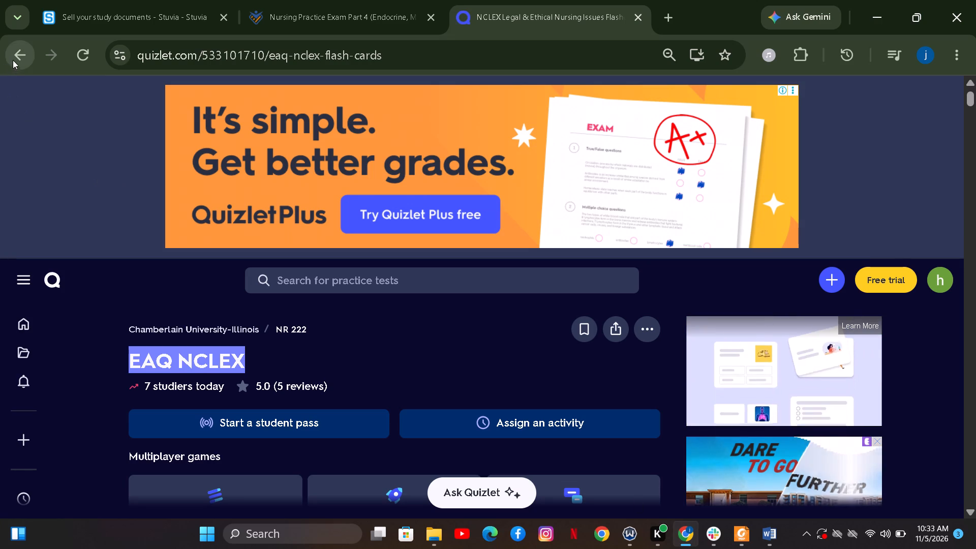
click(13, 56)
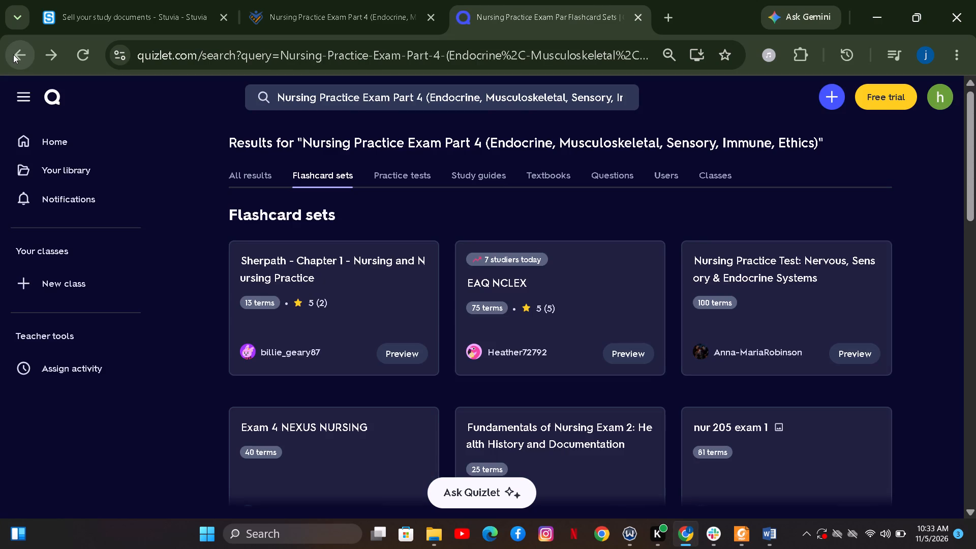
scroll(566, 235, down, 3)
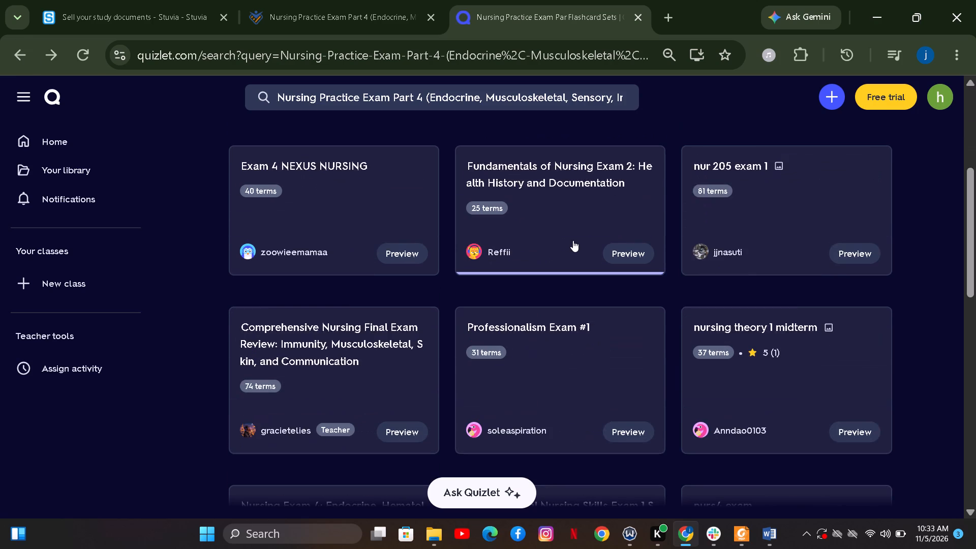
scroll(574, 240, down, 3)
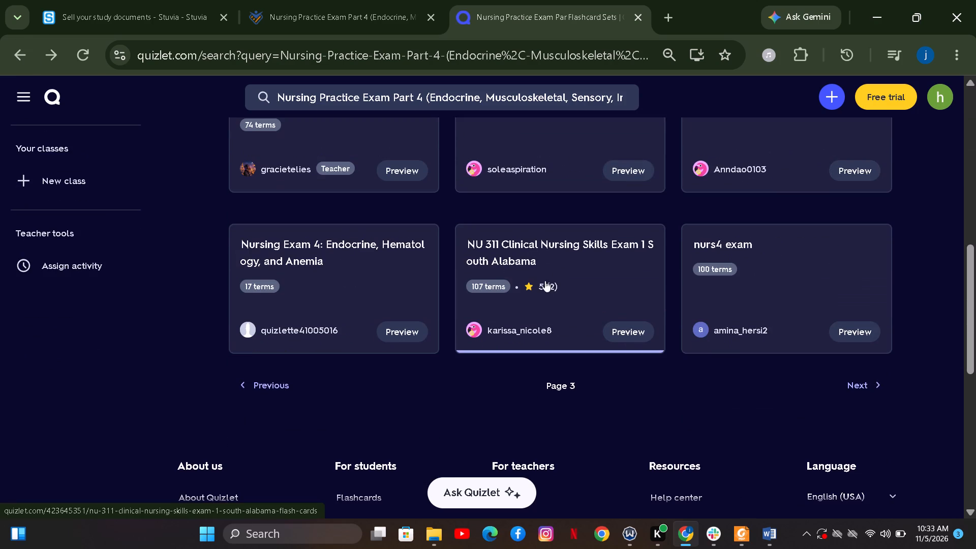
click(616, 329)
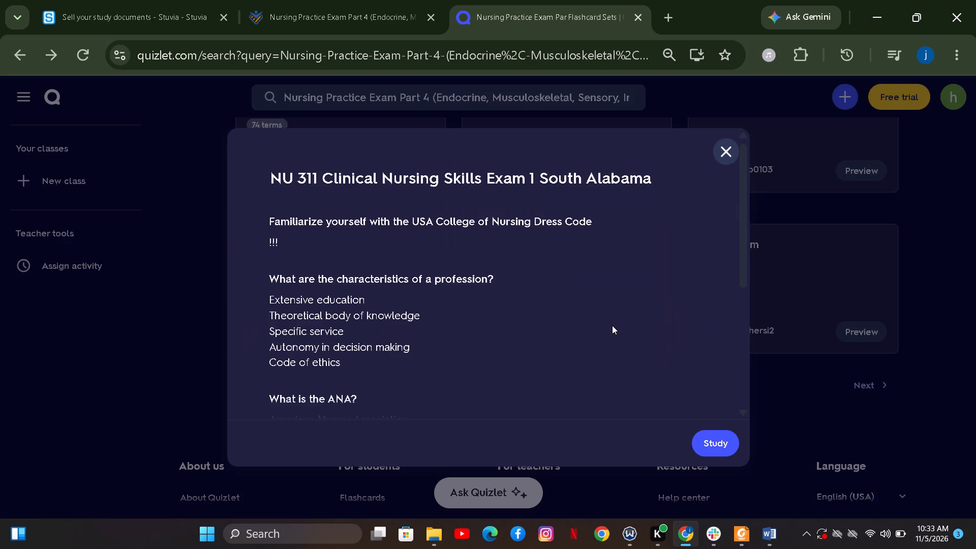
scroll(399, 271, down, 3)
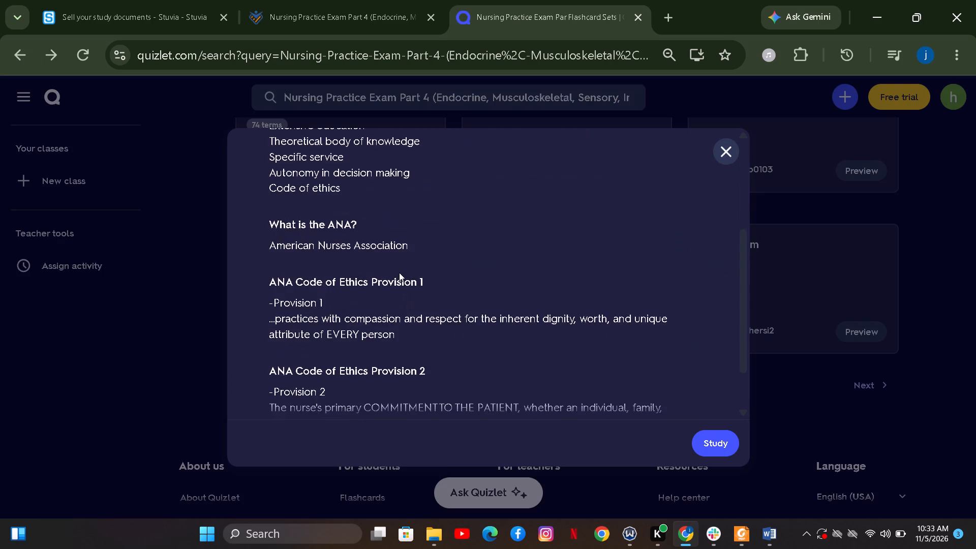
scroll(399, 272, down, 1)
click(718, 152)
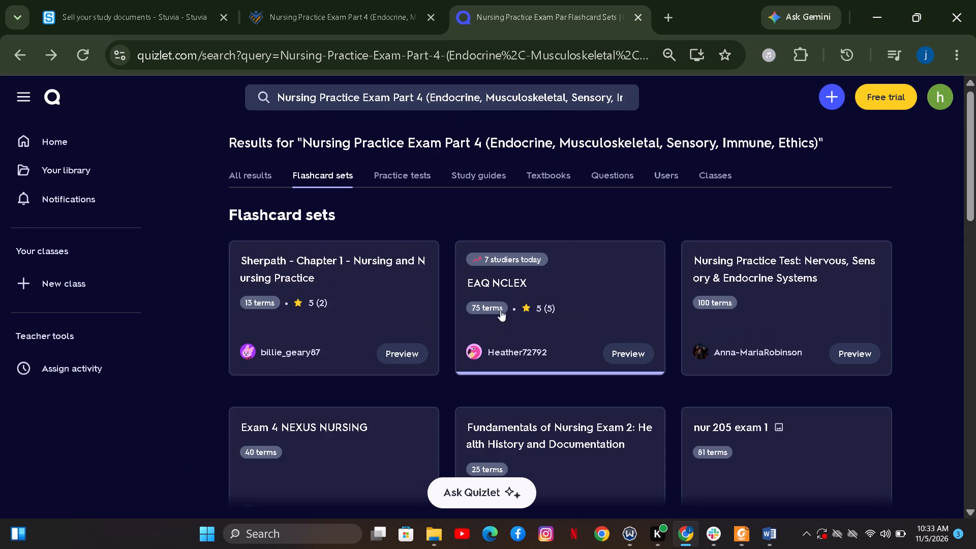
Look through the flashcard sets on results page 3 for a suitable exam, and move on to the following results page.
scroll(570, 321, down, 4)
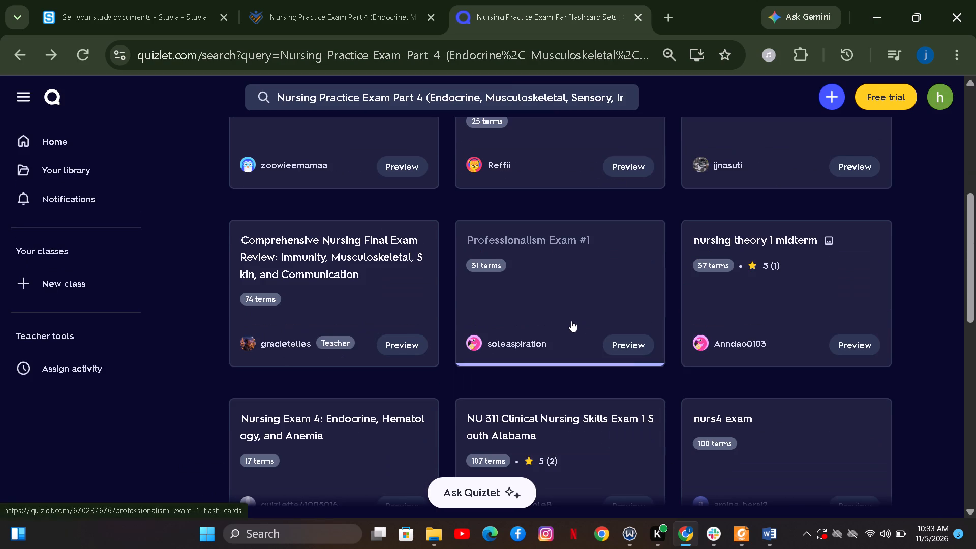
scroll(573, 320, down, 7)
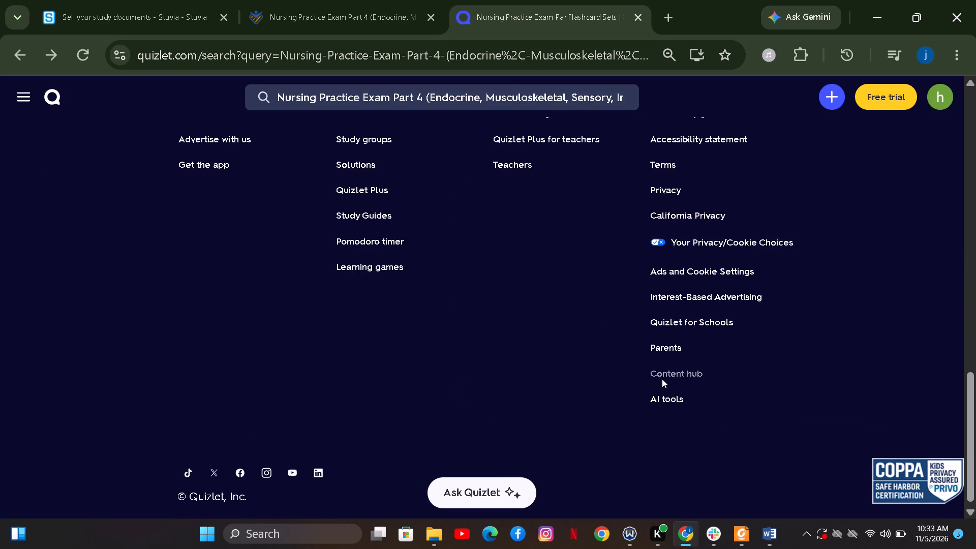
scroll(602, 365, up, 15)
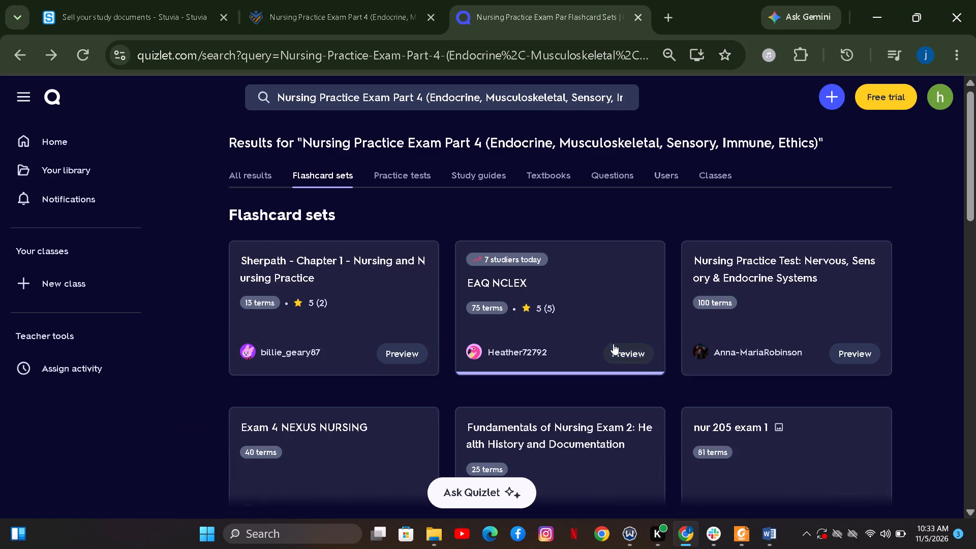
scroll(613, 344, down, 6)
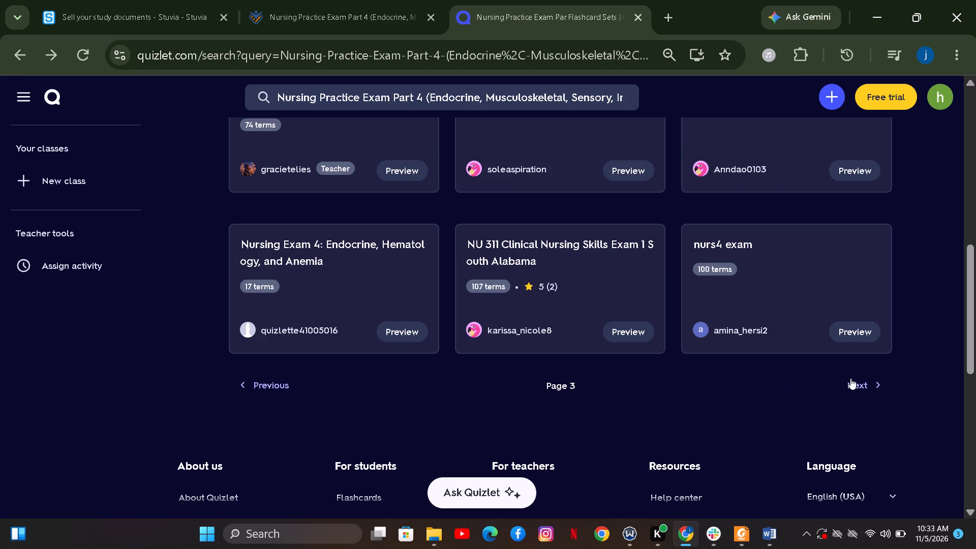
click(854, 379)
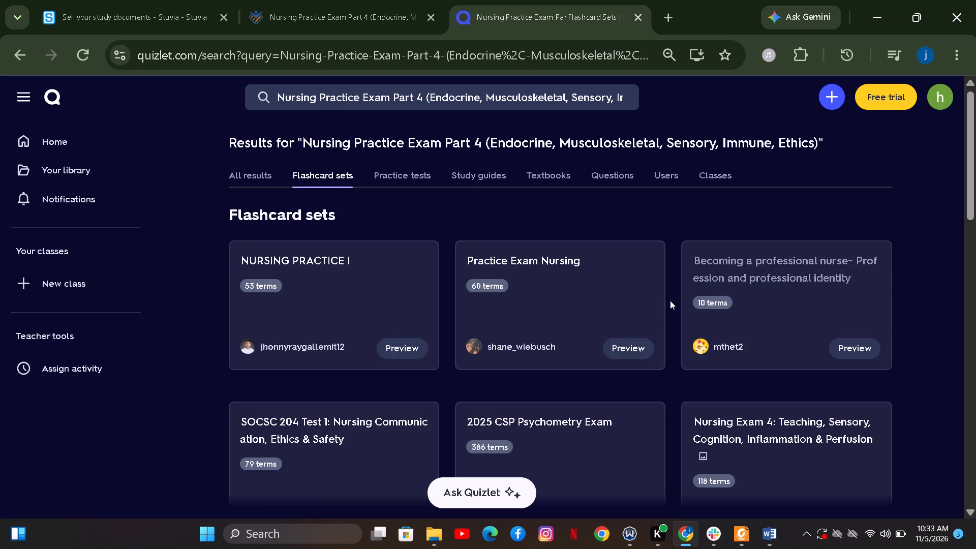
Preview the "Nursing Exam 4: Teaching, Sensory, Cognition" and "NURSING PRACTICE I" sets and read through their sample questions.
scroll(483, 366, down, 2)
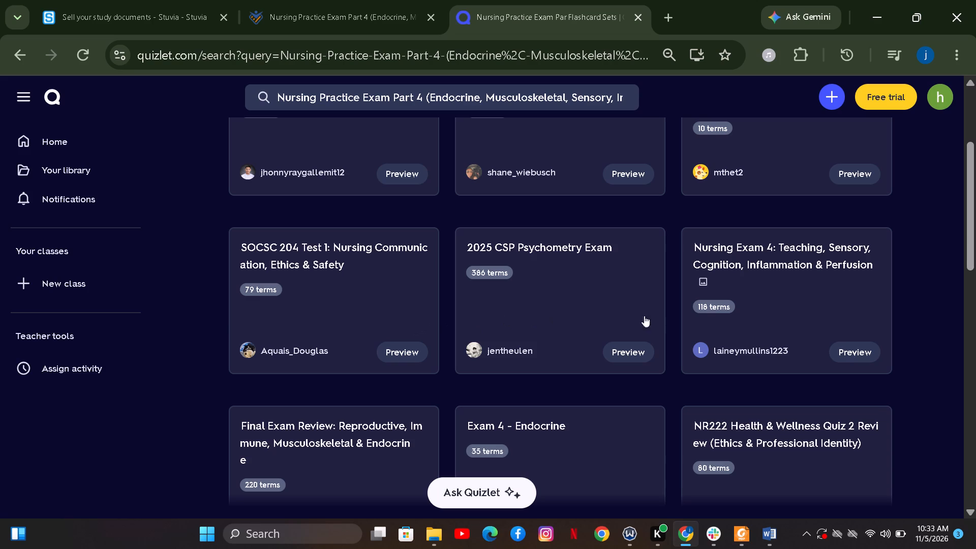
click(861, 350)
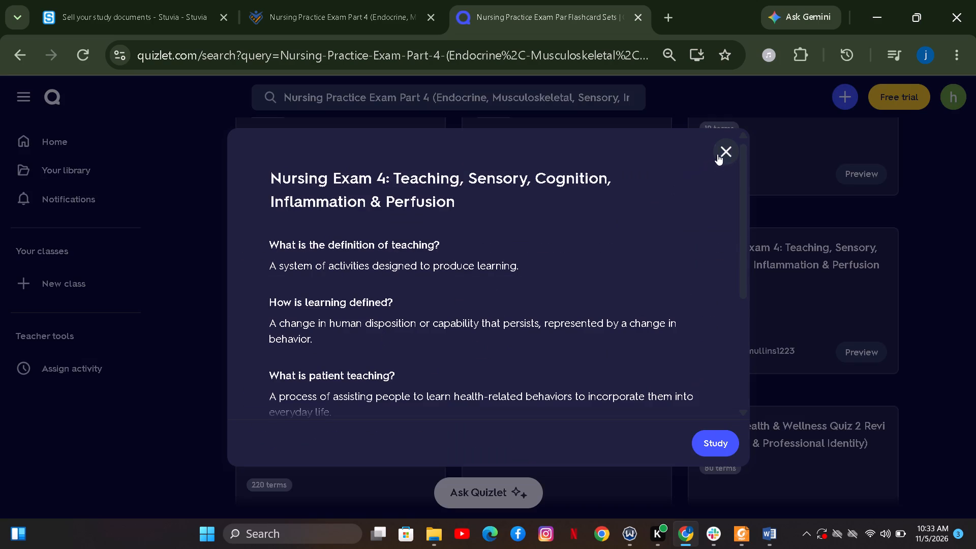
click(728, 150)
click(402, 352)
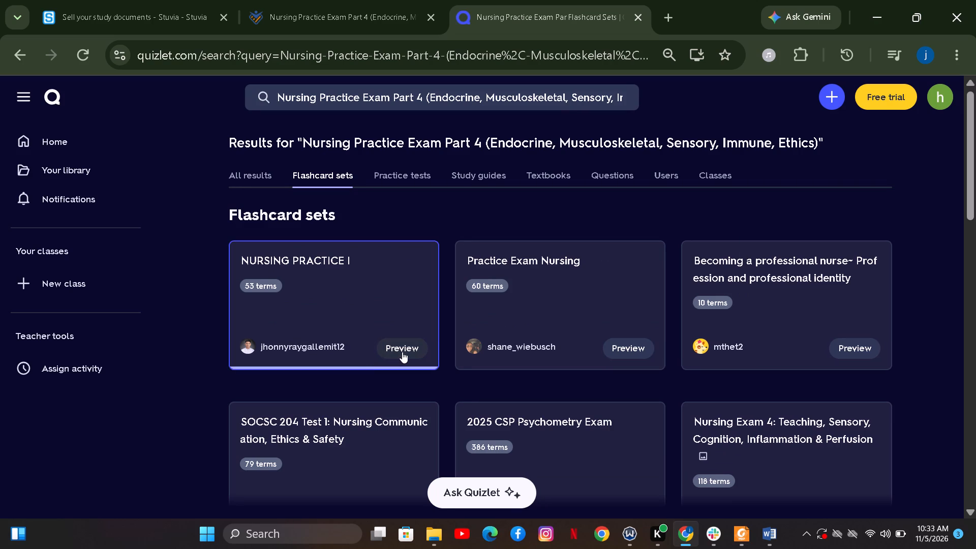
scroll(341, 339, down, 2)
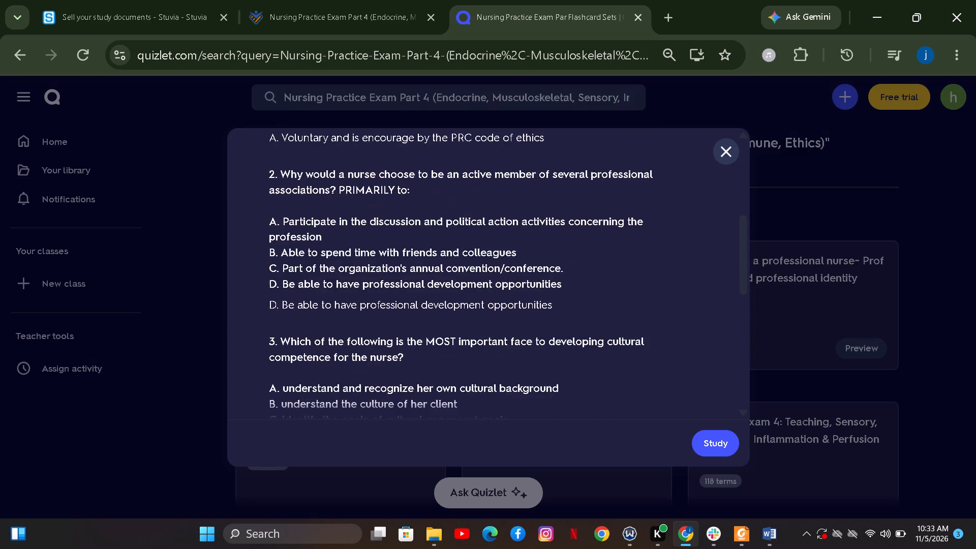
scroll(344, 338, down, 8)
scroll(357, 332, up, 2)
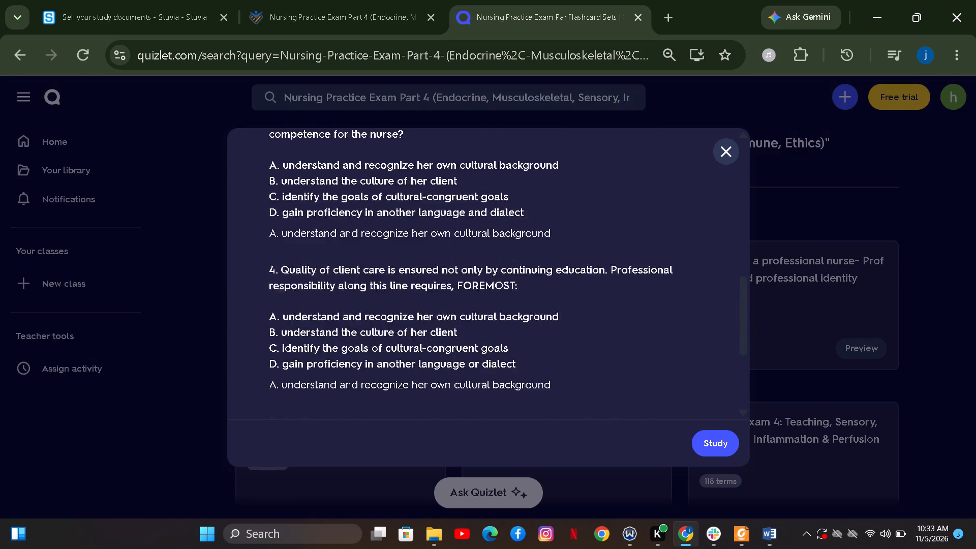
scroll(357, 331, up, 7)
click(724, 147)
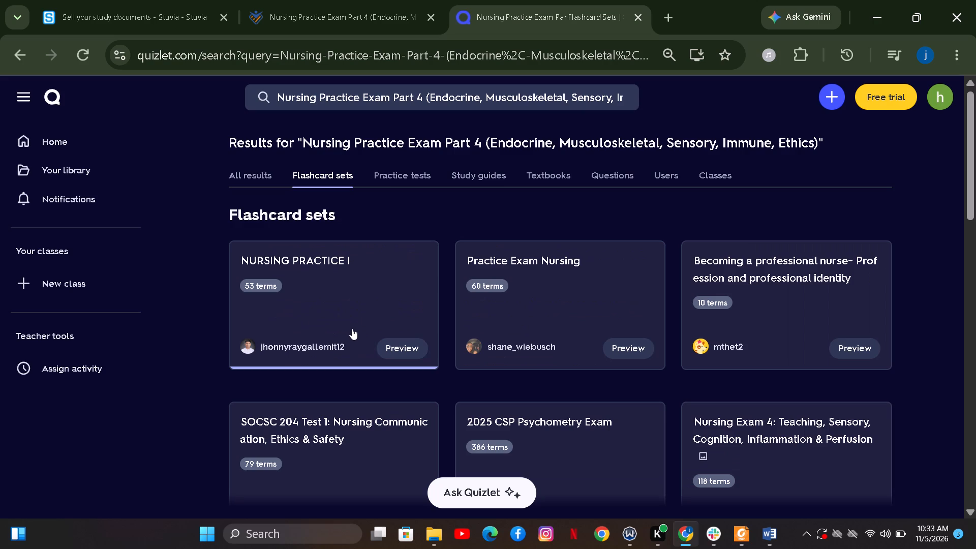
Preview the "SOCSC 204 Test 1", "Nursing Exam 4" and "2025 CSP Psychometry Exam" sets to examine their question format.
scroll(392, 346, down, 2)
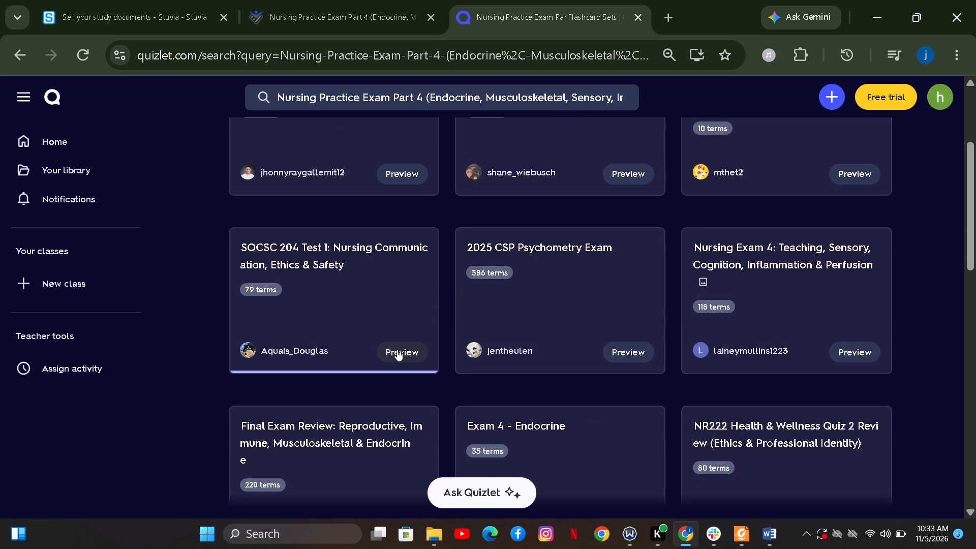
click(401, 350)
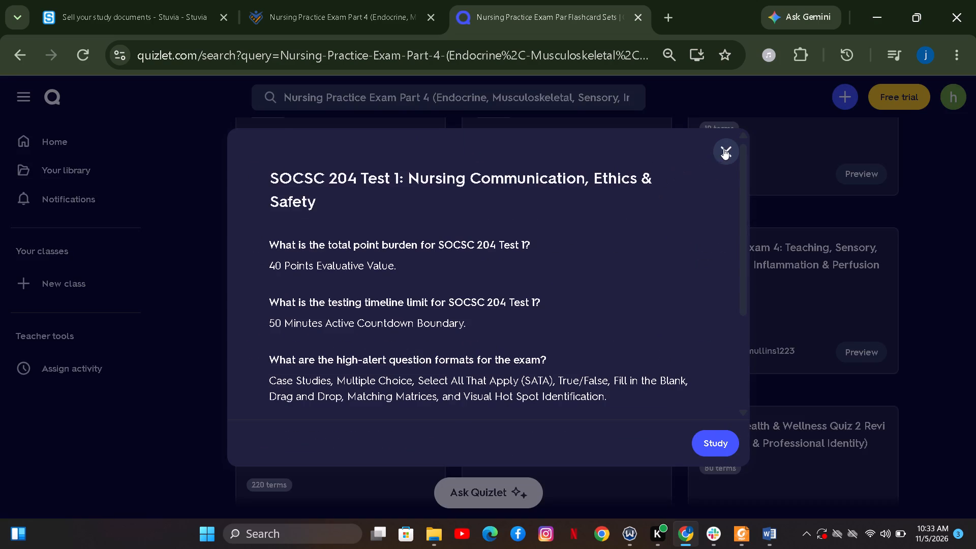
click(724, 148)
scroll(570, 316, down, 2)
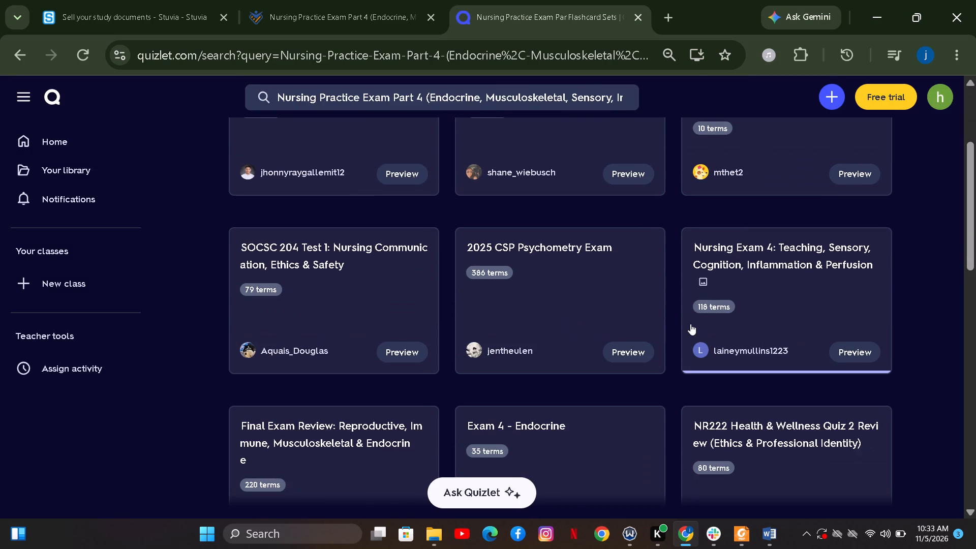
click(852, 352)
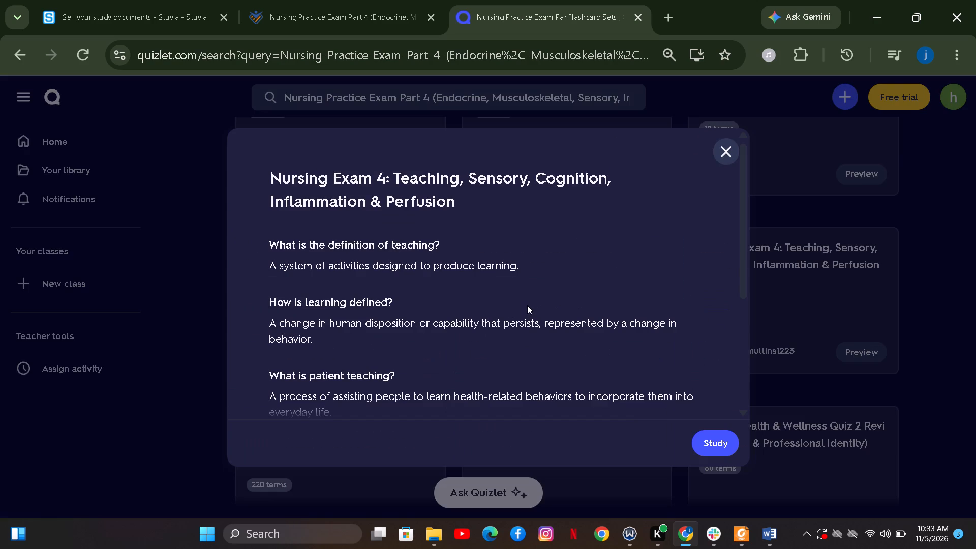
click(724, 153)
scroll(565, 310, down, 2)
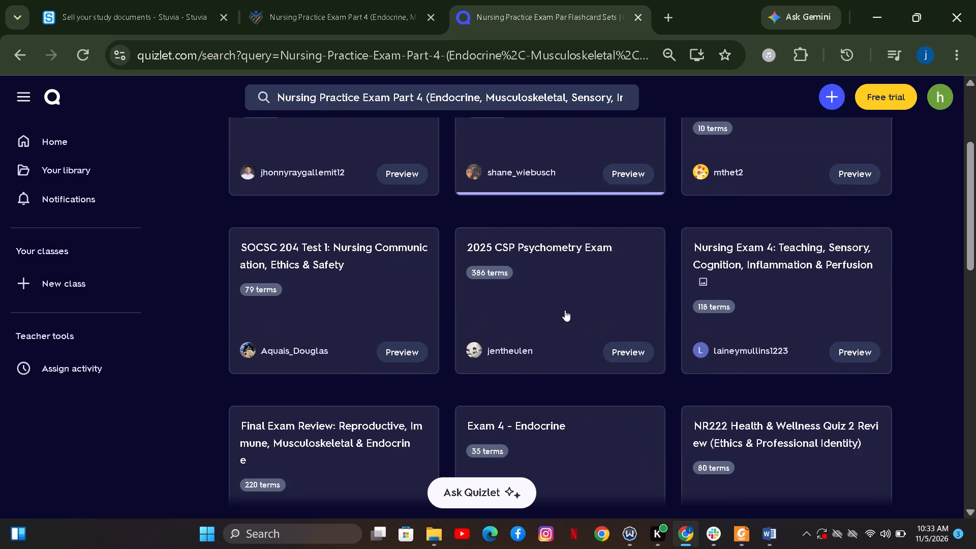
click(407, 349)
click(726, 146)
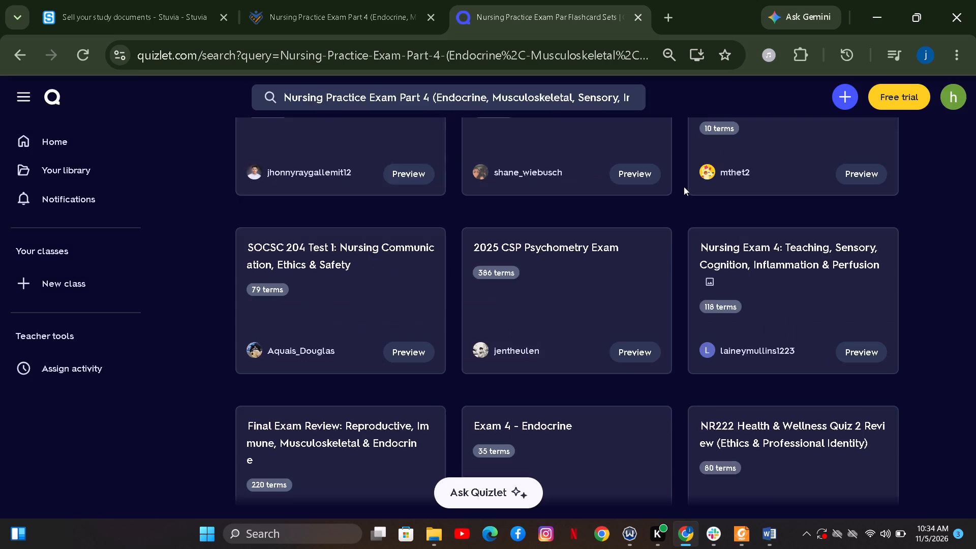
scroll(706, 407, down, 1)
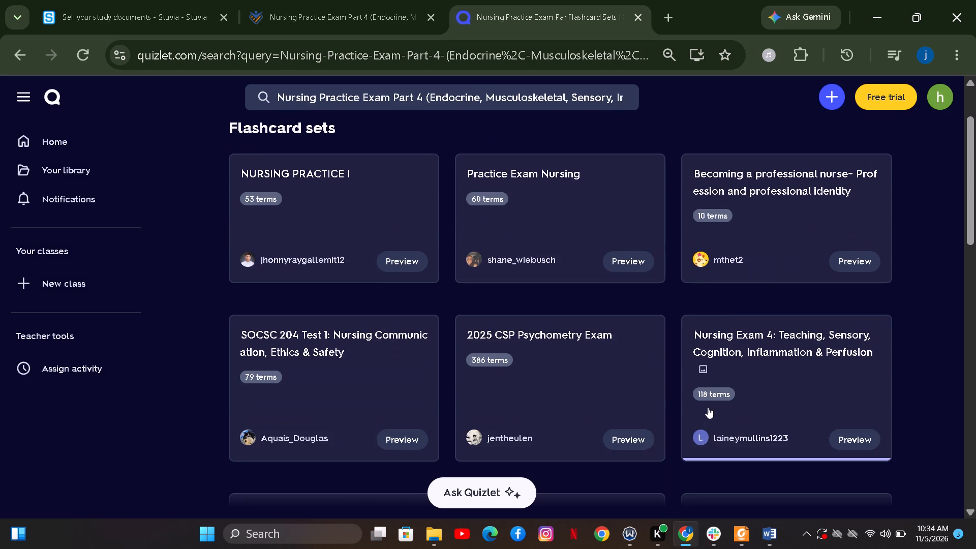
scroll(708, 406, down, 1)
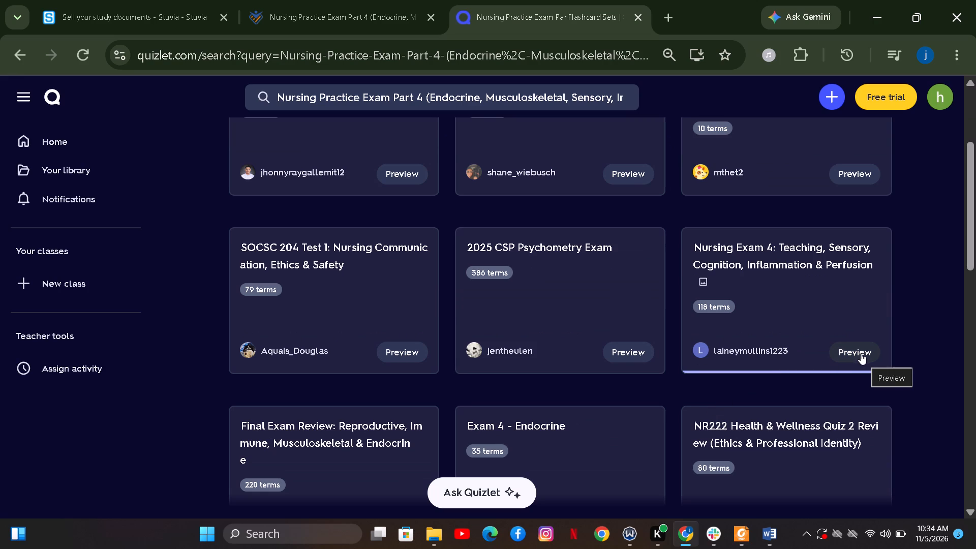
click(859, 350)
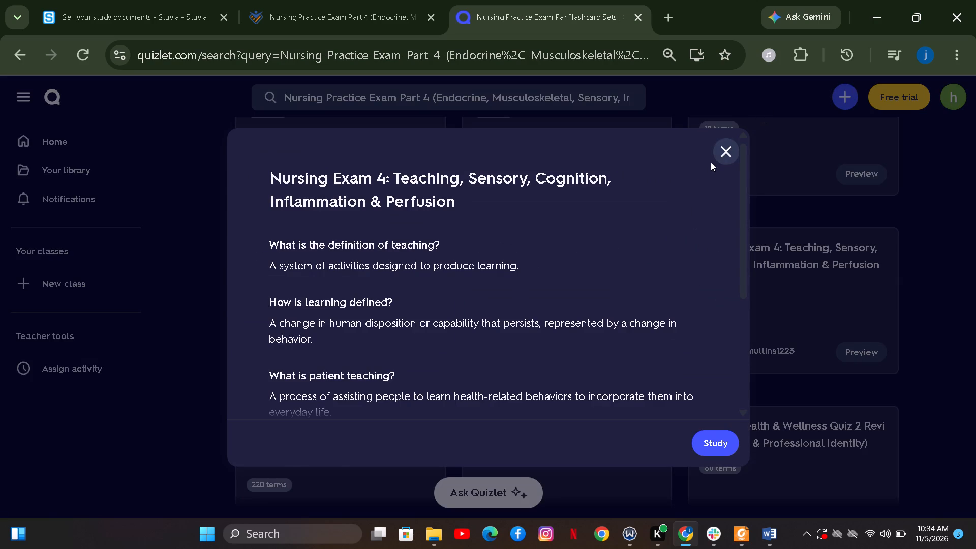
click(723, 146)
scroll(608, 398, down, 2)
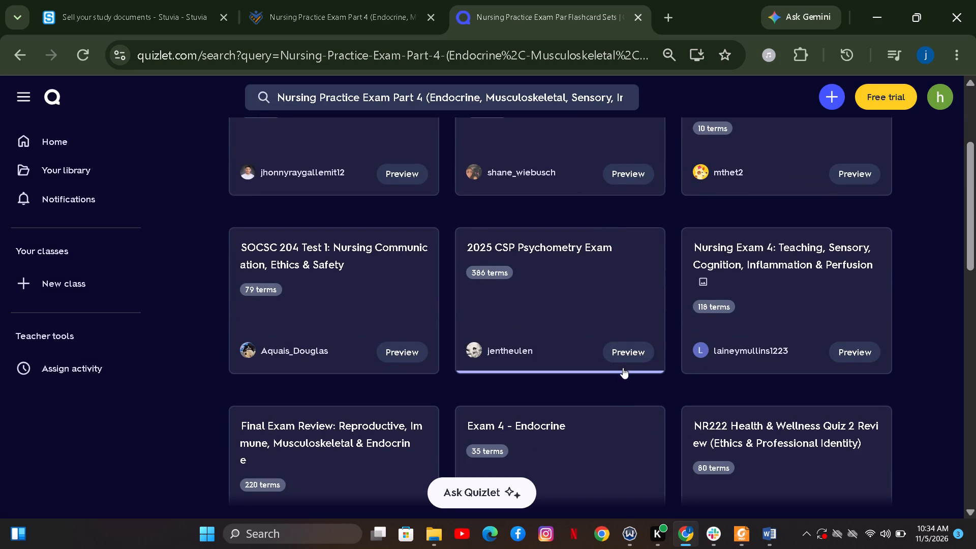
click(627, 356)
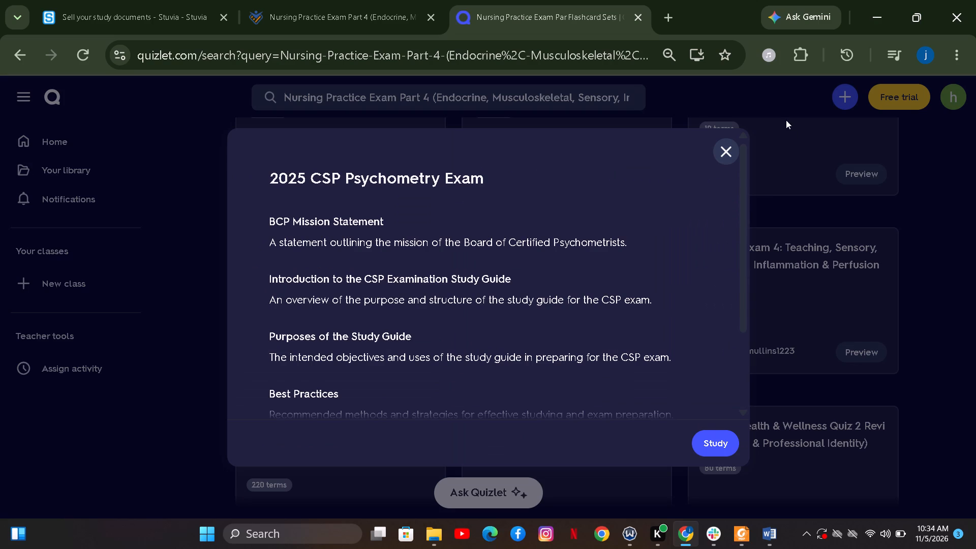
click(726, 155)
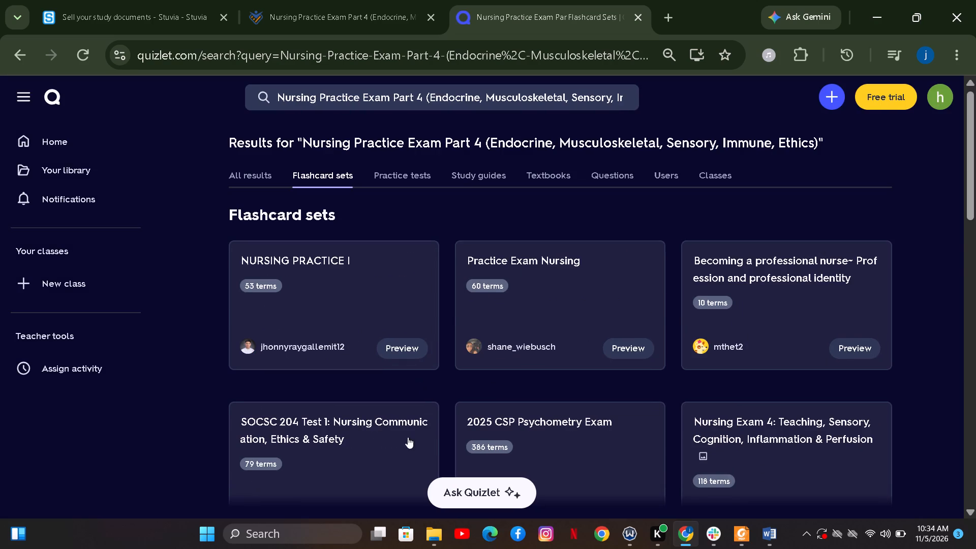
Preview the "SOCSC 204 Test 1" and "Final Exam Review: Reproductive, Immune" sets, and look over the remaining sets on results page 4.
scroll(410, 431, down, 2)
click(407, 354)
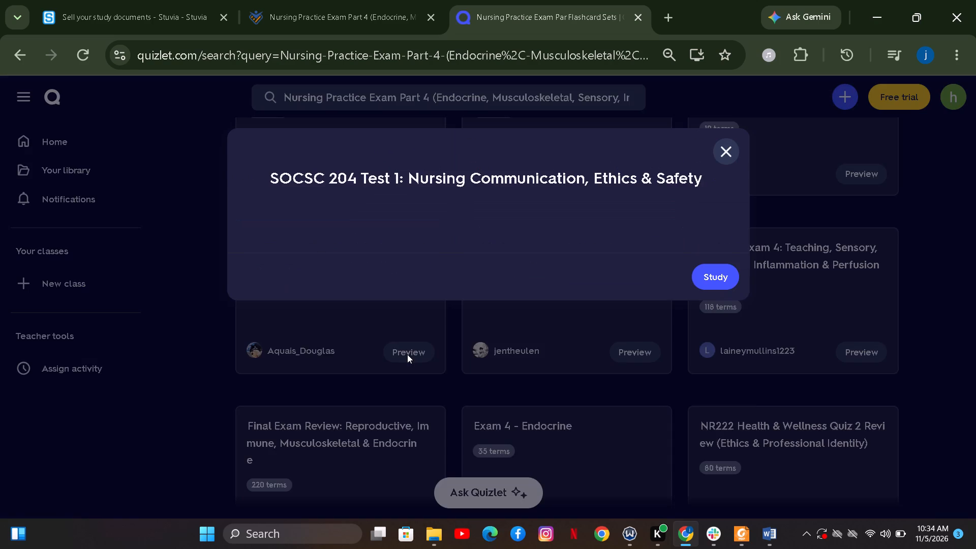
click(723, 152)
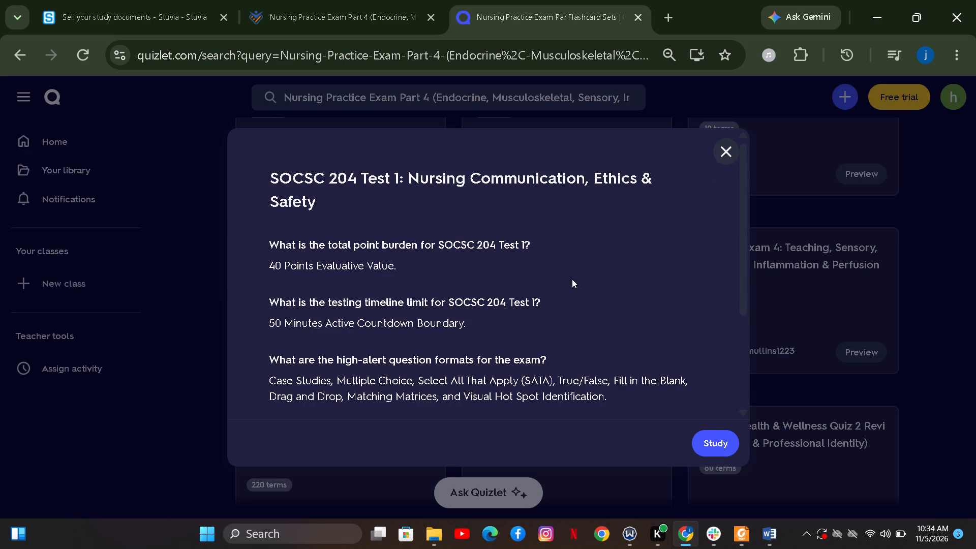
scroll(458, 395, down, 3)
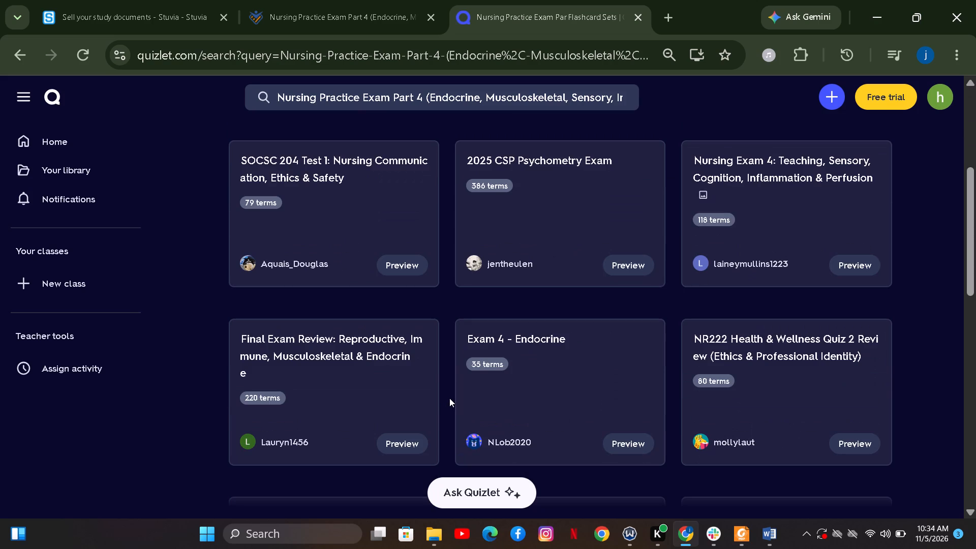
click(405, 443)
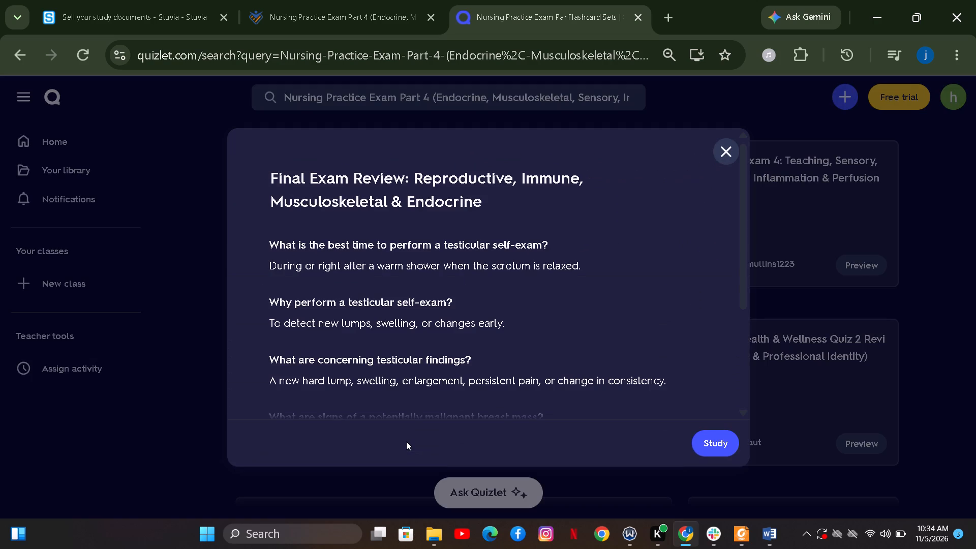
click(730, 146)
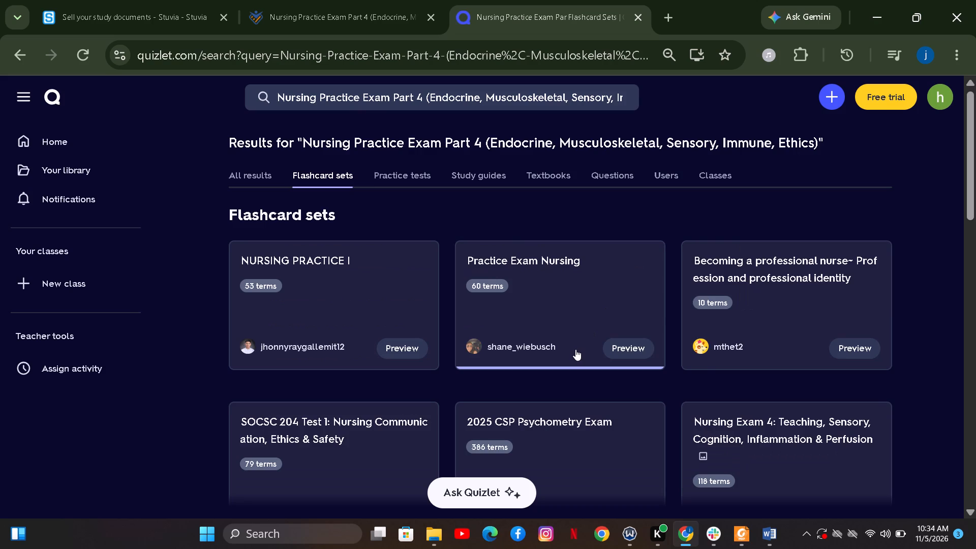
scroll(577, 350, down, 5)
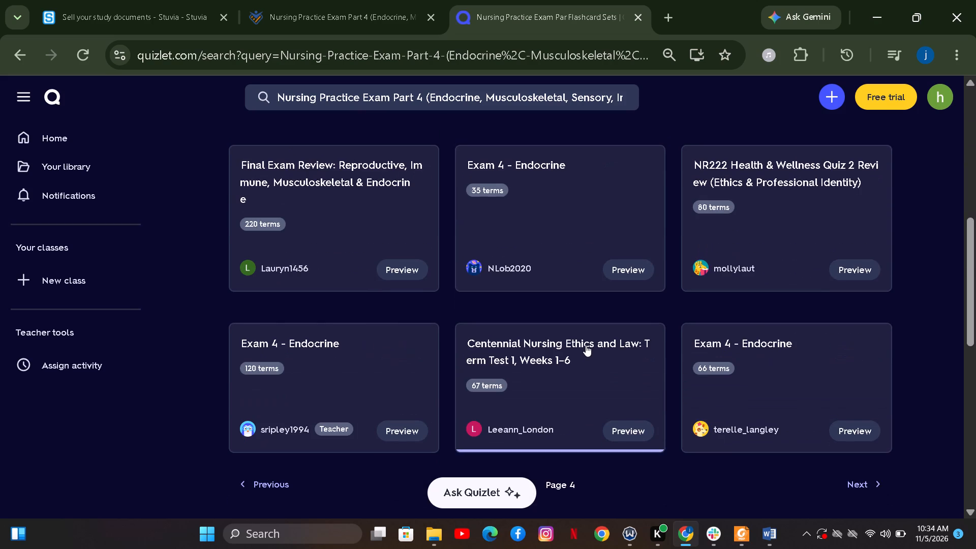
scroll(586, 345, down, 2)
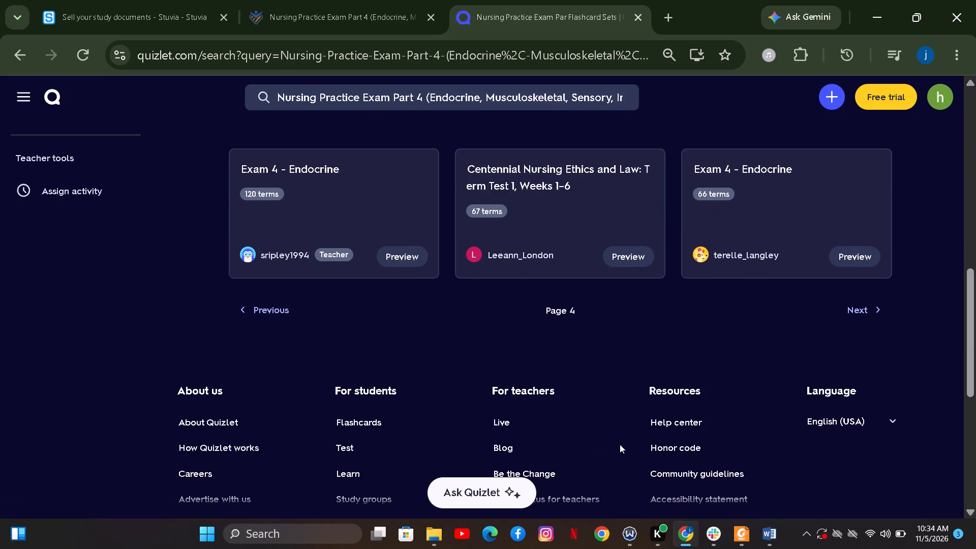